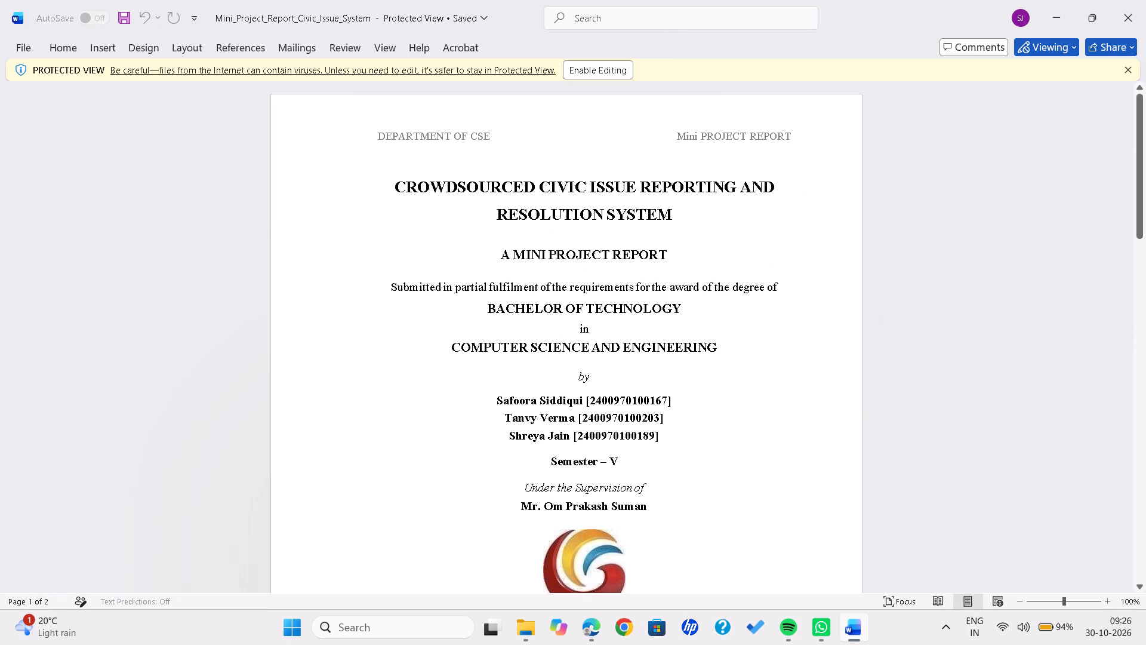
Look through the report's opening pages in Word, from the cover, certificate and abstract through the table of contents to the nomenclature.
scroll(710, 334, down, 2)
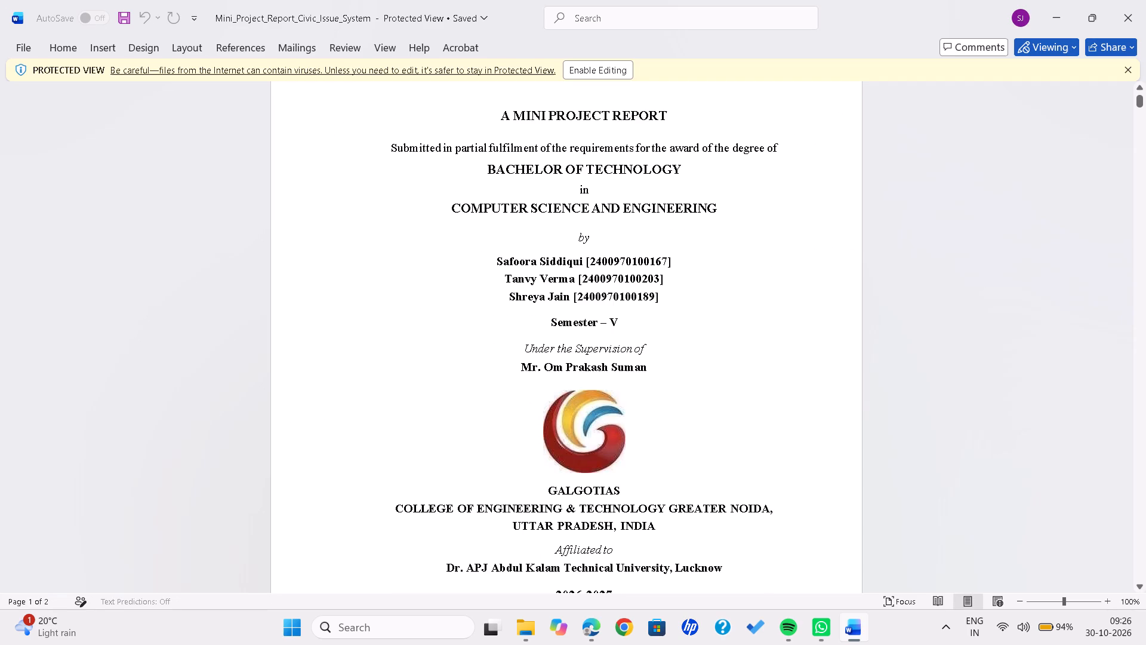
scroll(710, 333, down, 3)
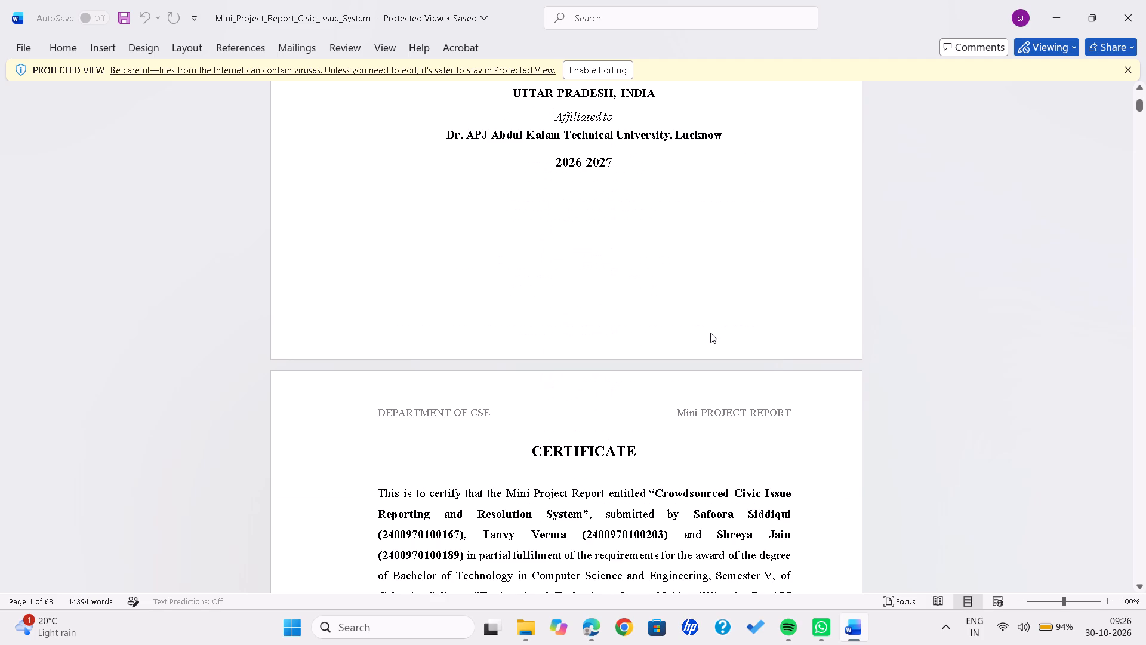
scroll(710, 333, down, 4)
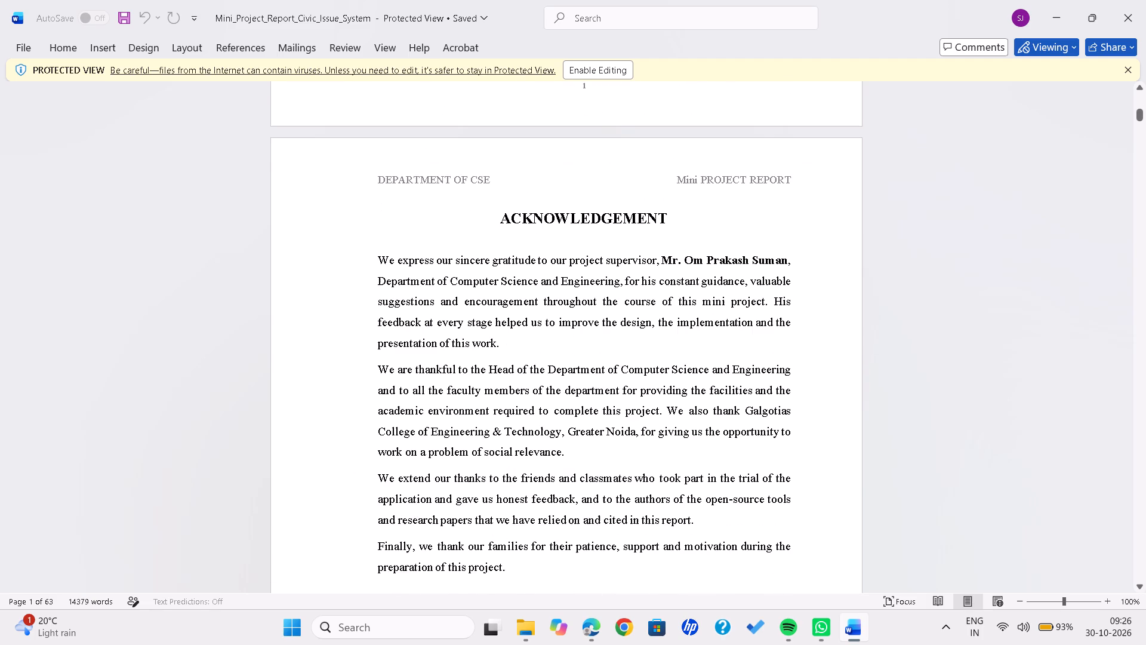
scroll(710, 333, down, 3)
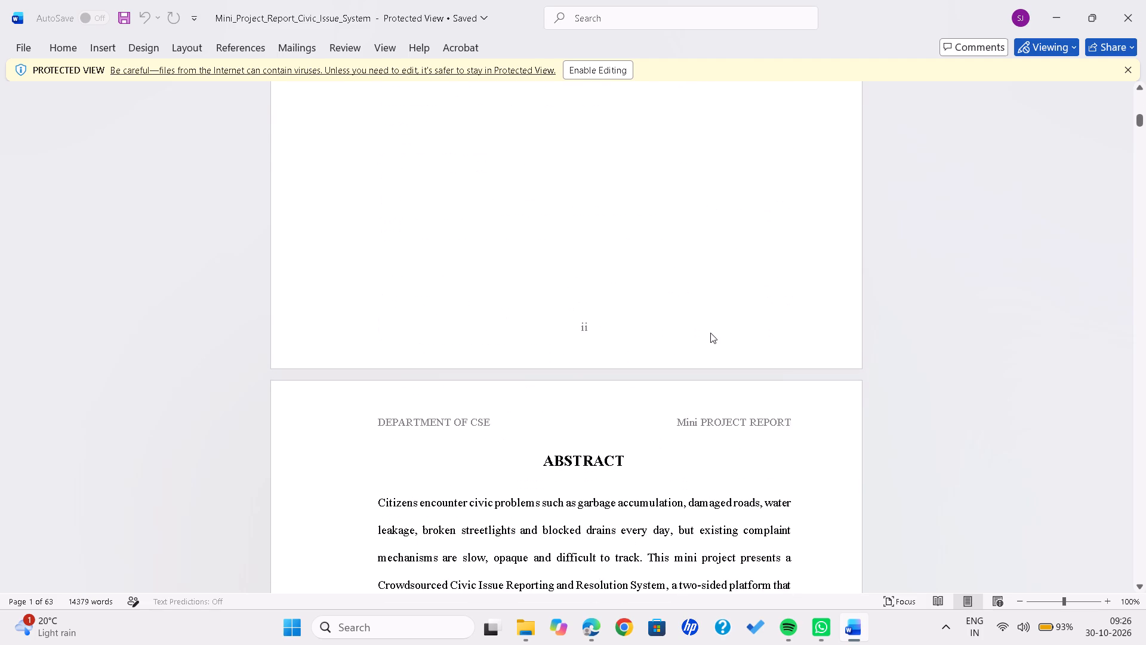
scroll(710, 333, down, 4)
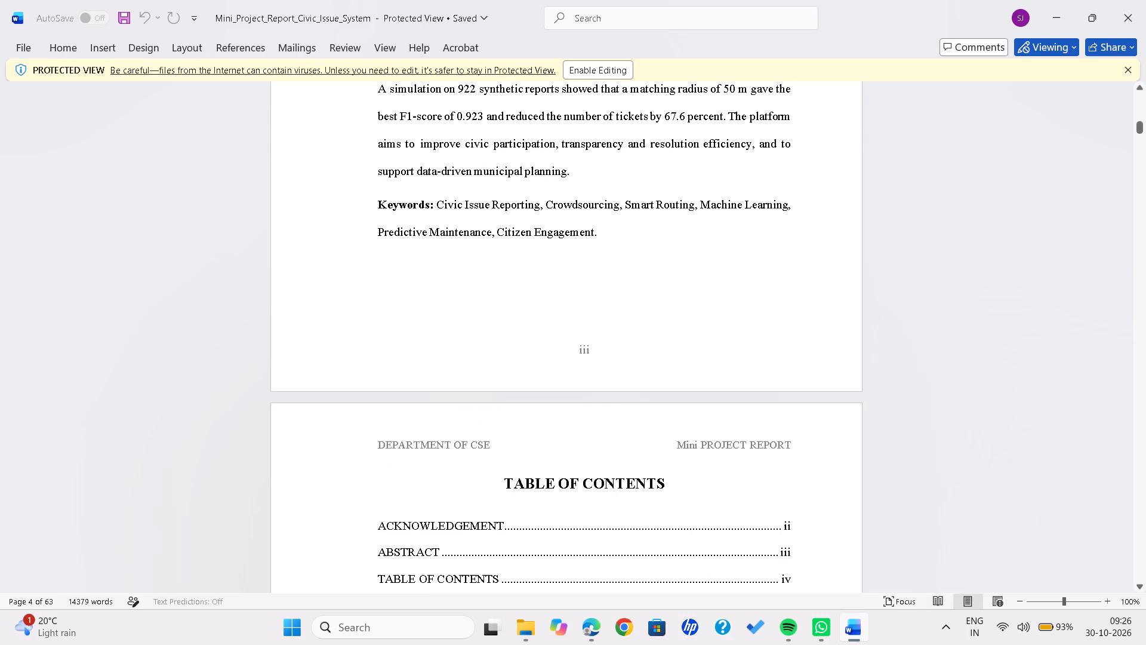
scroll(710, 333, down, 3)
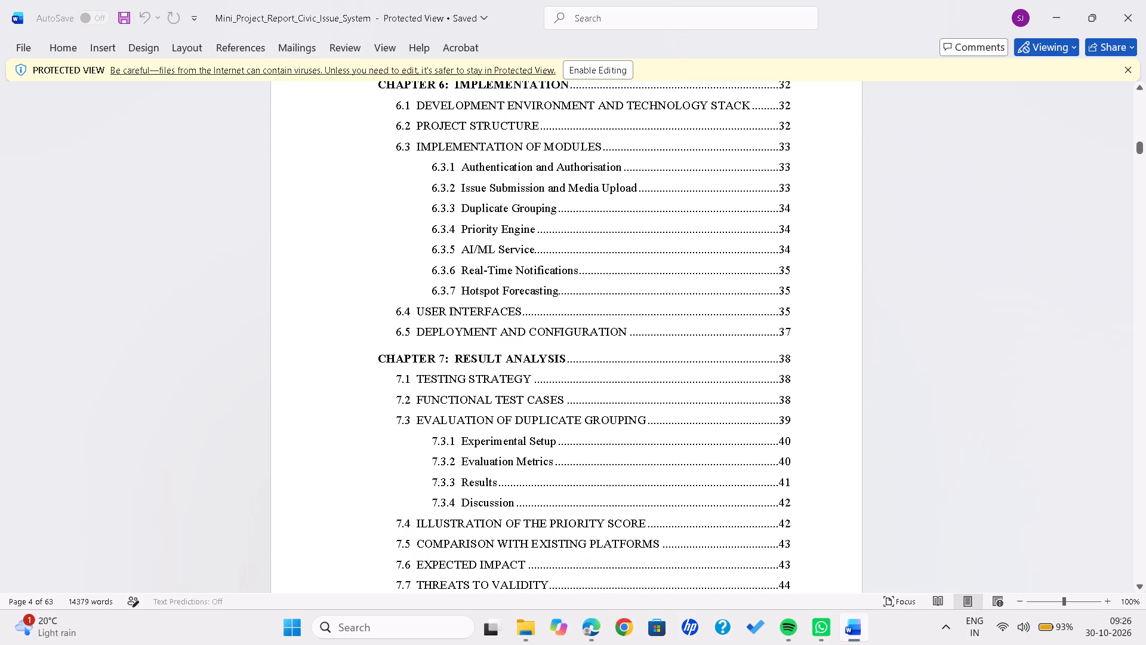
scroll(710, 333, down, 11)
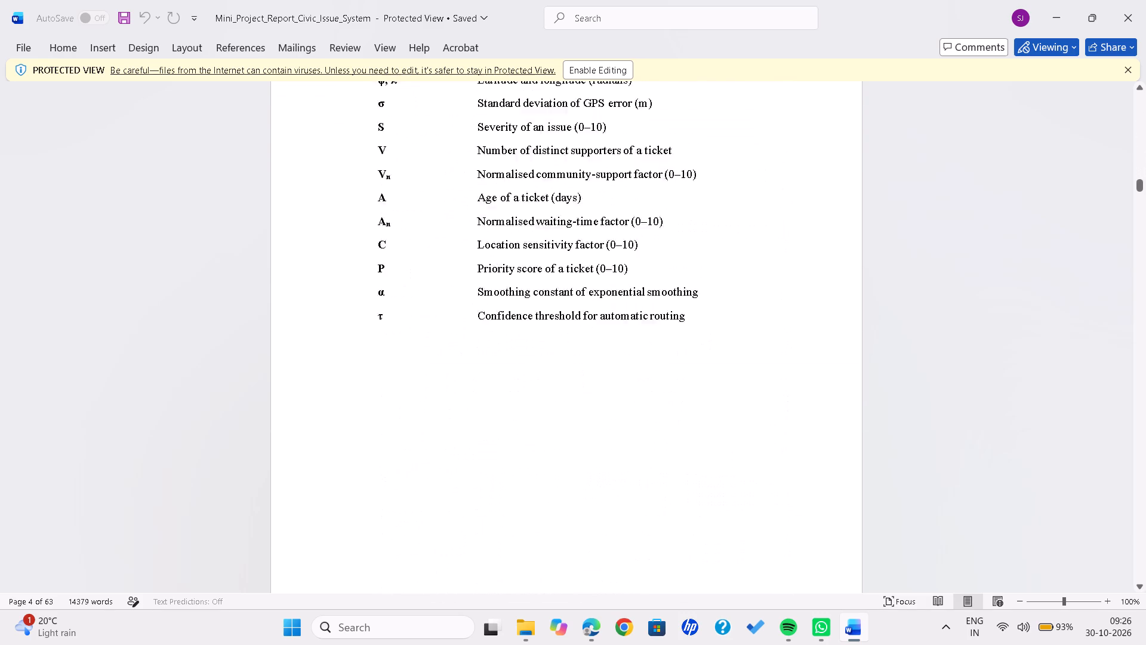
scroll(710, 333, down, 1)
Return to the cover and review the certificate, abstract, front-matter lists and Chapter 1 up to the Chapter 2 Literature Review.
scroll(710, 333, up, 16)
scroll(710, 333, down, 5)
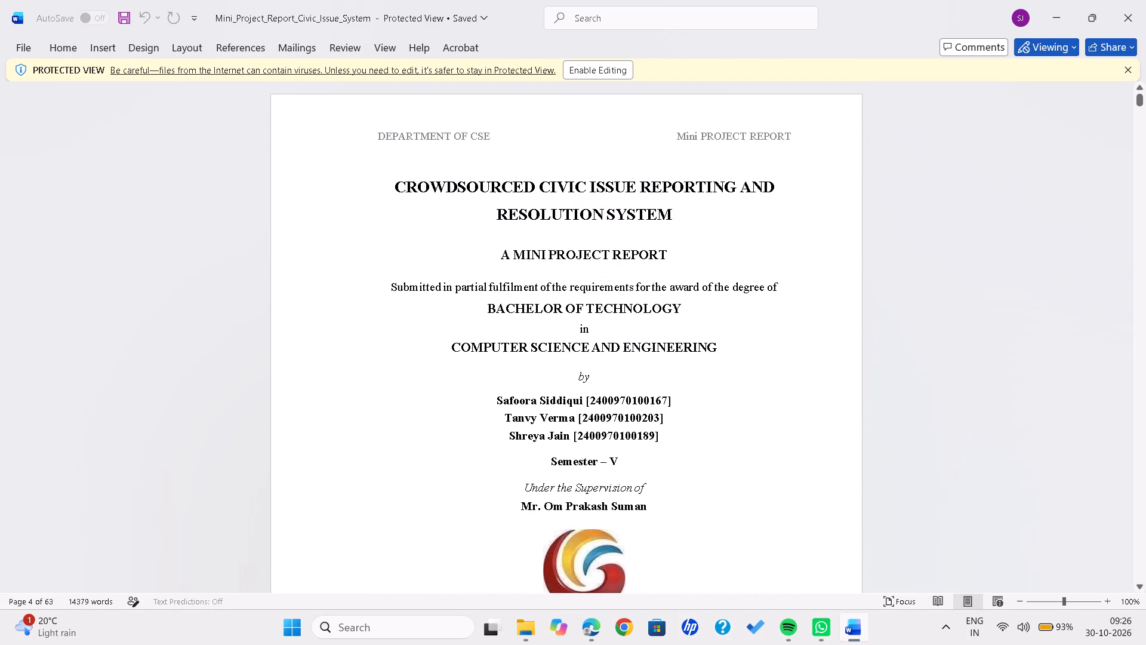
scroll(710, 333, down, 2)
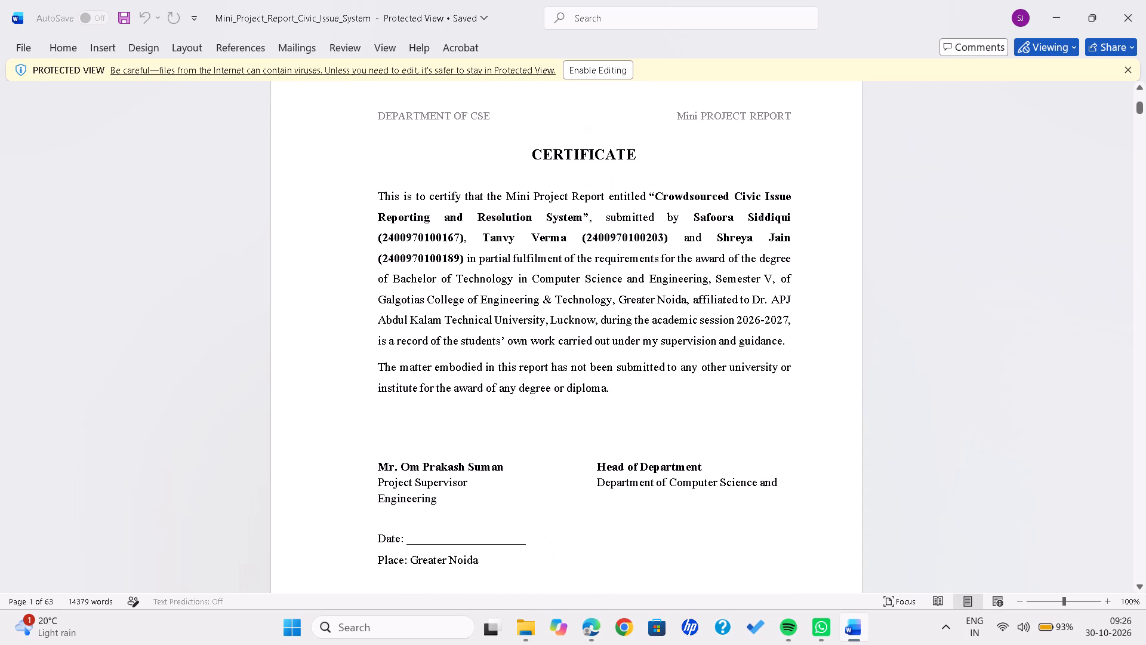
scroll(710, 333, down, 2)
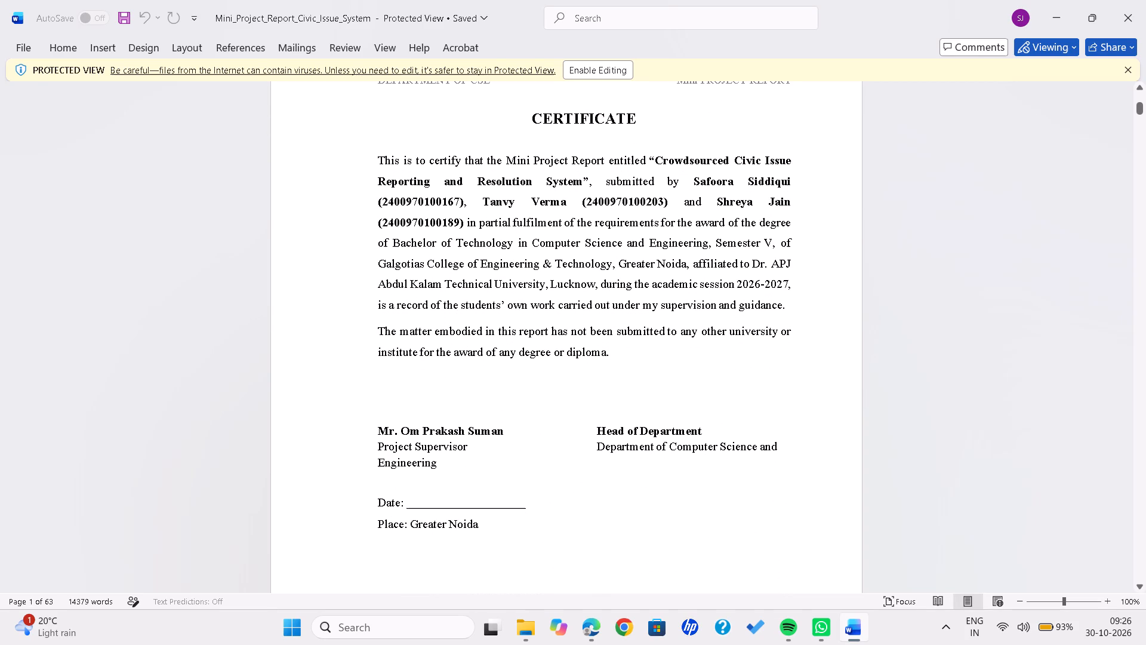
scroll(710, 333, down, 1)
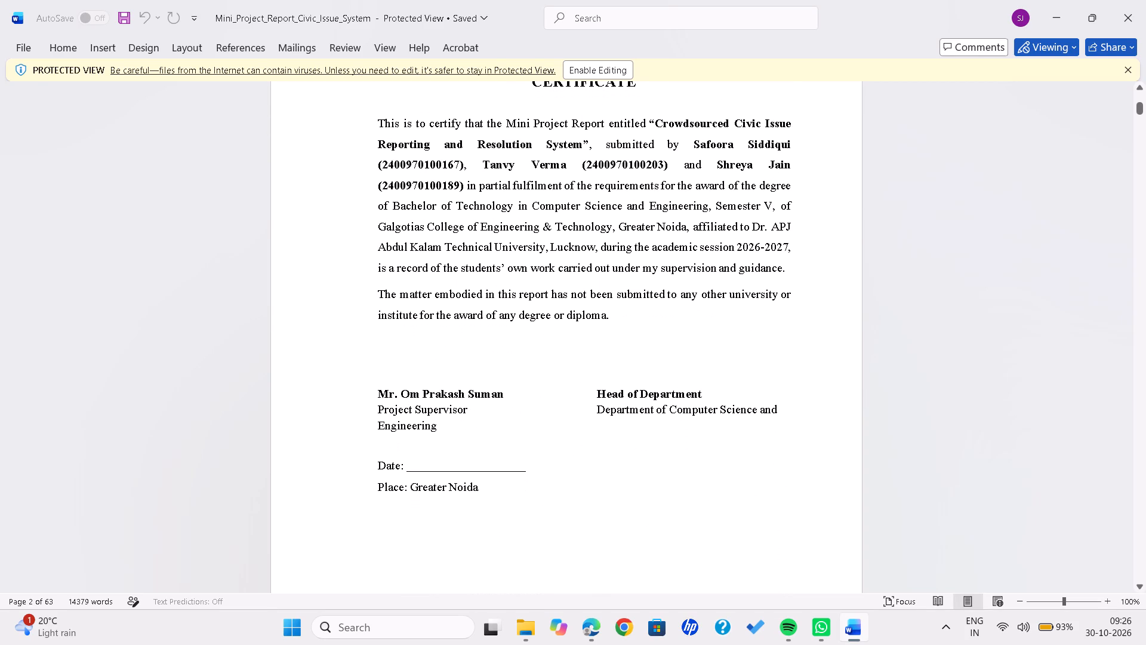
scroll(703, 466, down, 1)
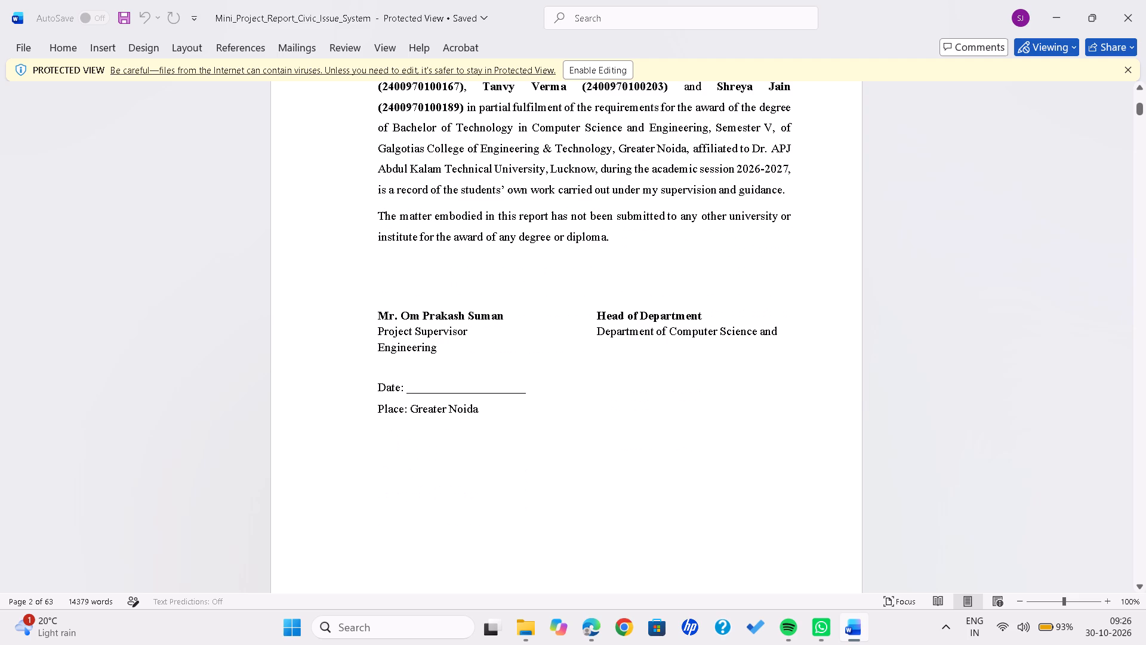
scroll(703, 466, down, 7)
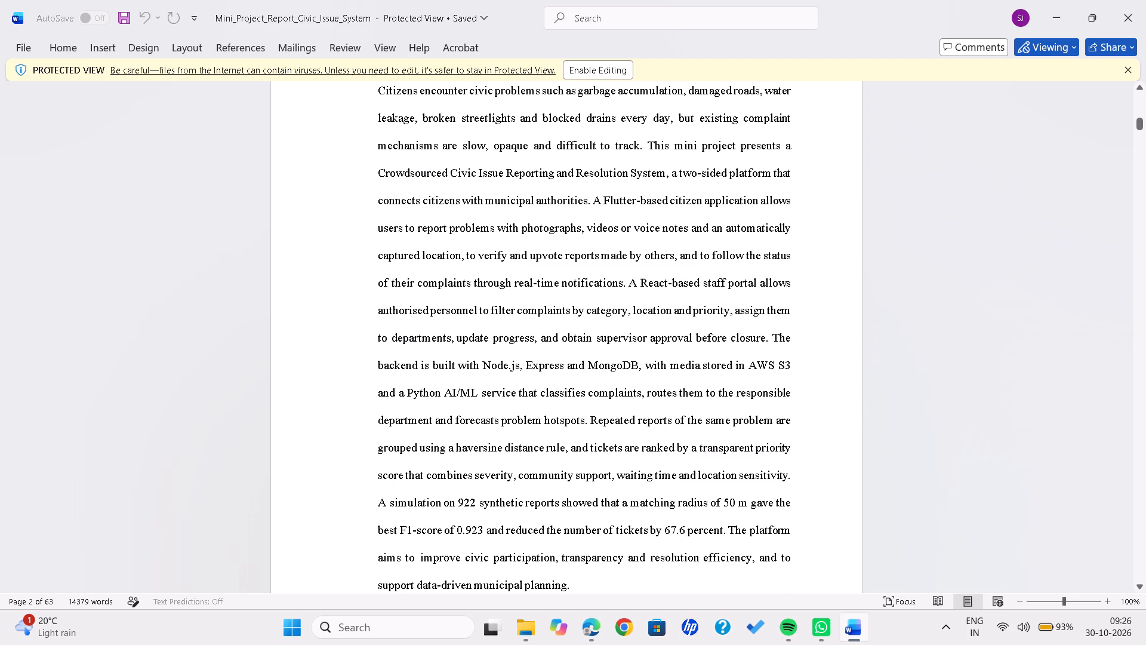
scroll(703, 466, down, 9)
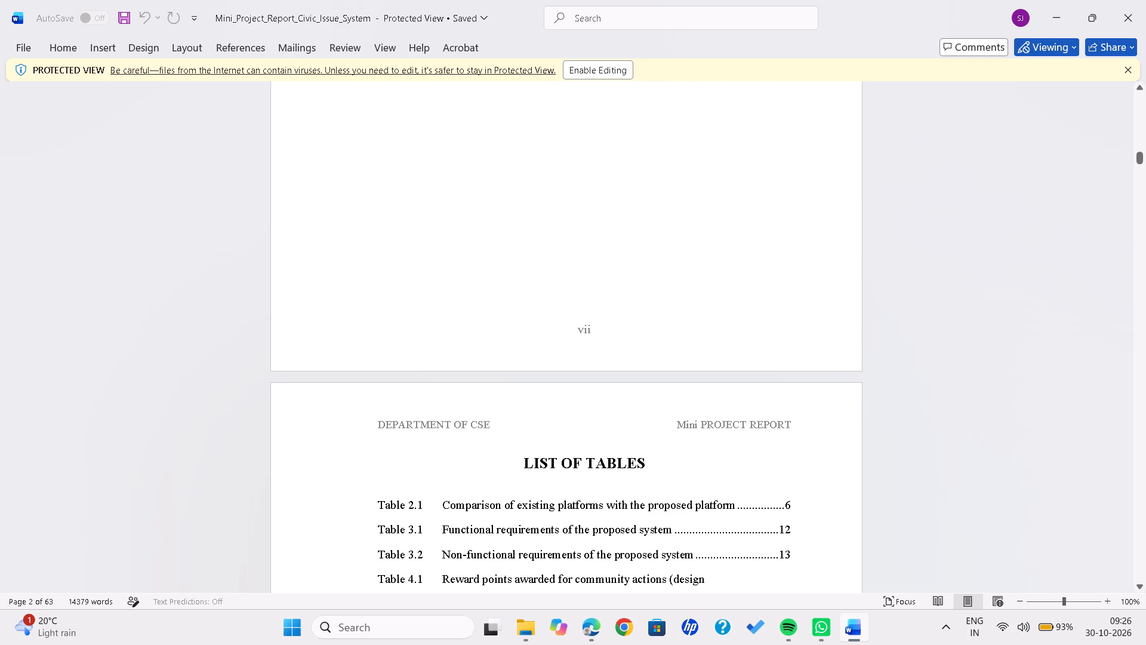
scroll(703, 466, down, 7)
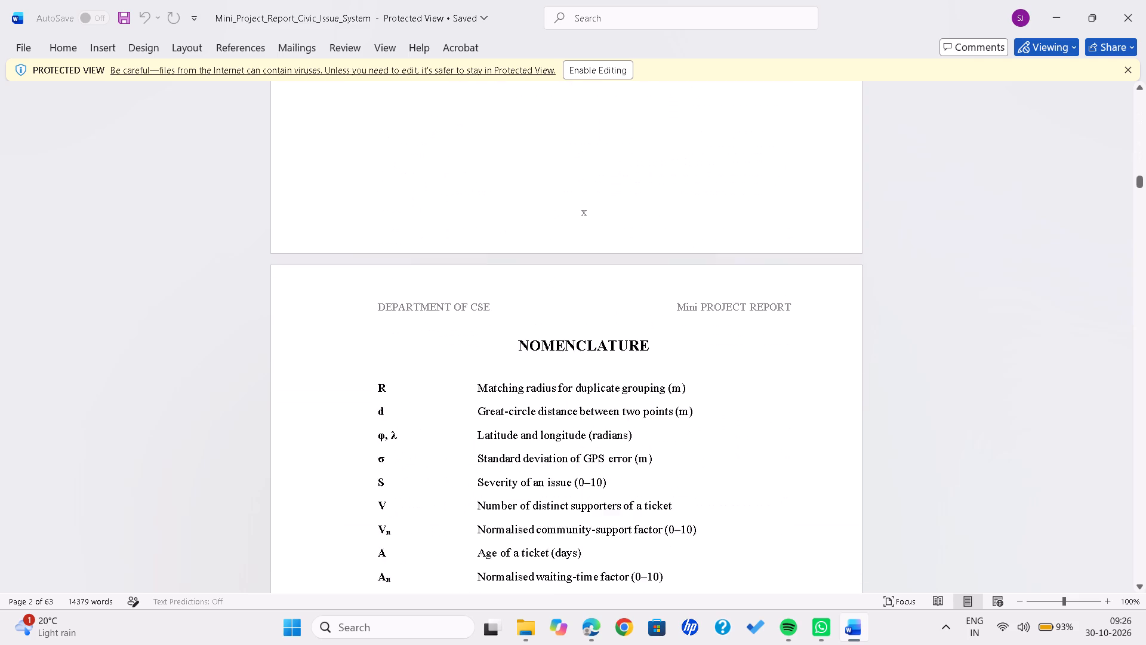
scroll(703, 466, down, 7)
scroll(703, 466, up, 1)
scroll(703, 466, down, 1)
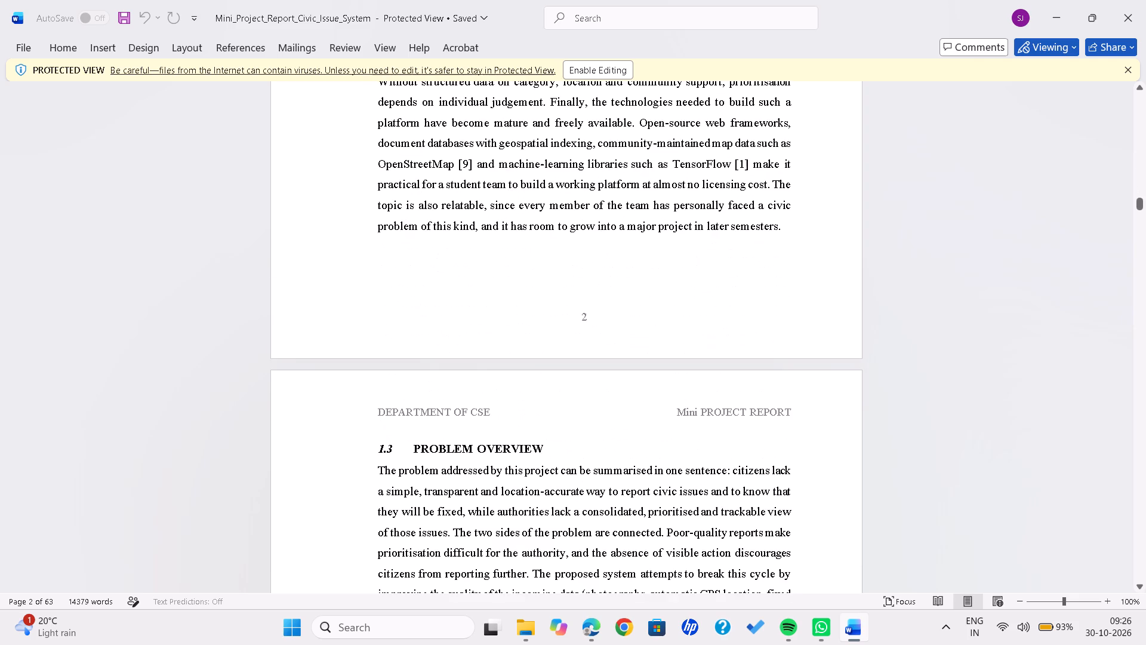
scroll(703, 466, down, 1)
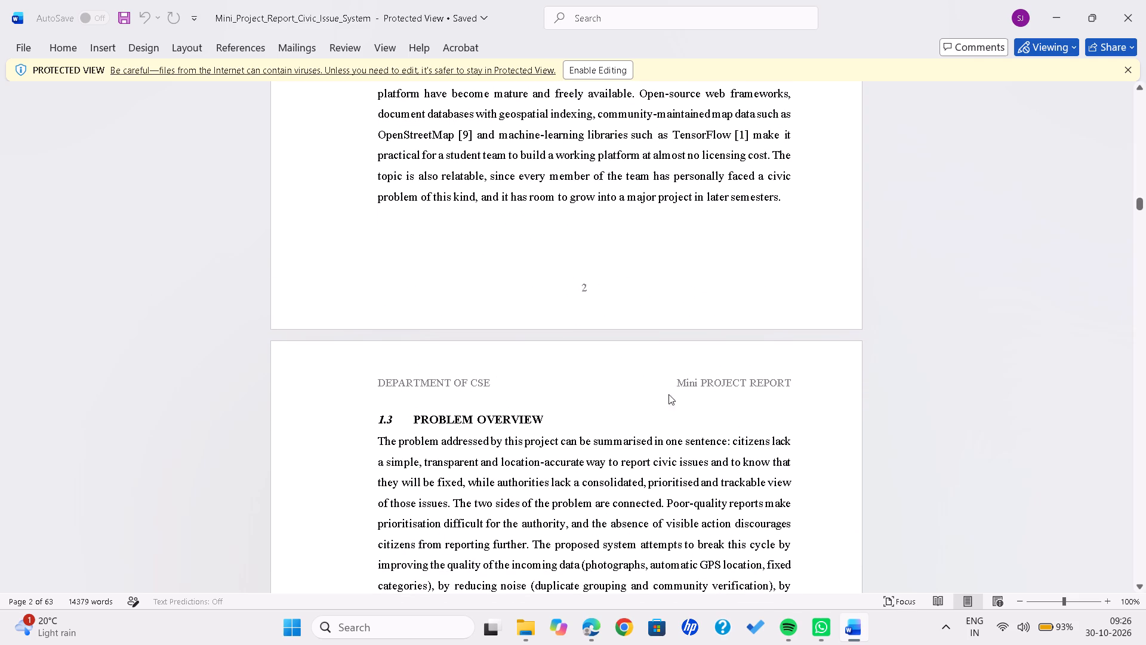
scroll(737, 399, down, 6)
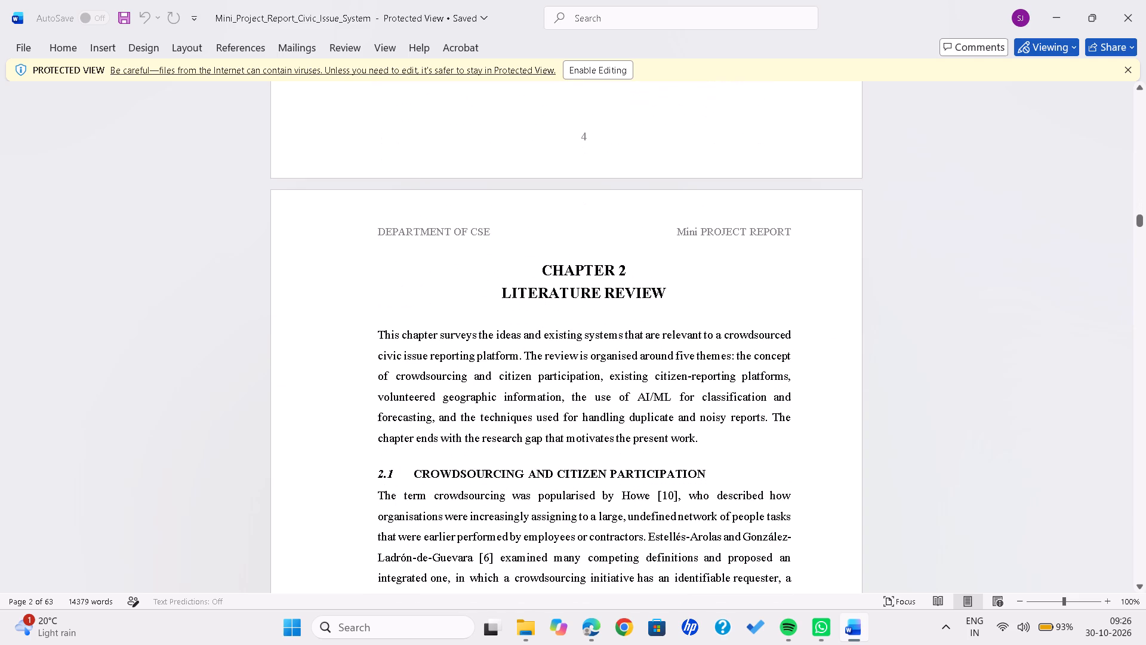
Take the report out of Protected View by enabling editing.
right_click(598, 569)
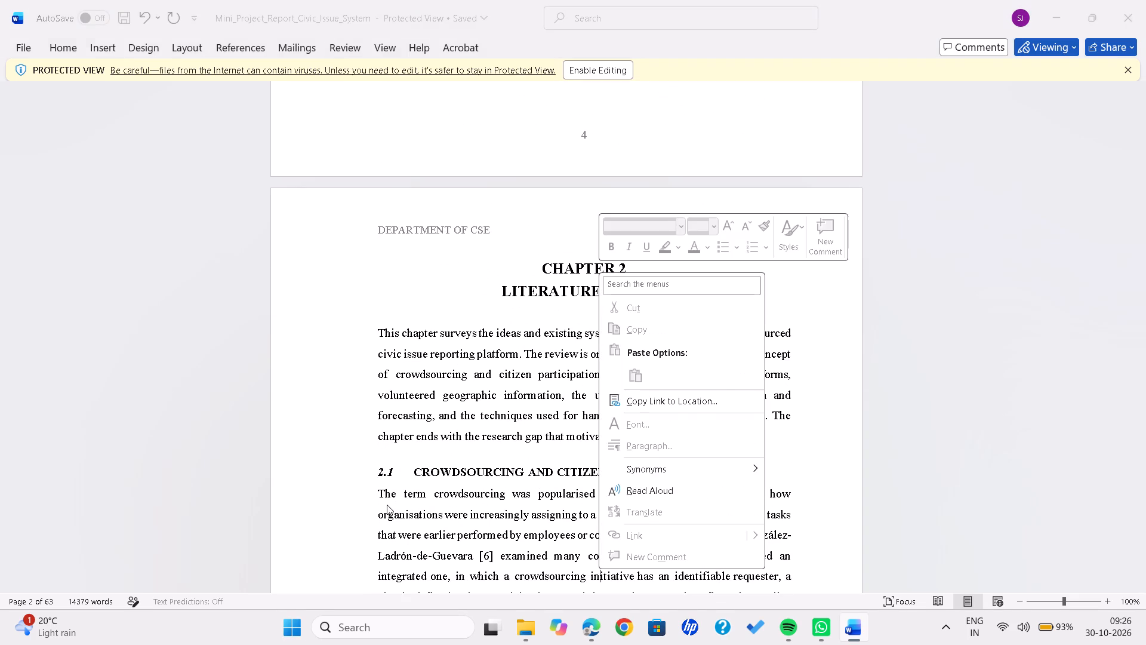
click(387, 505)
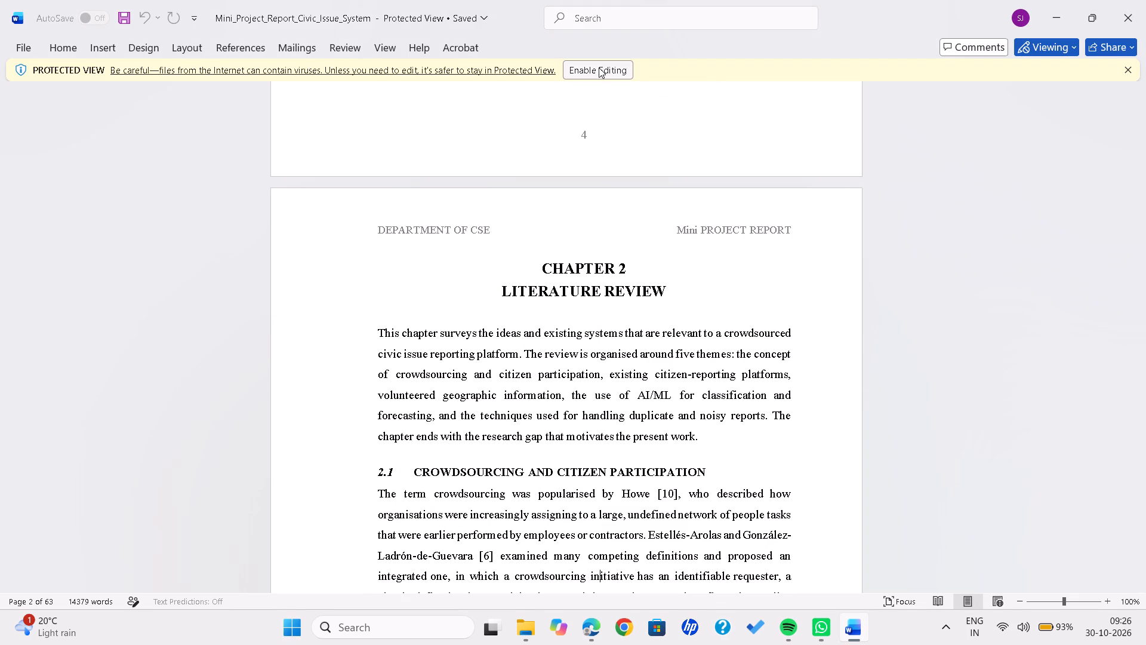
click(599, 67)
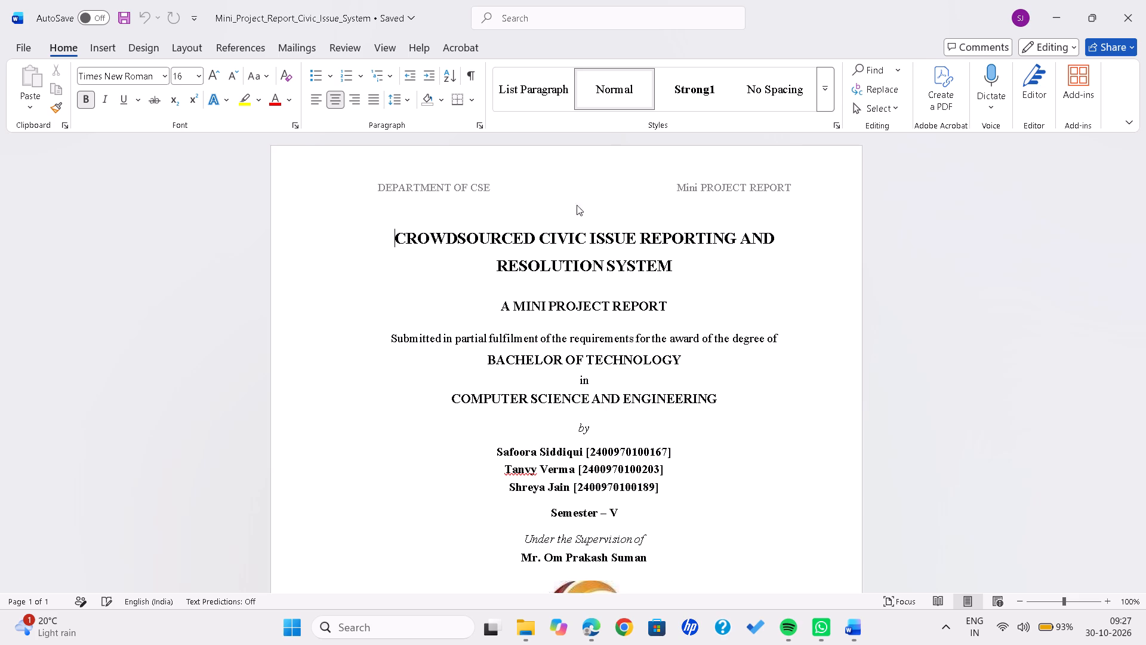
Delete the "DEPARTMENT OF CSE" text from the cover page header.
right_click(480, 180)
click(512, 184)
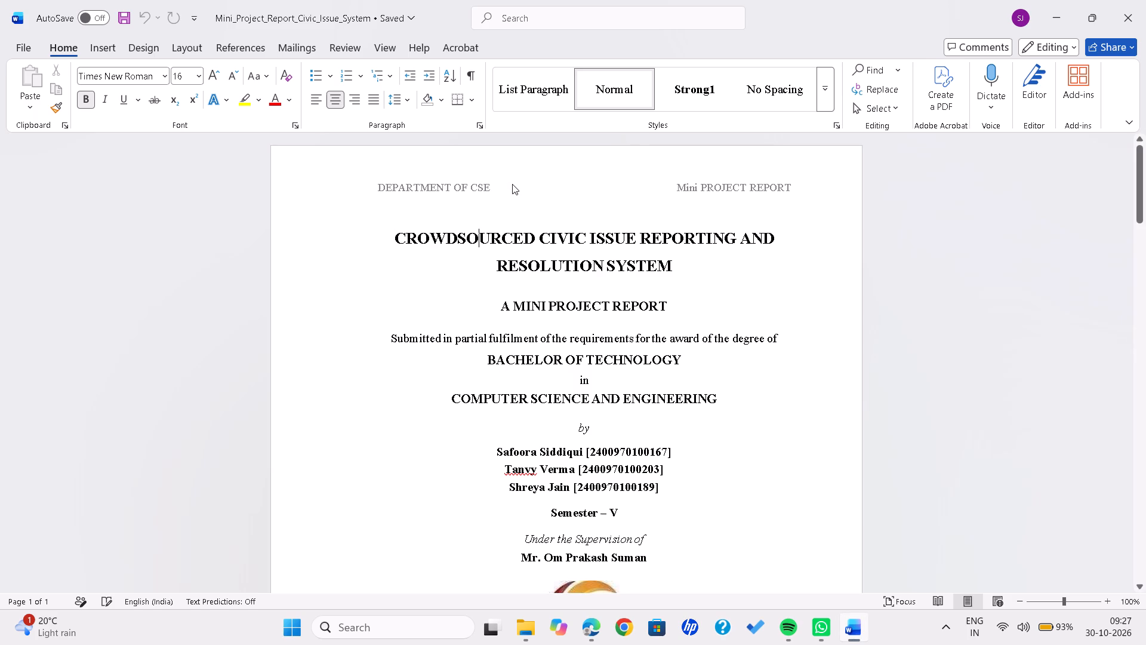
click(468, 185)
click(494, 185)
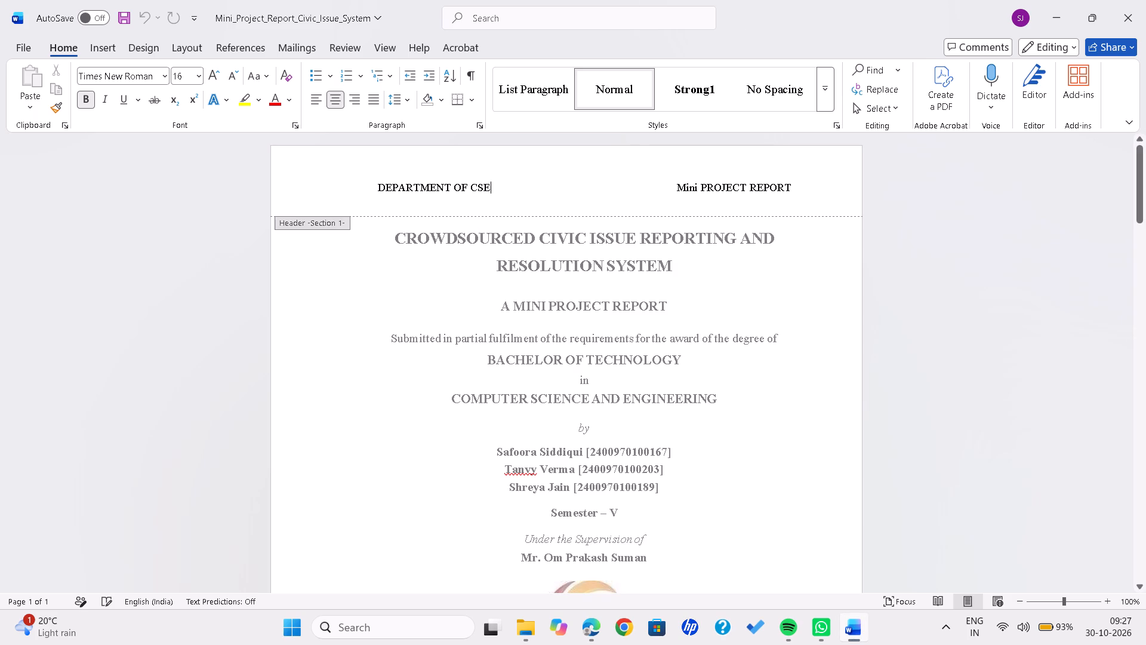
click(469, 185)
key(Right)
key(Right)
key(BackSpace)
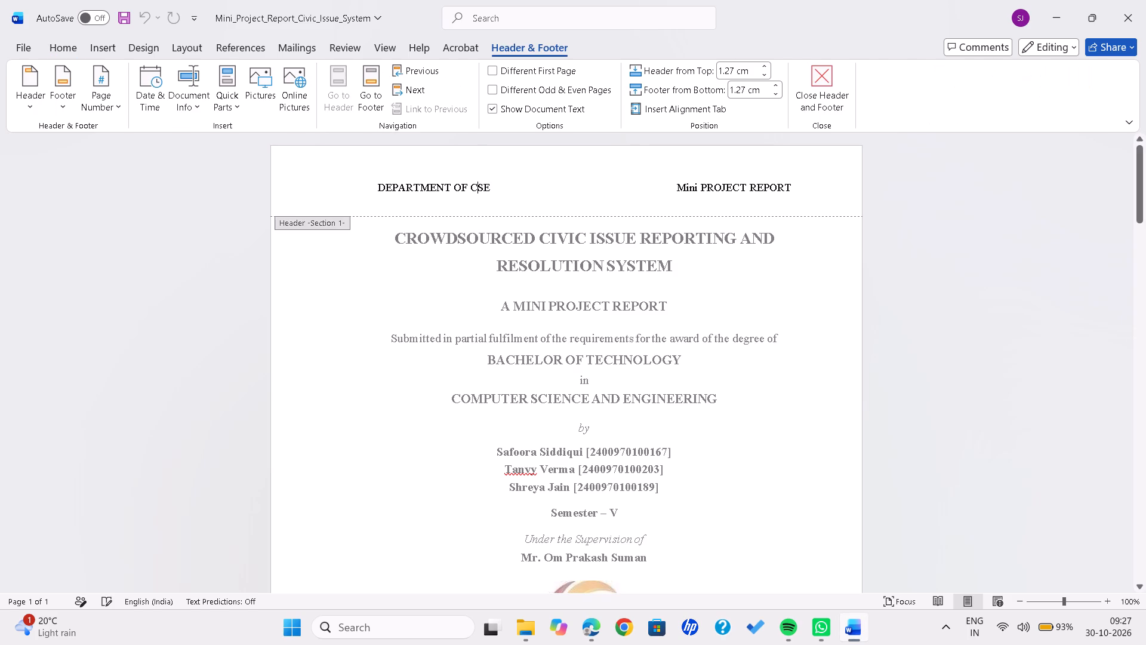
key(BackSpace)
key(BackSpace)
key(Right)
key(Right)
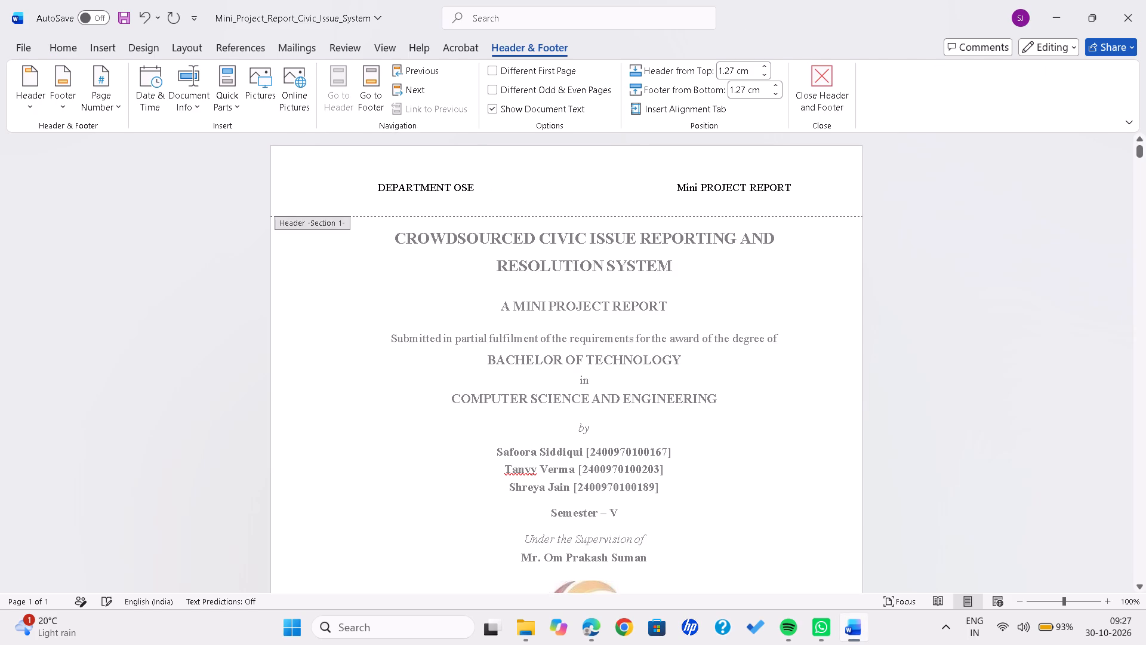
drag(475, 188, 365, 186)
key(BackSpace)
Delete the "Mini PROJECT REPORT" text from the cover page header and leave header editing.
drag(799, 187, 677, 183)
key(BackSpace)
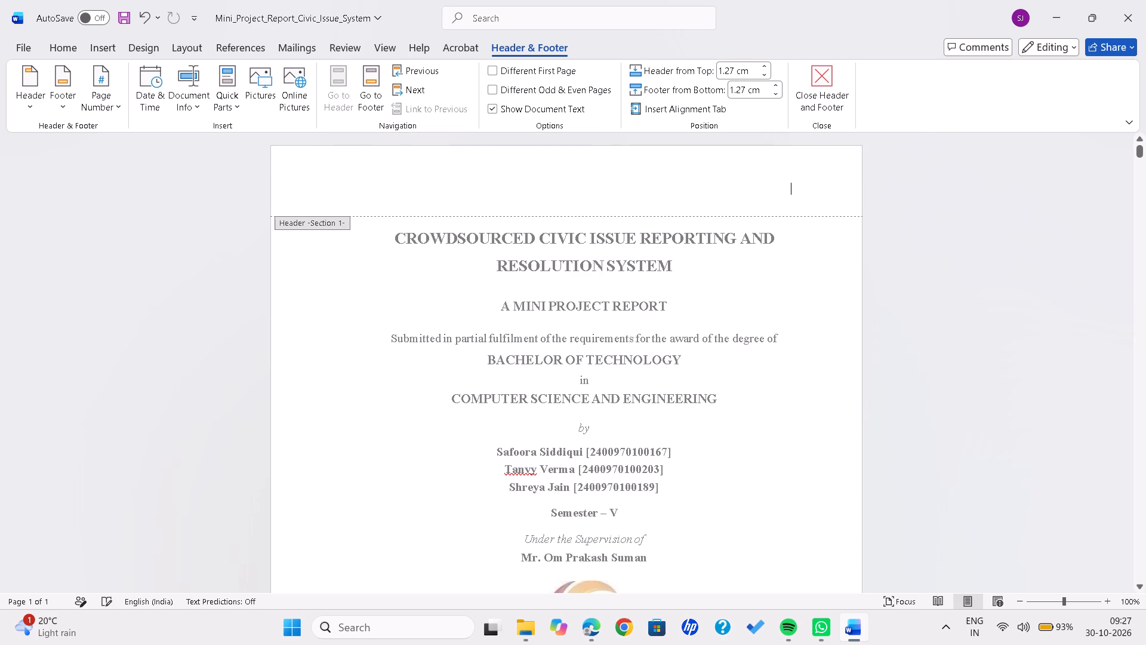
click(391, 327)
click(823, 84)
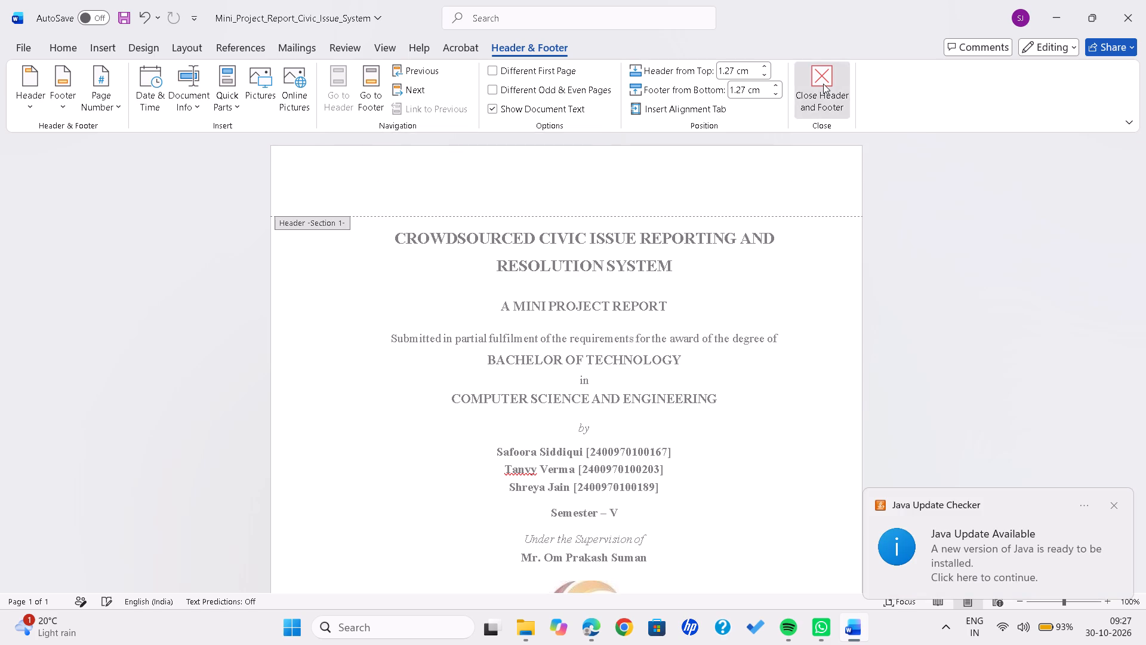
Check the page headers from the cover page to the acknowledgement page, and return to the cover.
scroll(800, 343, down, 2)
scroll(771, 416, down, 4)
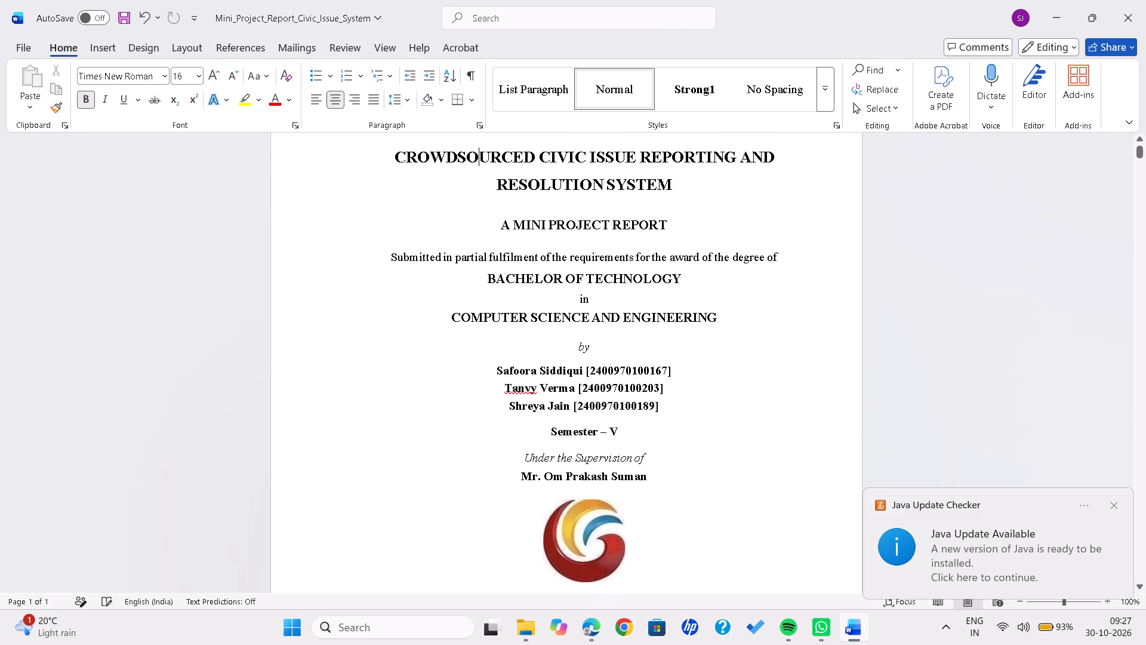
scroll(704, 485, up, 2)
scroll(704, 485, down, 7)
scroll(704, 485, up, 2)
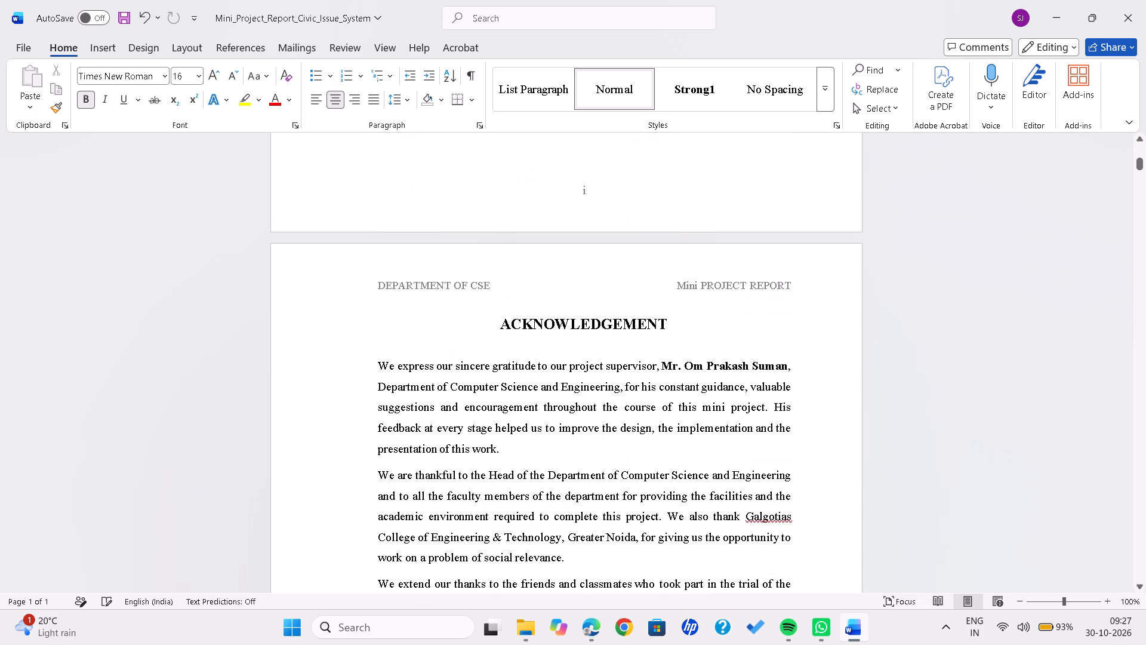
scroll(704, 485, up, 13)
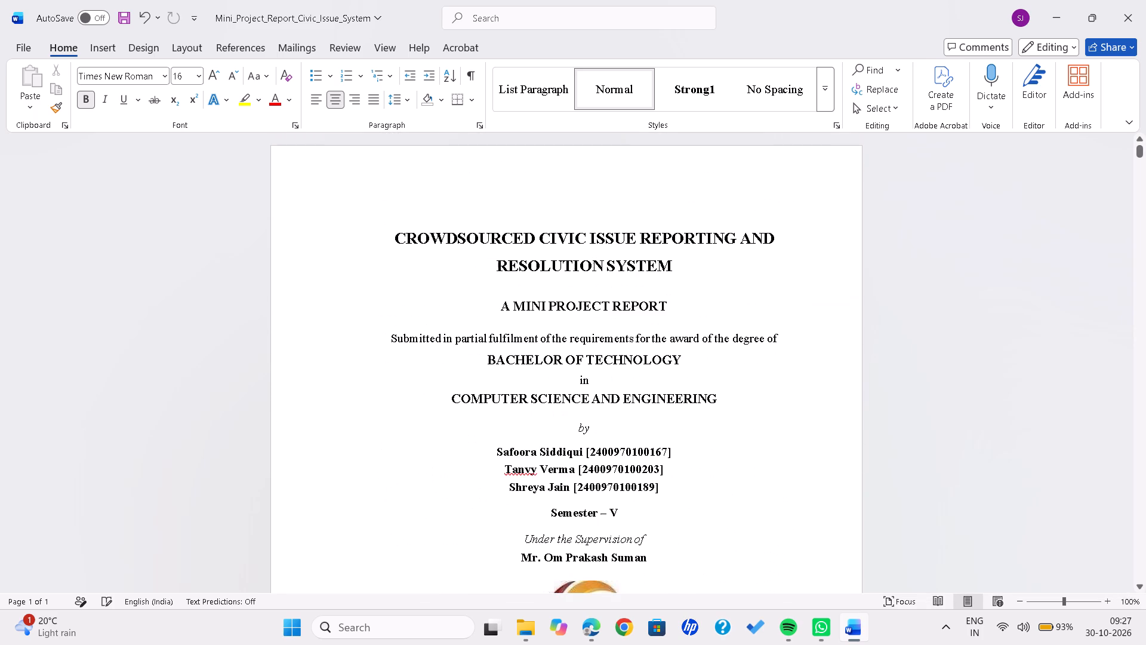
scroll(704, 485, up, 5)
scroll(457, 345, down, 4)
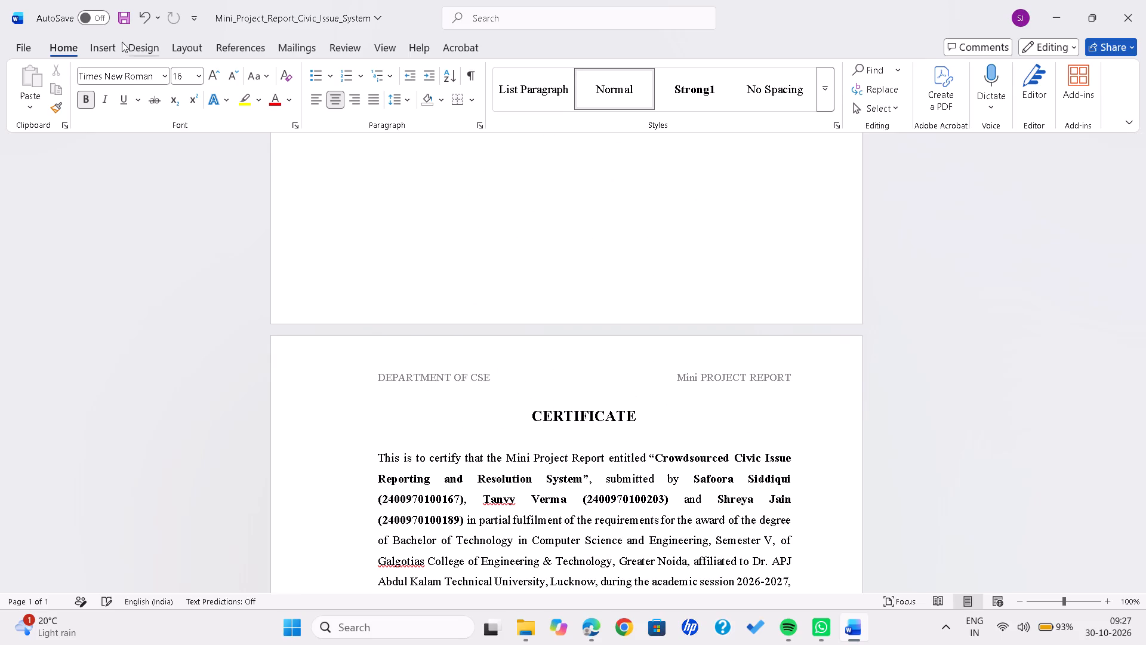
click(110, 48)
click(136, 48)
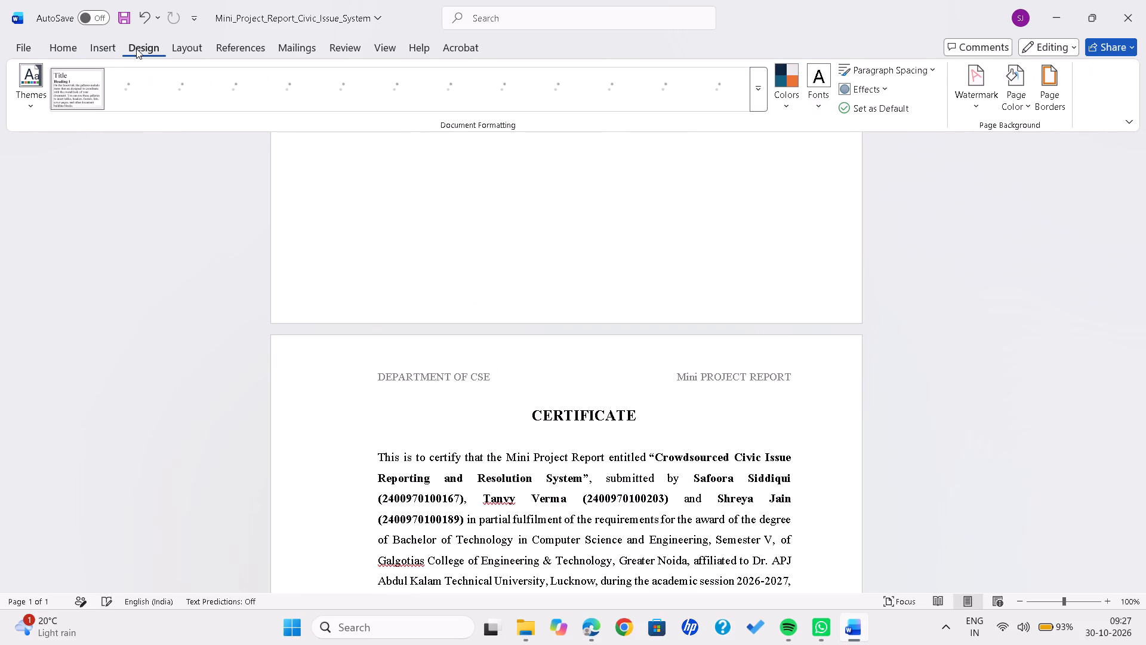
Turn on AutoSave for the report, choosing OneDrive - Personal as the upload location.
click(107, 16)
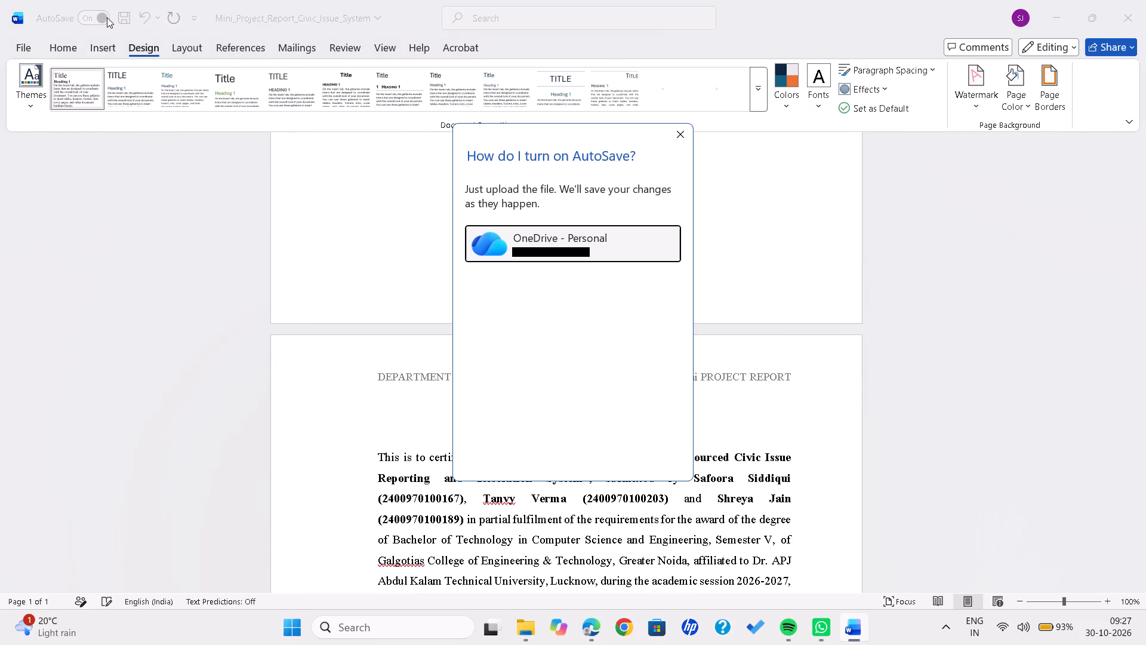
click(555, 238)
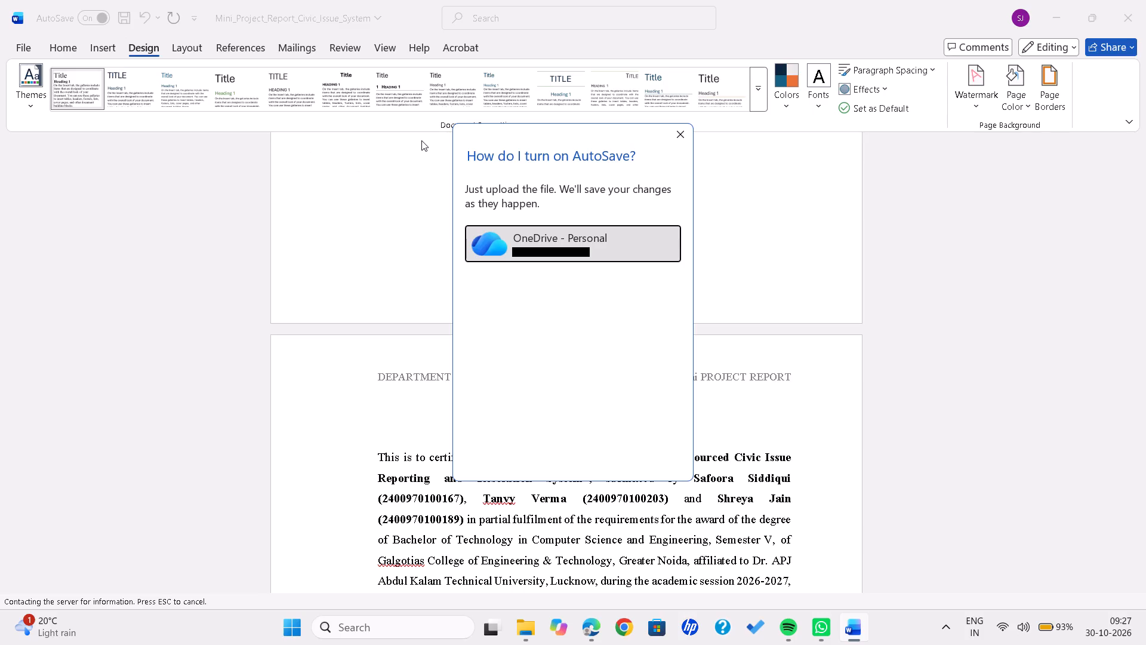
click(631, 248)
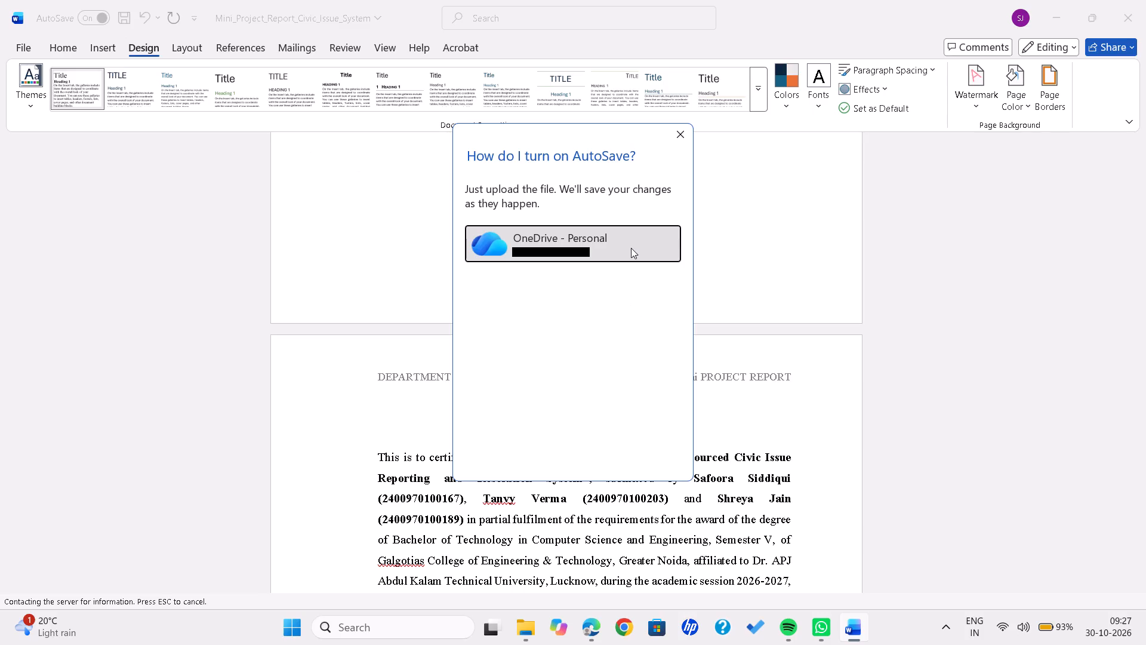
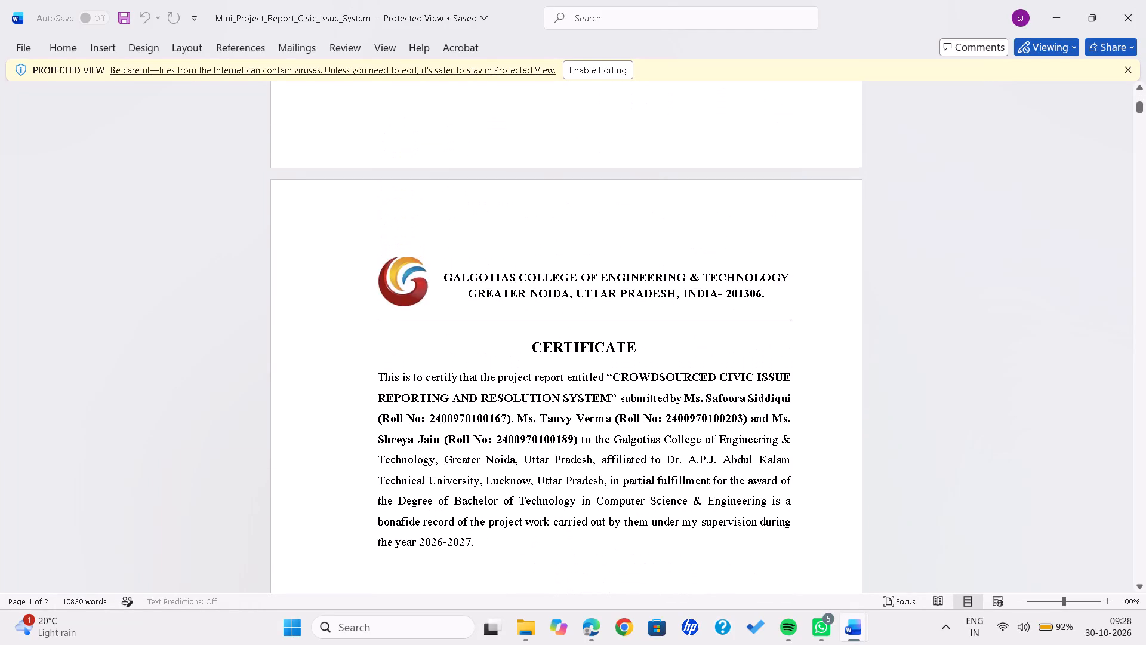
Return to the cover page and enable editing of the report from Protected View.
scroll(569, 284, up, 4)
click(558, 173)
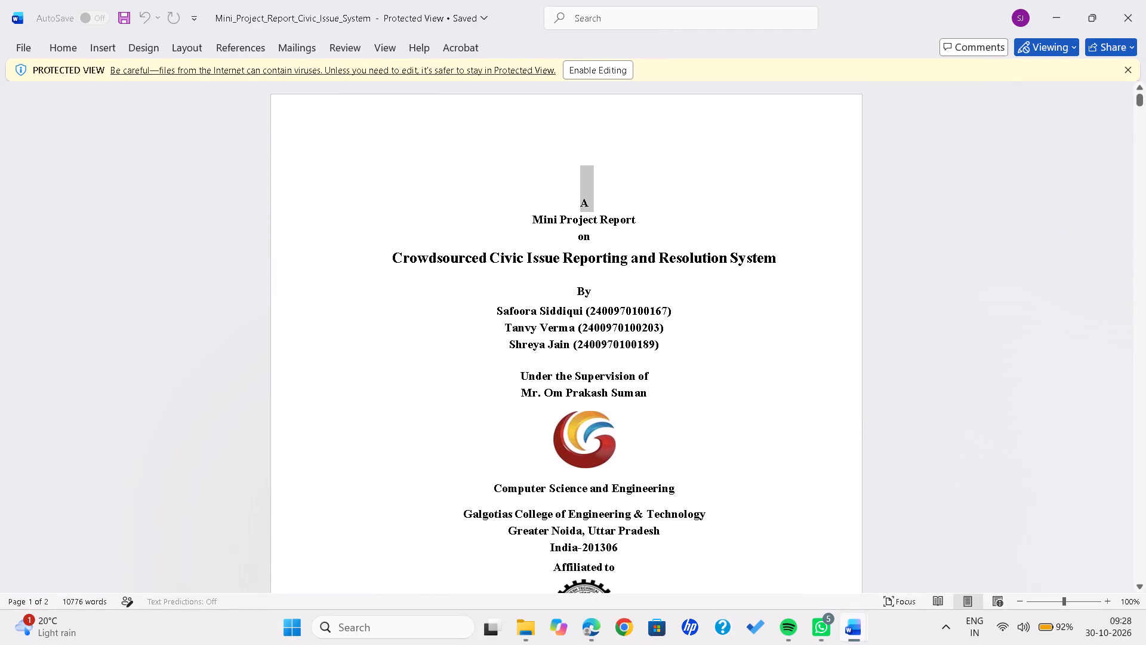
click(558, 173)
click(559, 176)
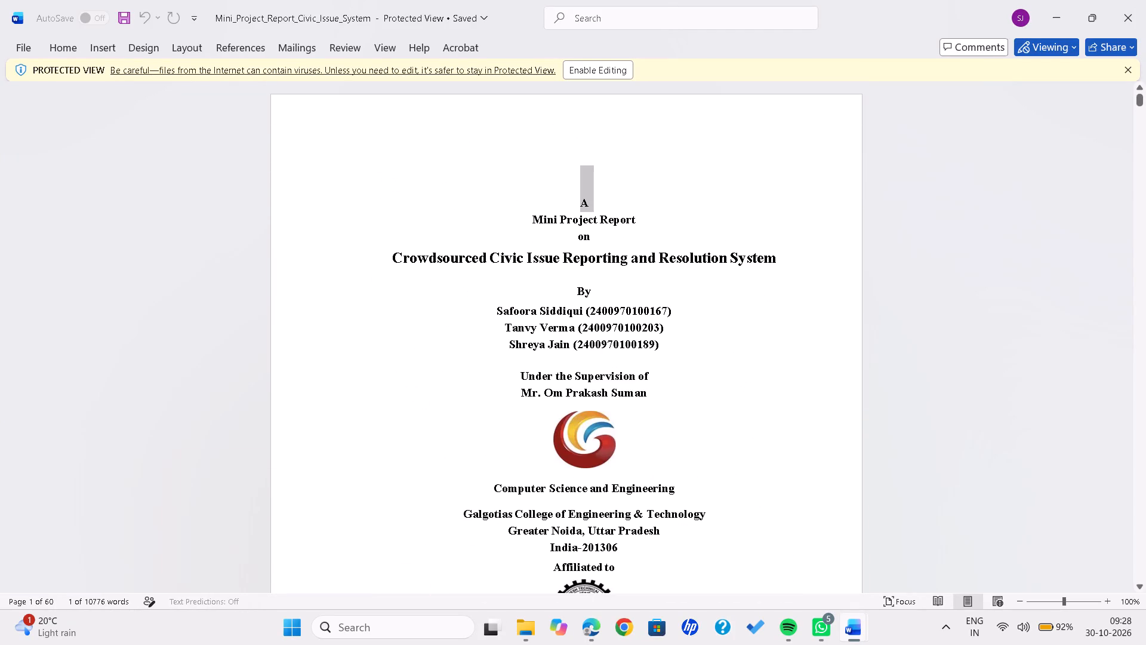
click(568, 185)
click(589, 76)
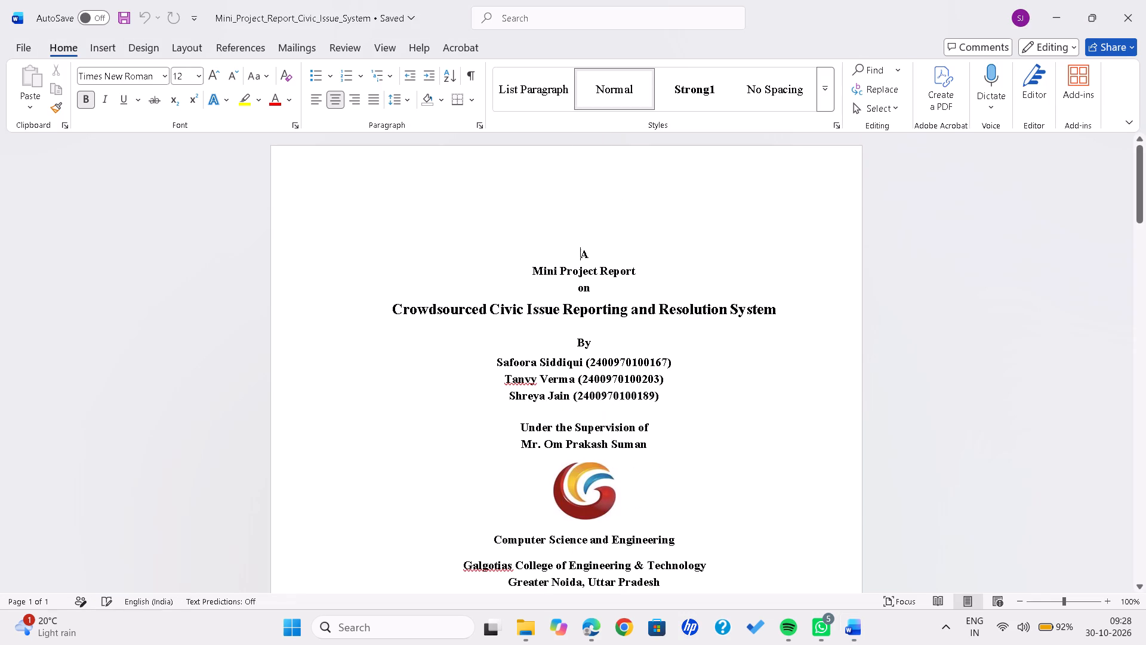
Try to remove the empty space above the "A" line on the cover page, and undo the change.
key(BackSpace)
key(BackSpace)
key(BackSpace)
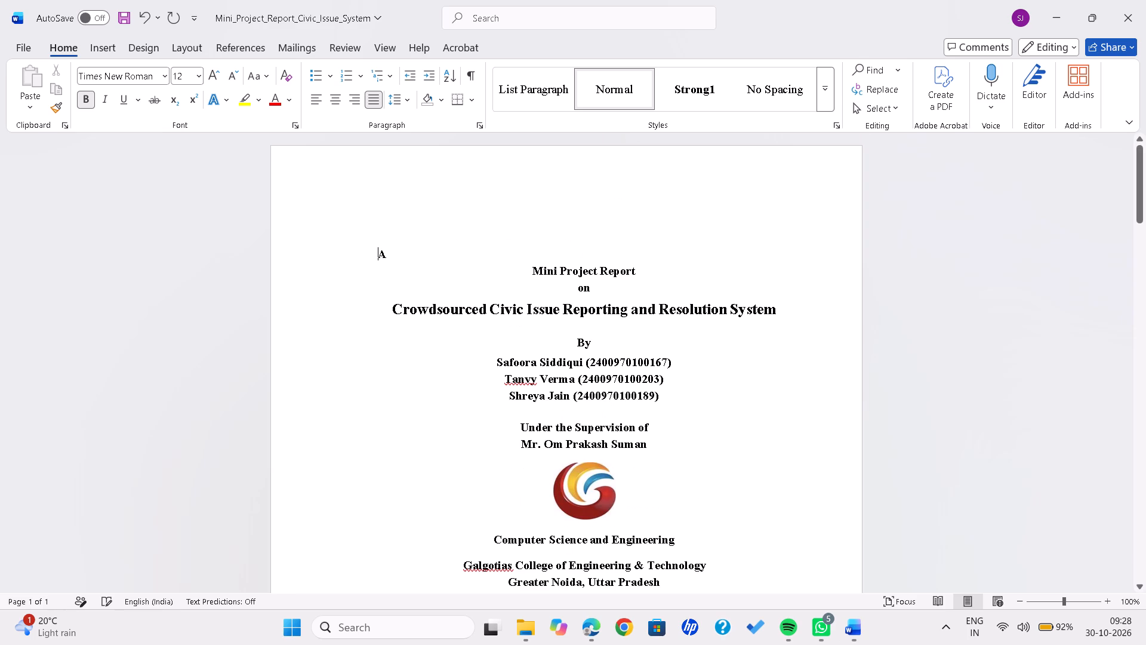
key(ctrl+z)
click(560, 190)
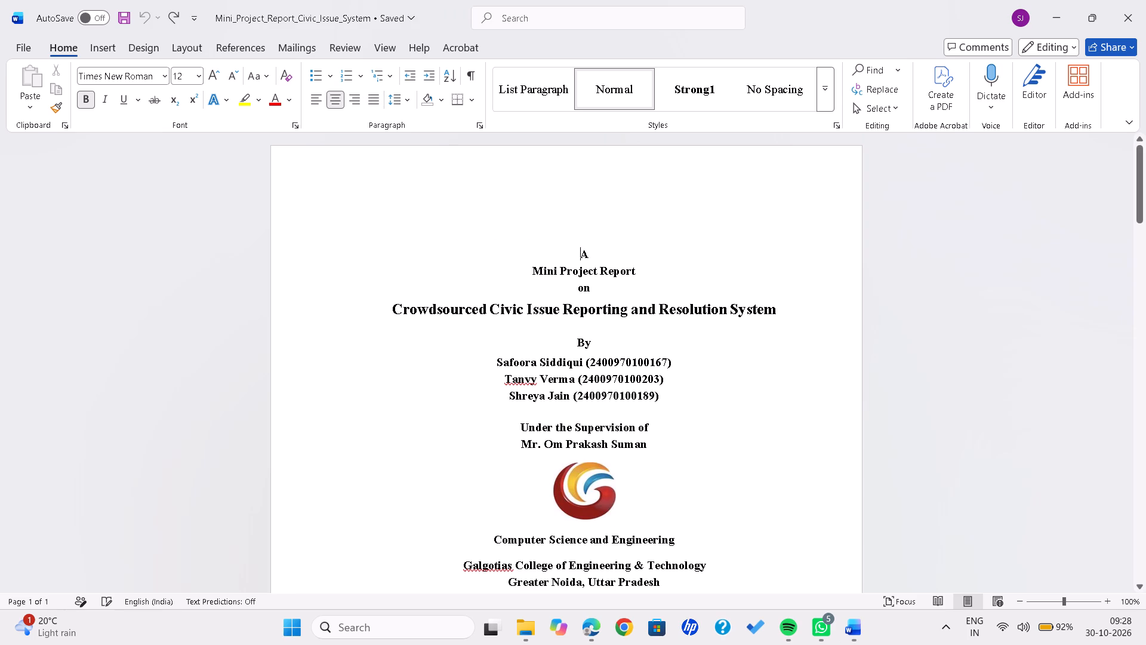
Apply the Normal margin preset, 2.54 cm on all four sides, to the cover page section.
click(488, 275)
right_click(488, 275)
click(348, 226)
click(176, 47)
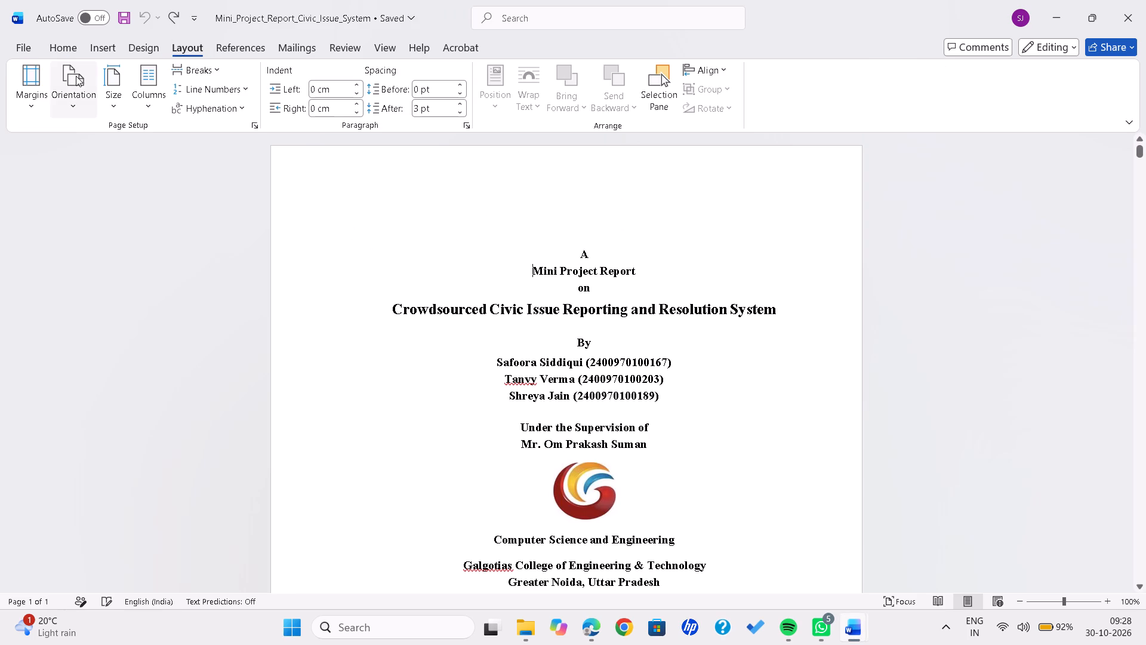
click(46, 97)
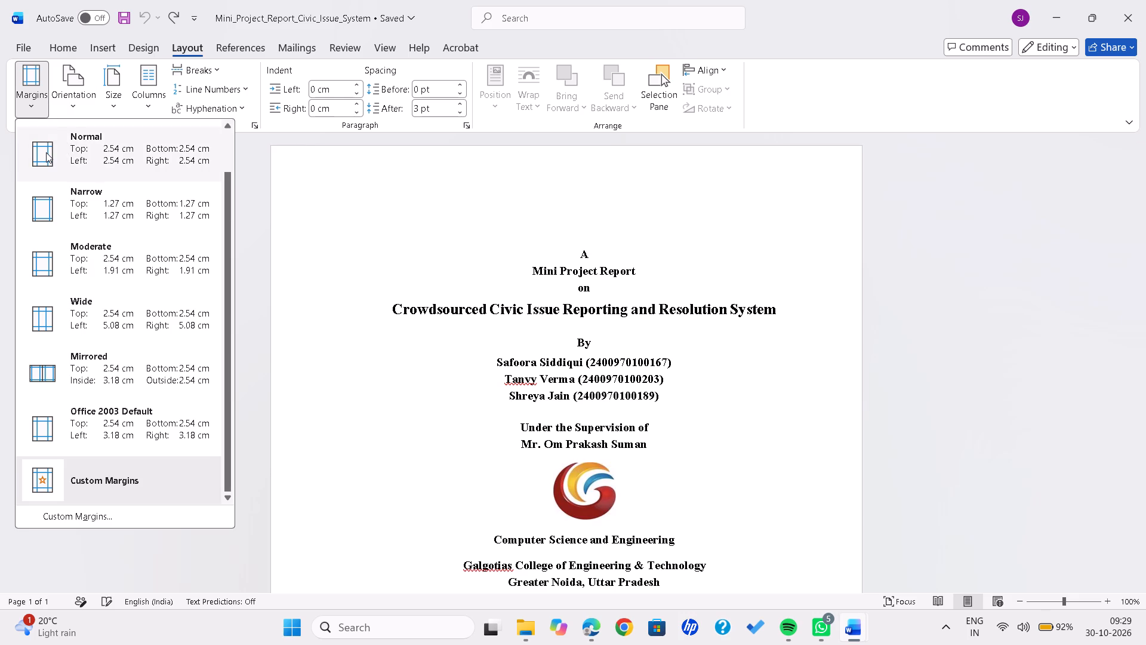
click(46, 152)
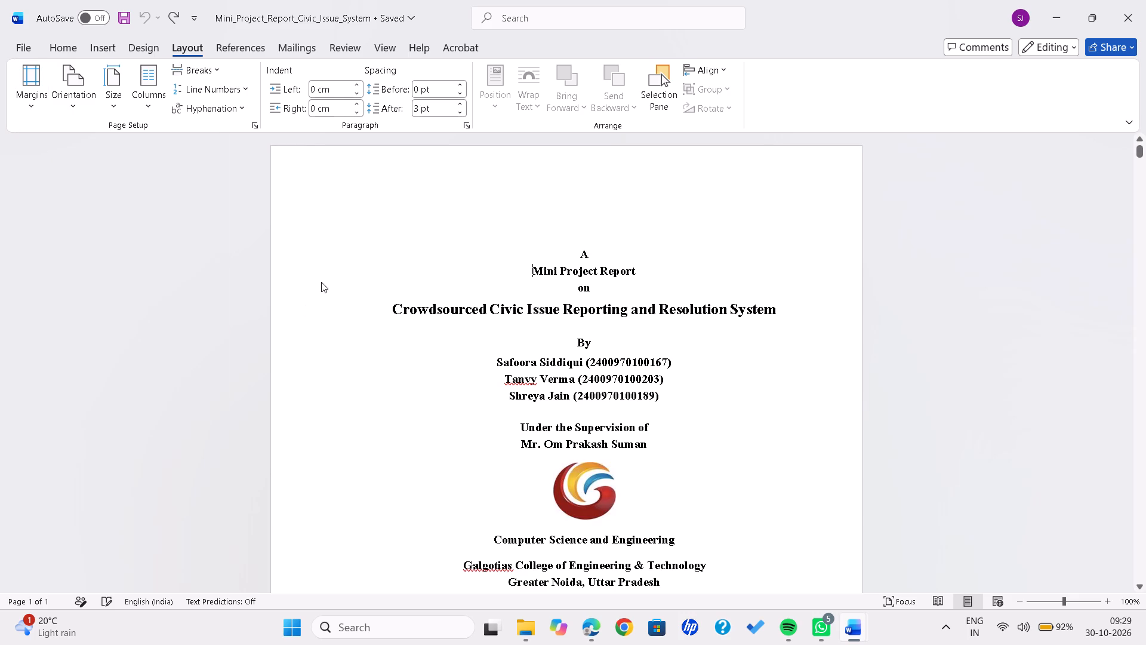
click(479, 227)
Check the margins and layout of the front pages from the cover through the certificate, acknowledgement and abstract.
scroll(482, 248, down, 5)
scroll(511, 293, up, 4)
scroll(515, 268, down, 1)
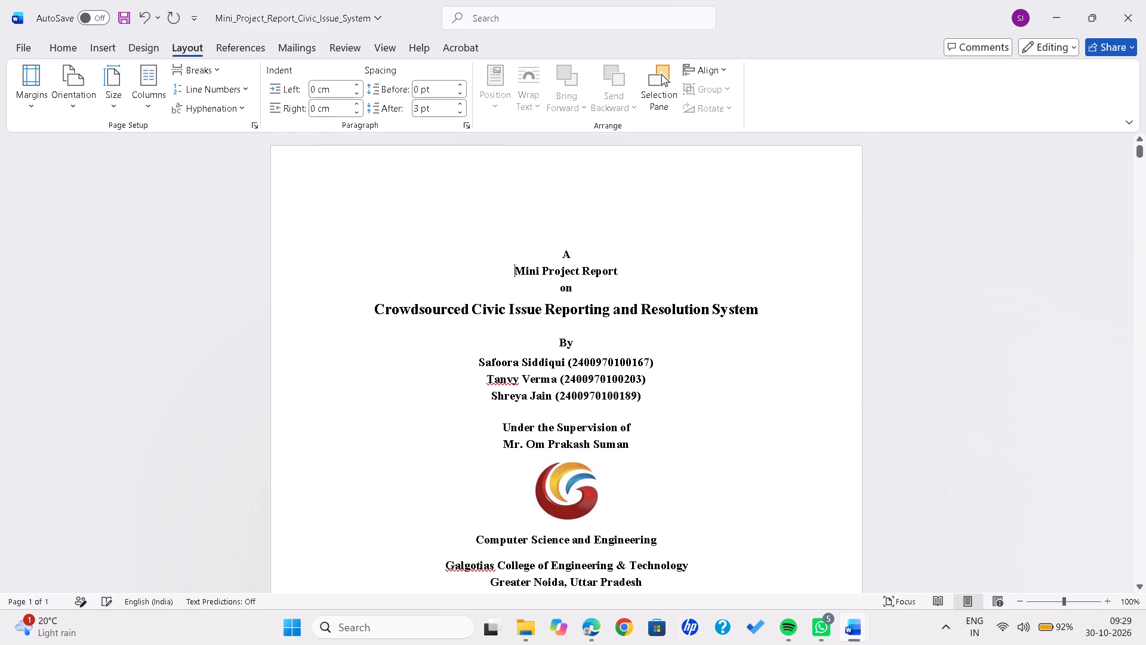
scroll(515, 268, down, 3)
scroll(515, 268, up, 1)
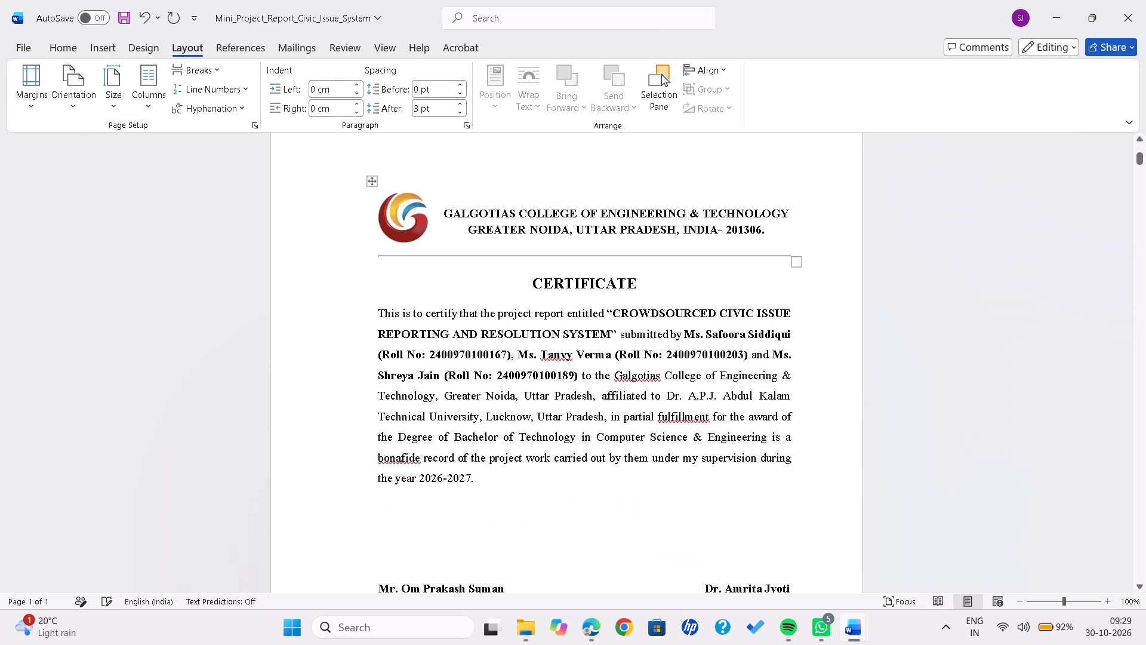
scroll(515, 268, up, 2)
scroll(515, 268, down, 3)
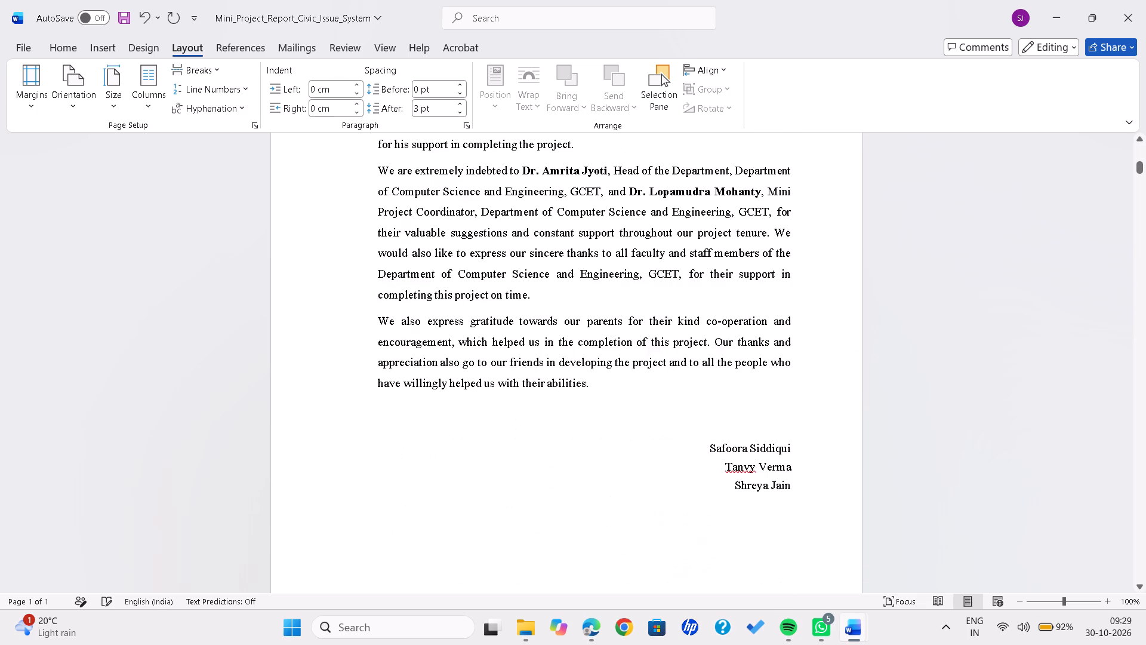
scroll(515, 268, up, 2)
scroll(515, 268, down, 5)
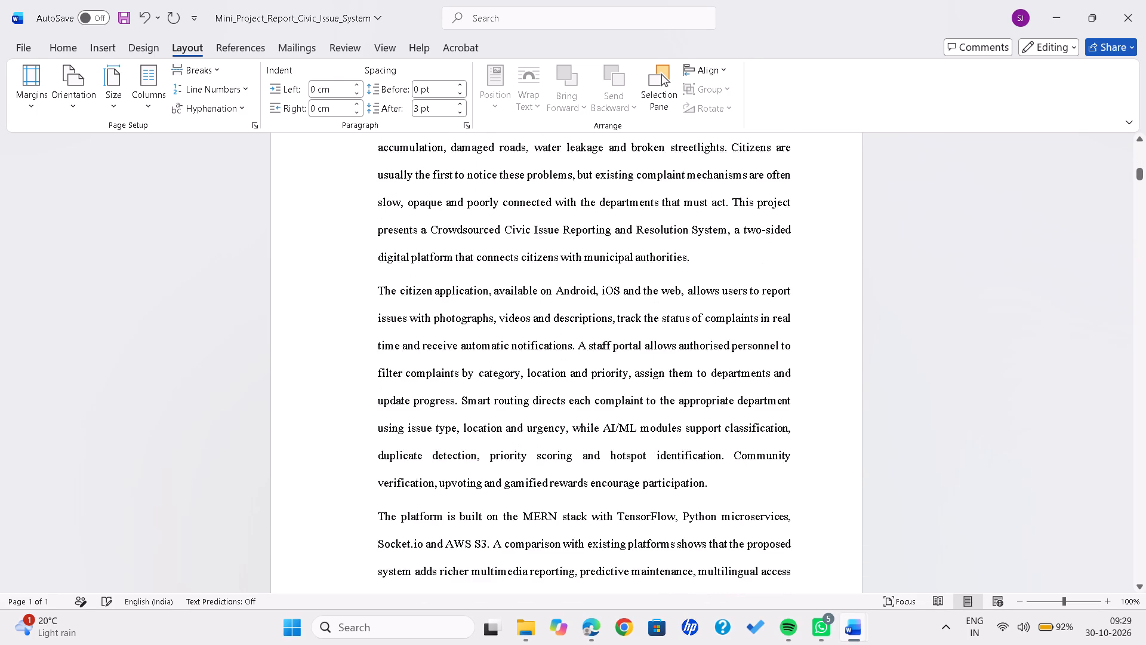
scroll(515, 268, up, 3)
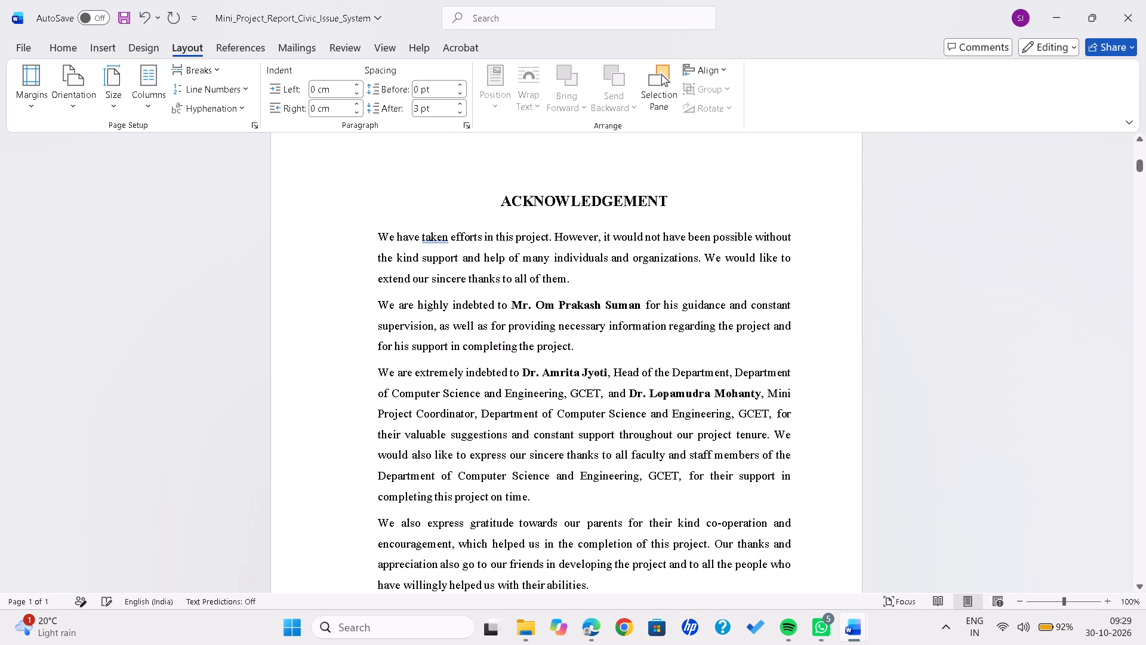
scroll(515, 268, down, 3)
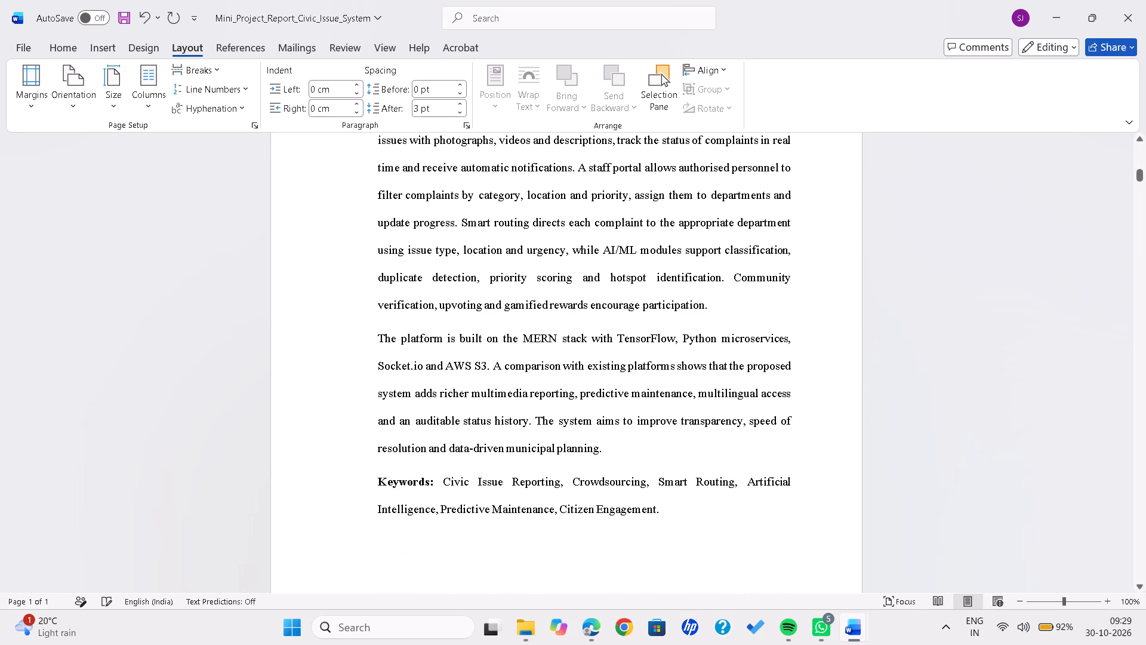
scroll(515, 268, down, 1)
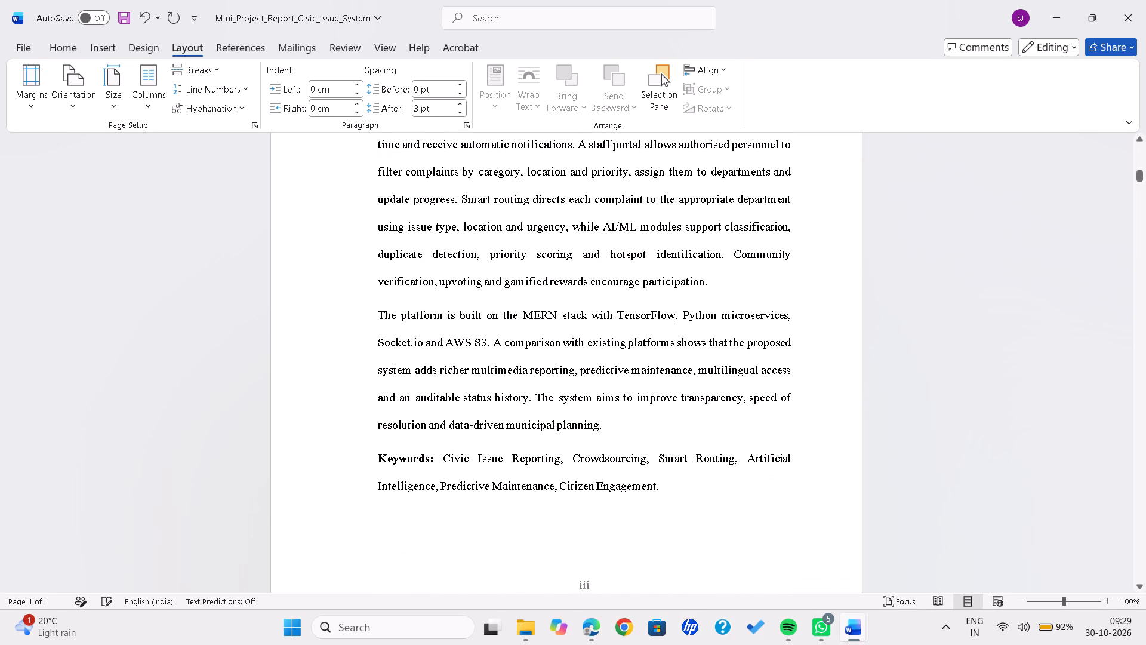
Review the layout of the CONTENTS pages, from the first entries to the appendix entries.
scroll(515, 268, down, 3)
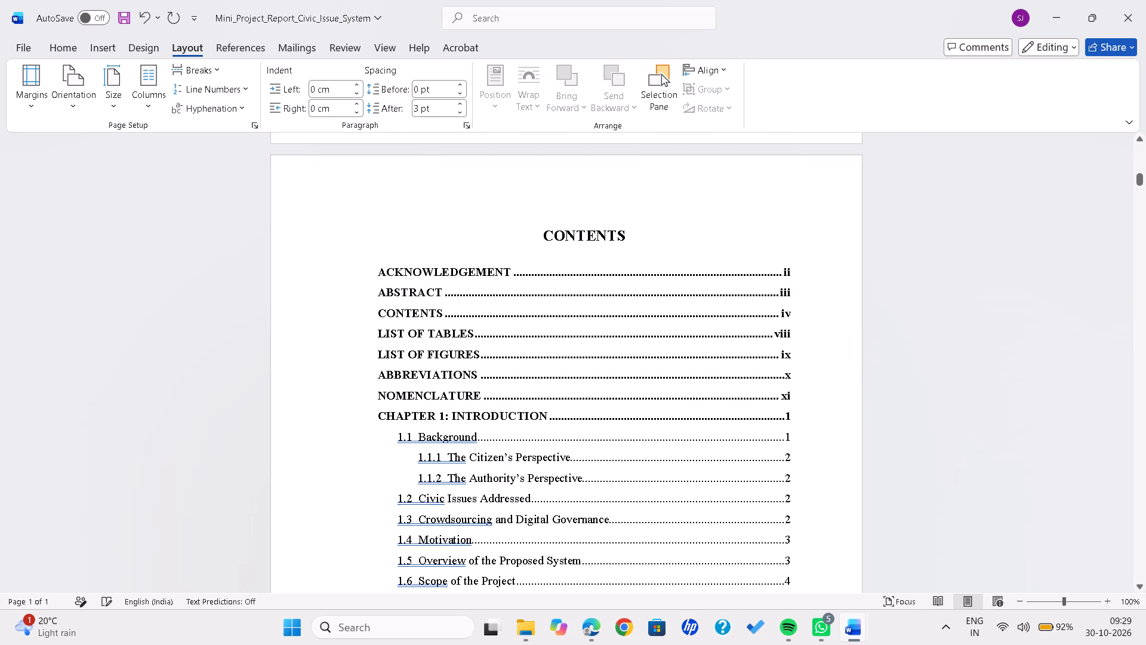
scroll(515, 268, down, 5)
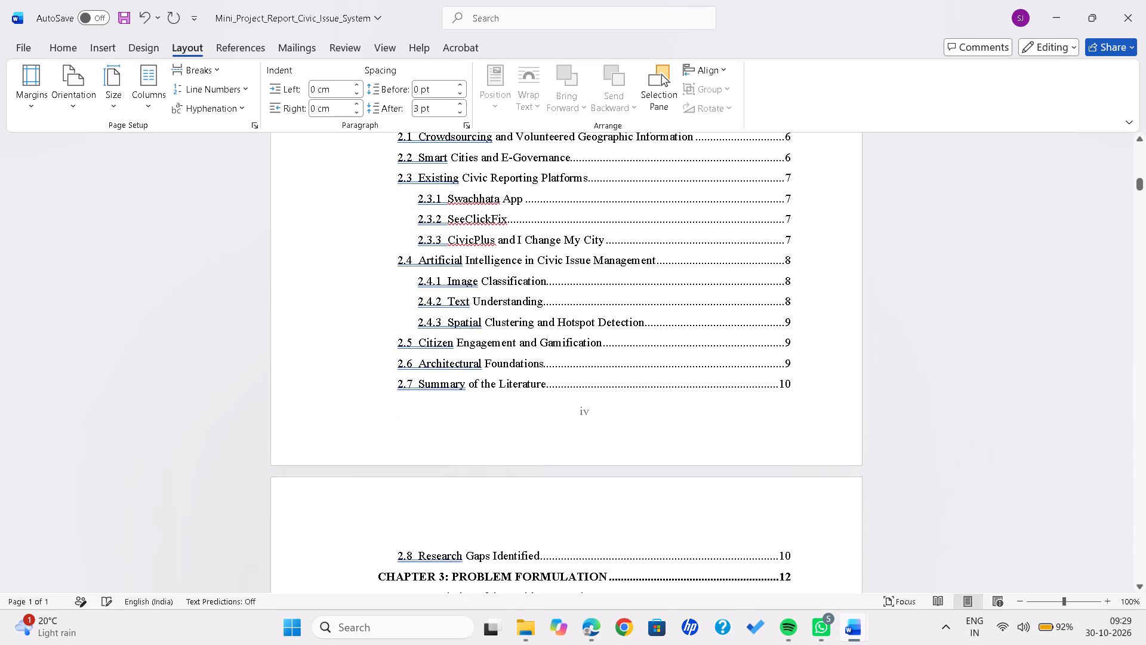
scroll(515, 268, down, 3)
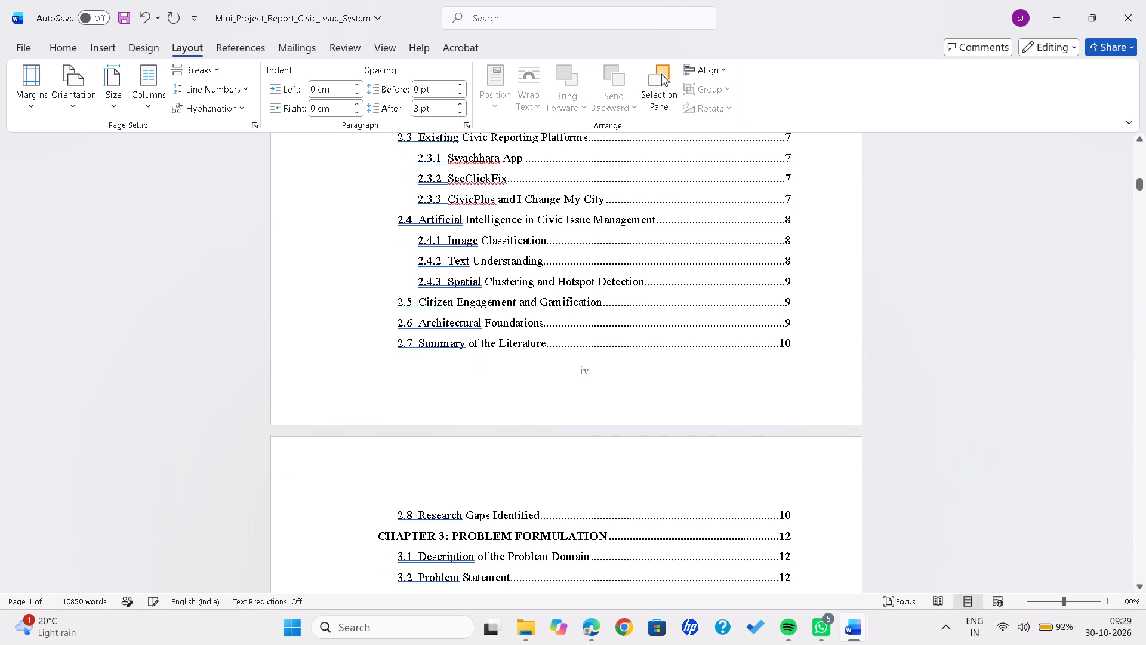
scroll(515, 268, down, 4)
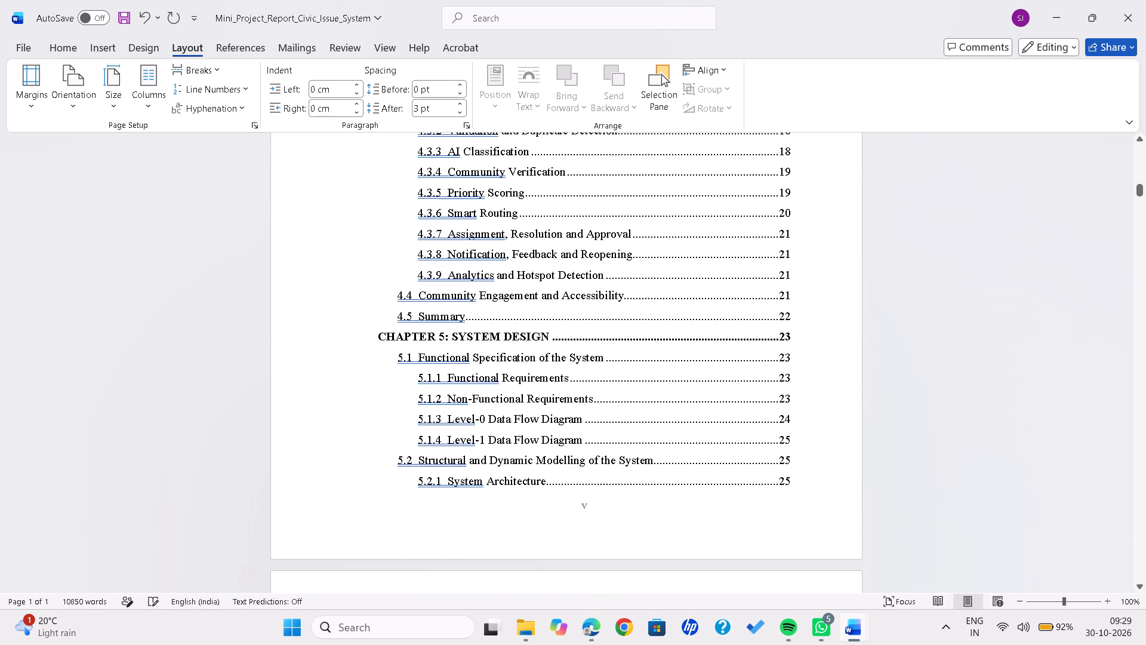
scroll(515, 268, down, 2)
scroll(515, 268, up, 2)
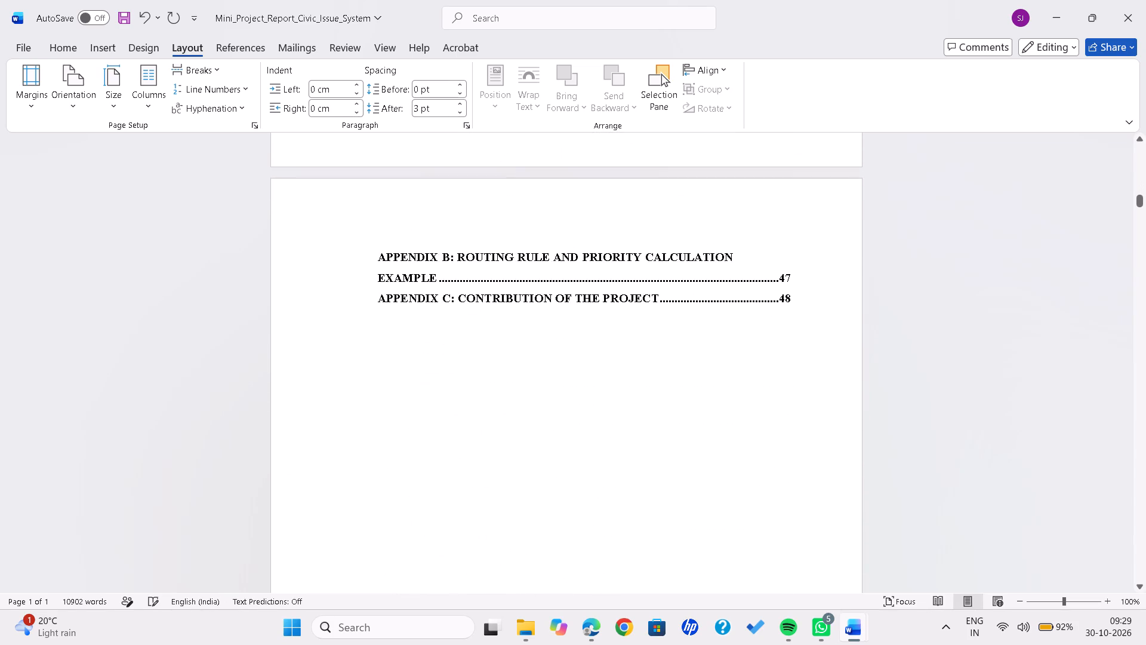
scroll(515, 268, up, 3)
scroll(515, 268, down, 4)
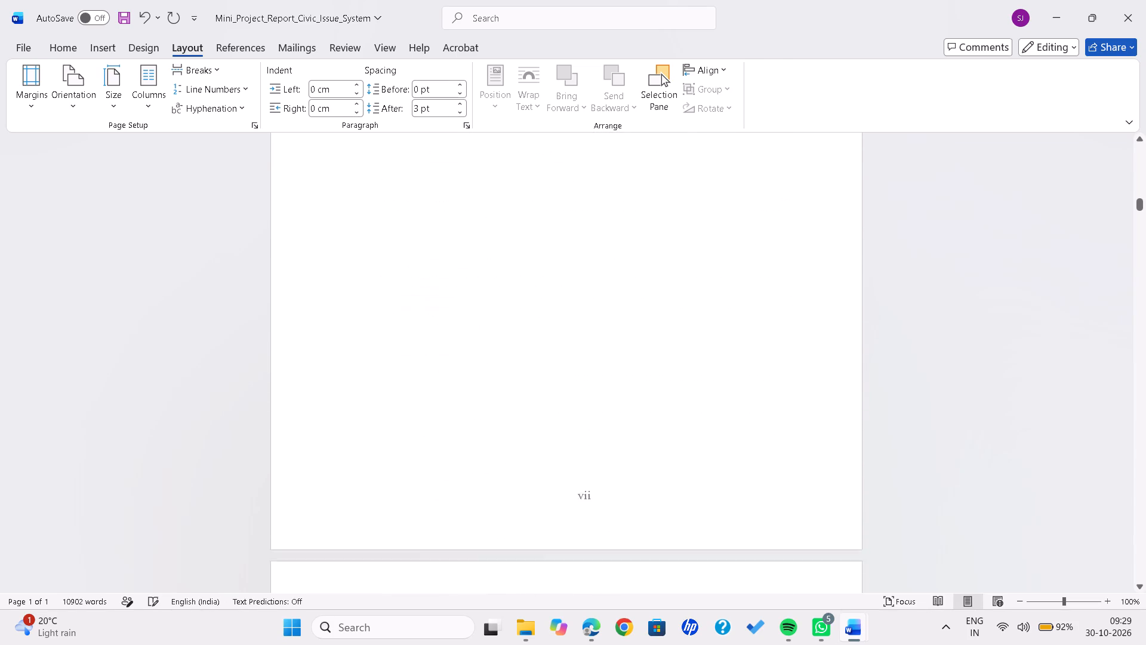
Review the layout of the list of tables, list of figures, abbreviations and nomenclature pages.
scroll(515, 268, down, 2)
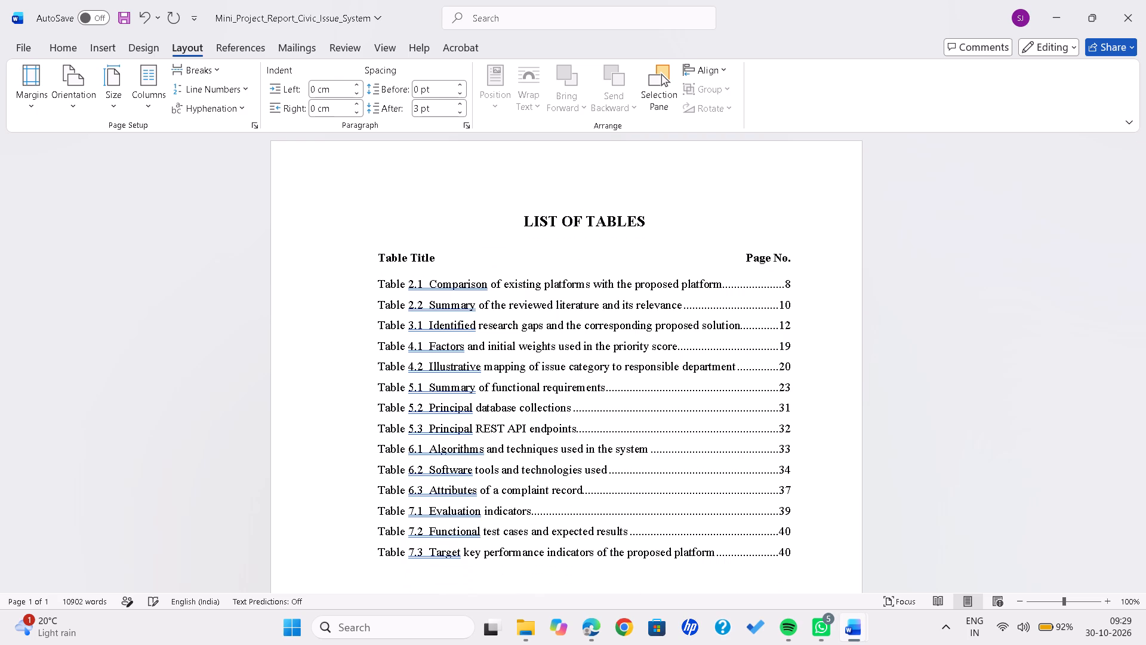
scroll(515, 268, down, 7)
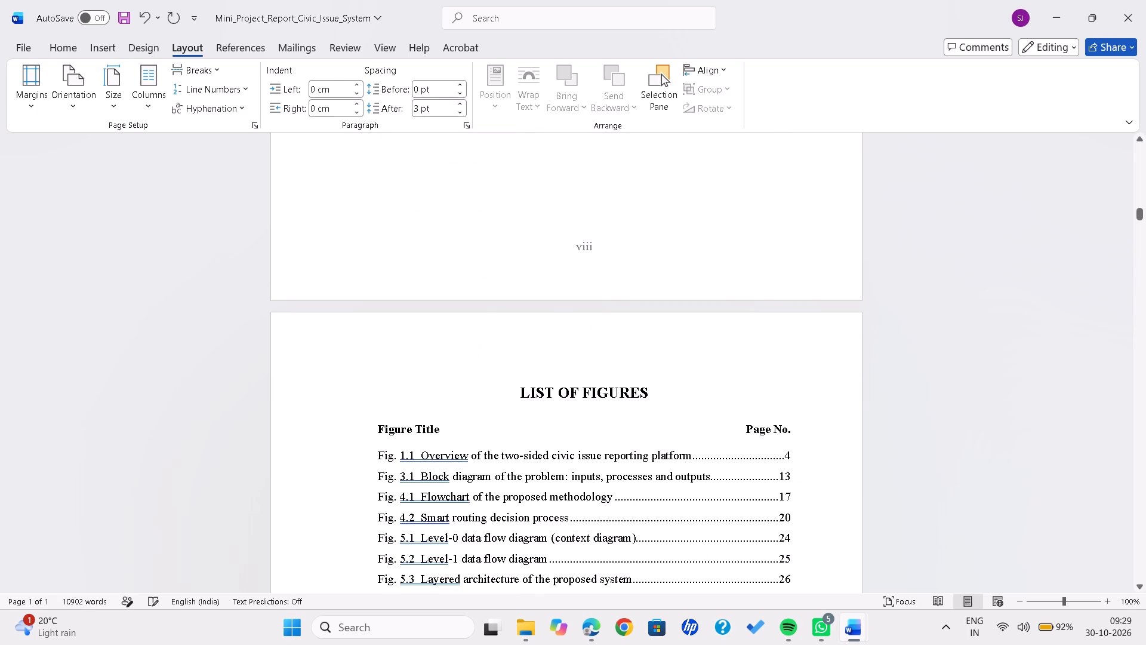
scroll(515, 268, down, 3)
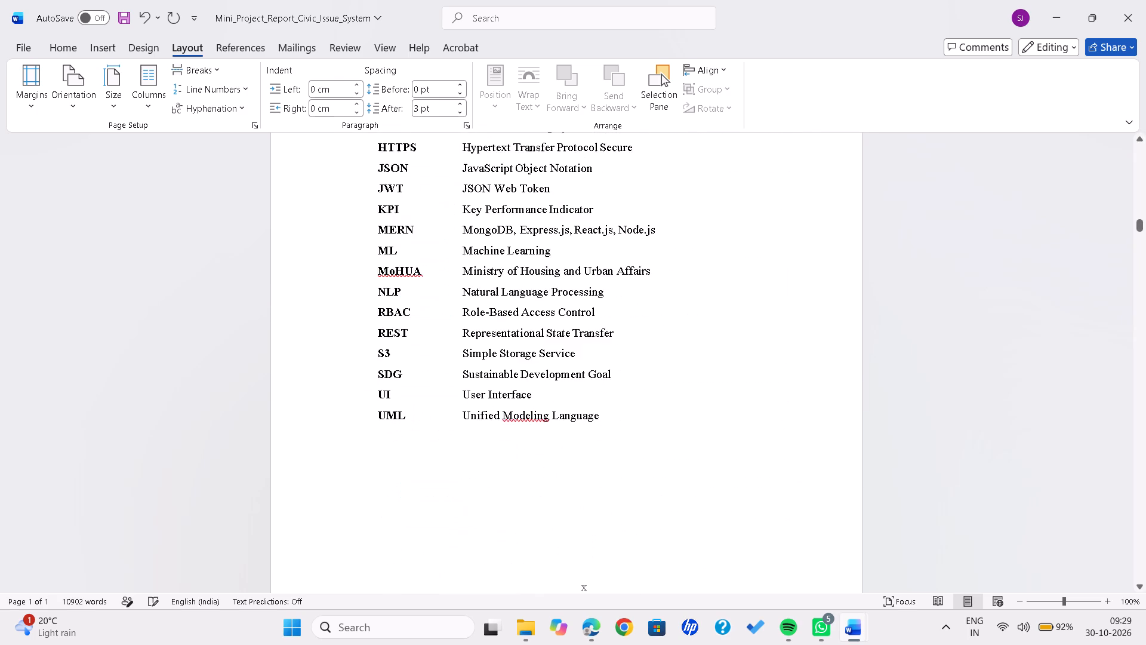
scroll(515, 268, up, 3)
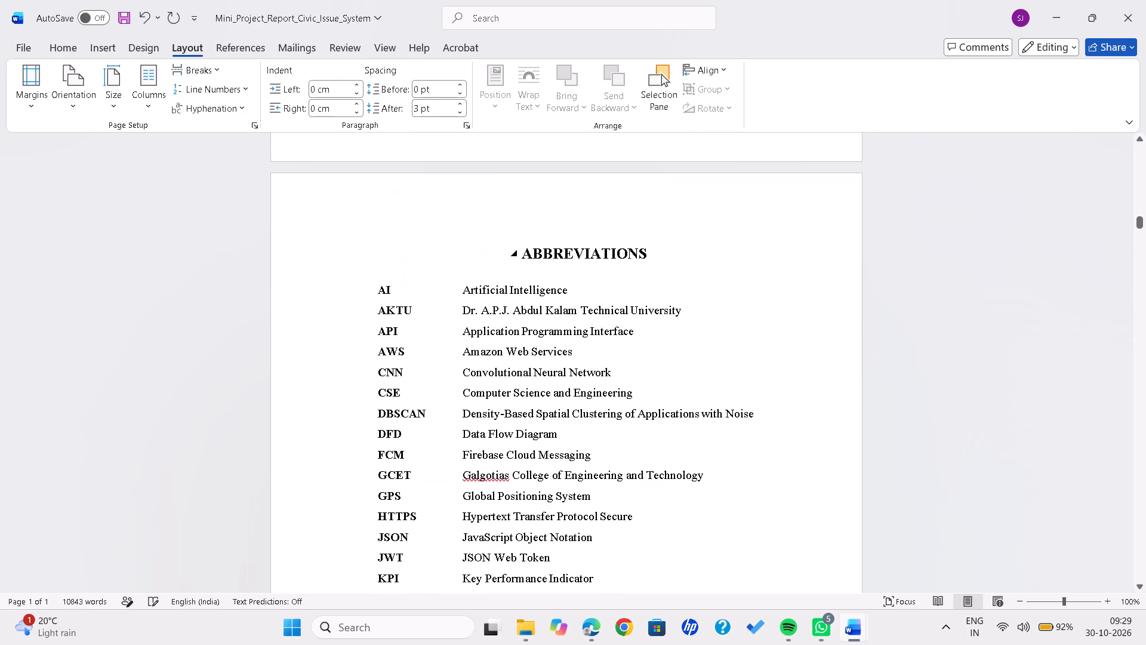
scroll(515, 268, down, 1)
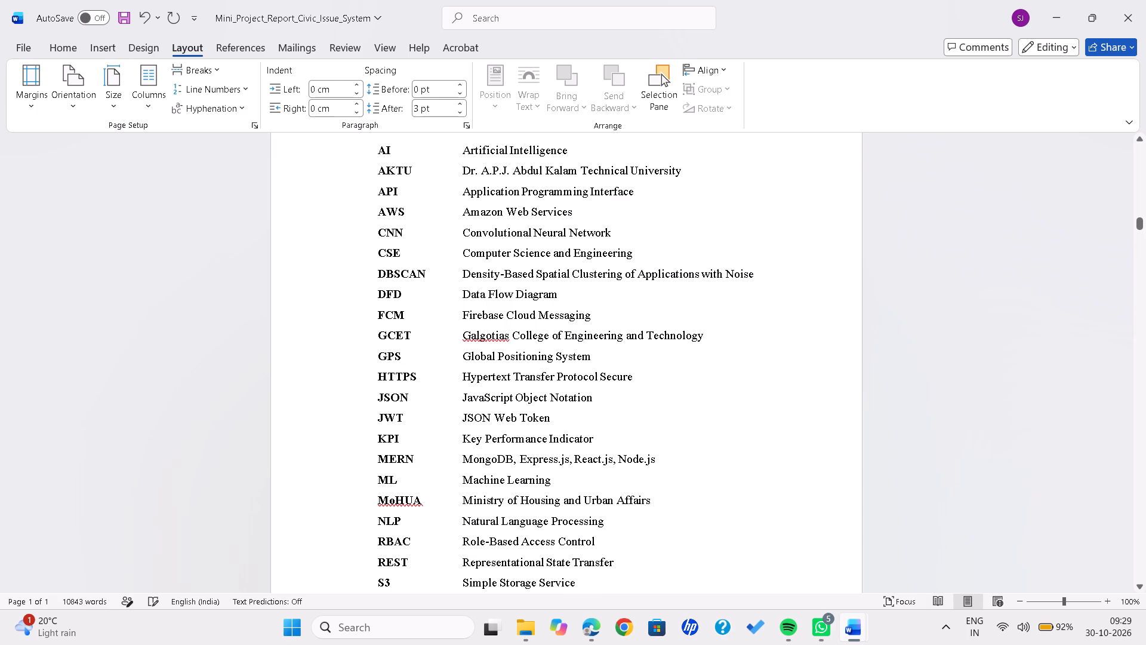
scroll(525, 289, down, 1)
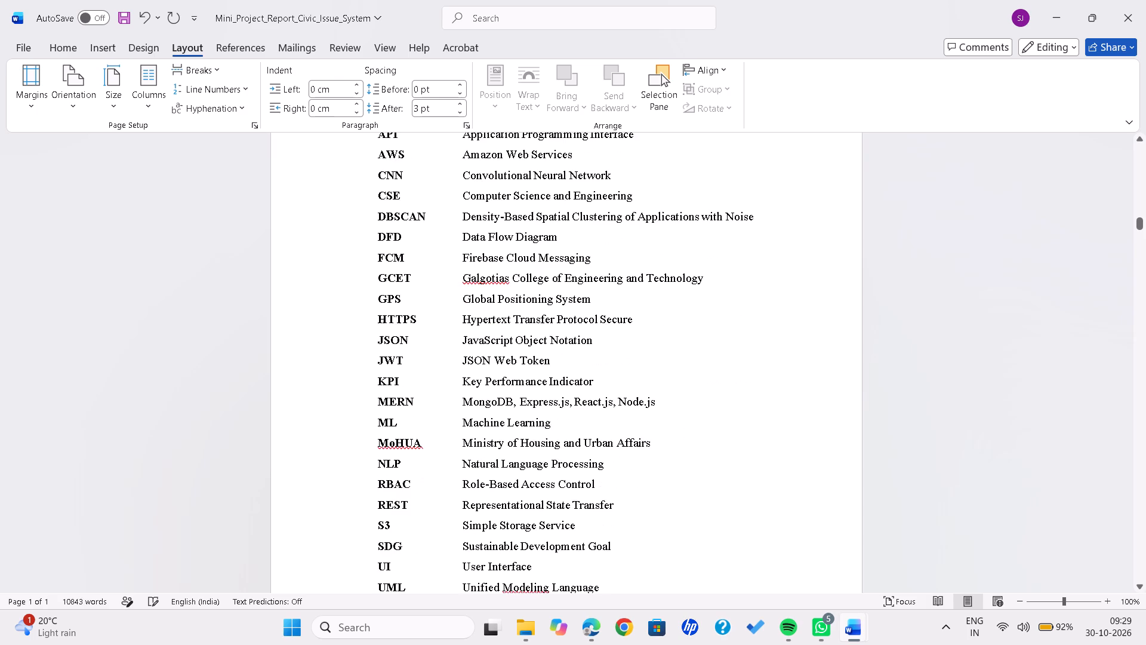
scroll(525, 289, down, 3)
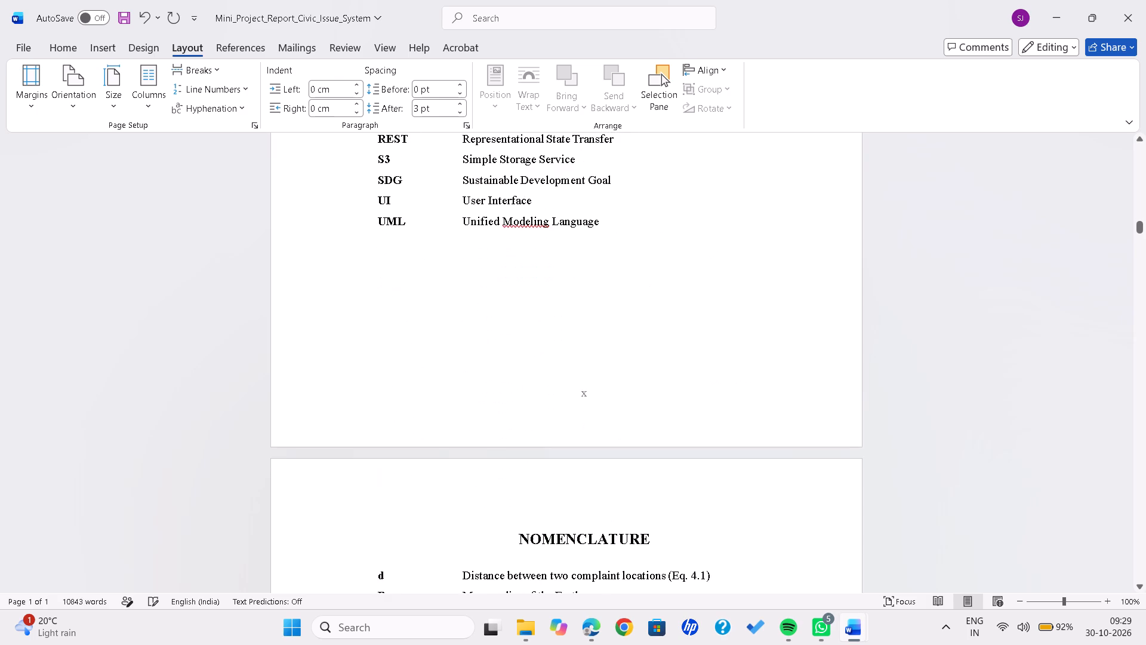
scroll(525, 289, down, 1)
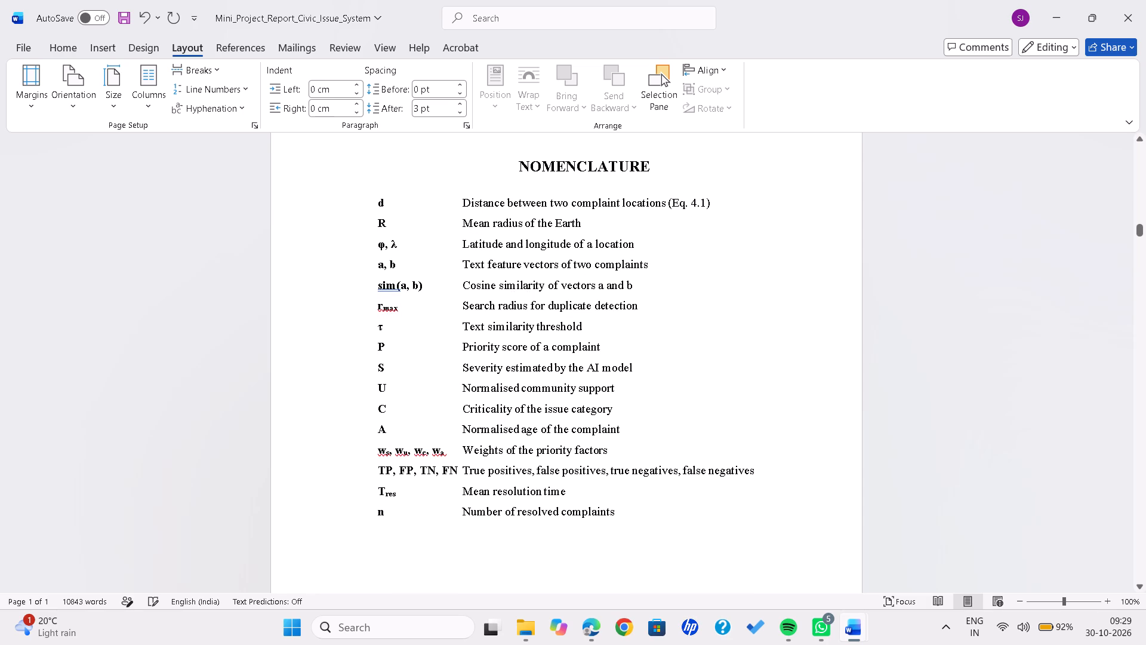
Examine the text formatting of the Chapter 1 introduction and section 1.1 BACKGROUND, including the bold project title.
scroll(525, 289, down, 5)
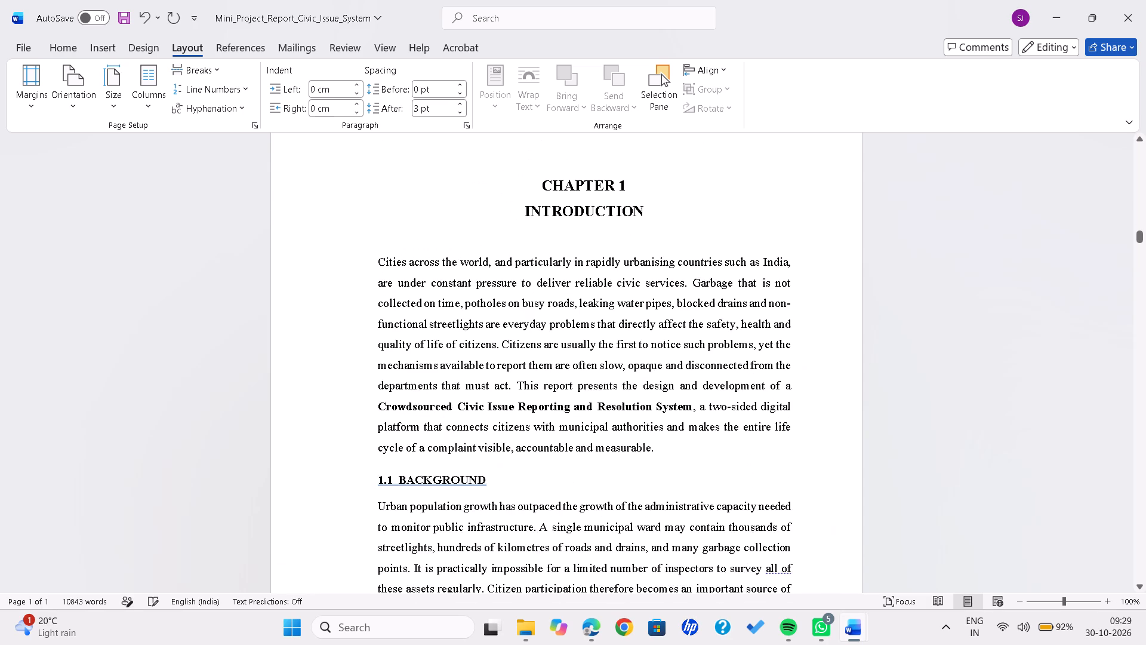
scroll(525, 289, down, 2)
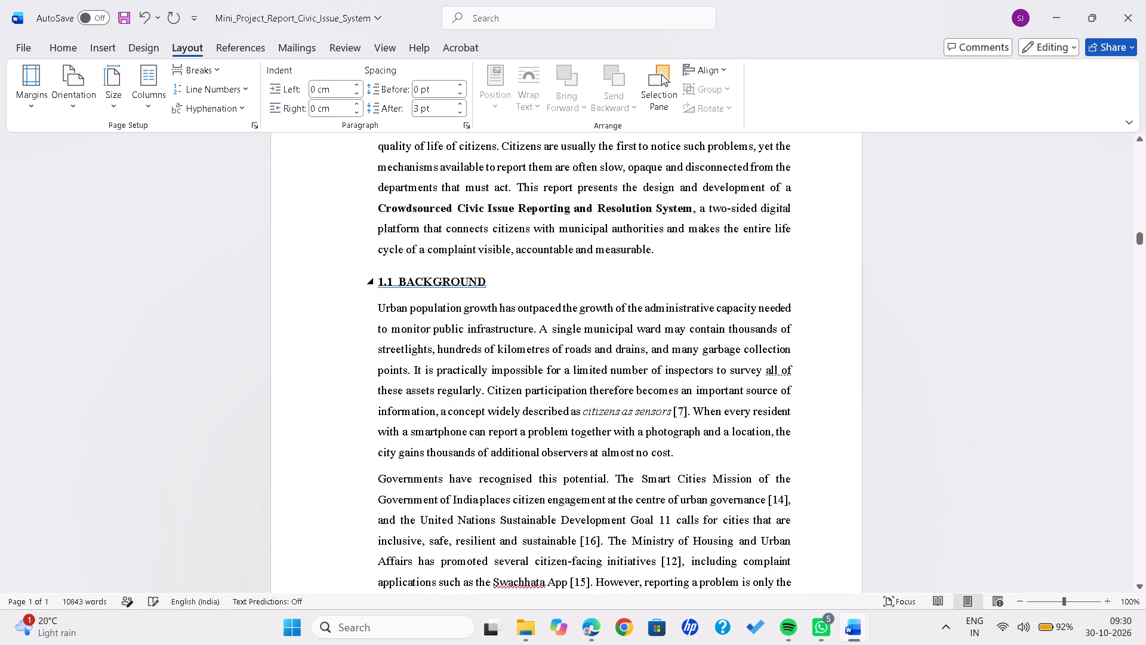
scroll(525, 289, down, 1)
scroll(525, 289, up, 2)
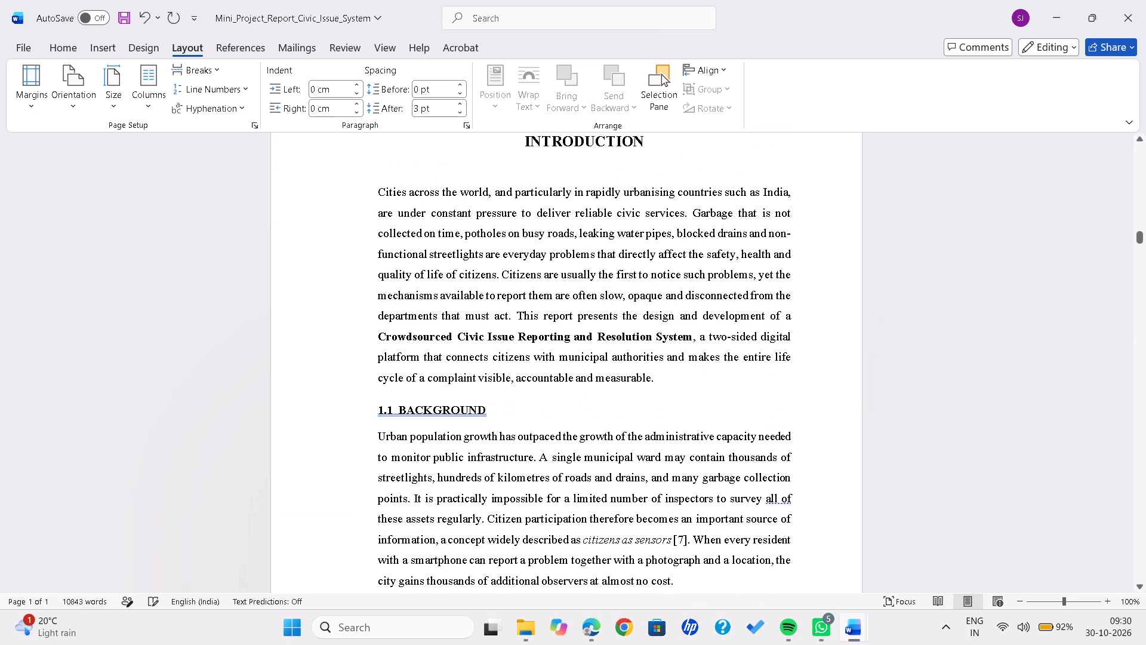
drag(691, 335, 400, 332)
click(485, 369)
scroll(485, 369, down, 2)
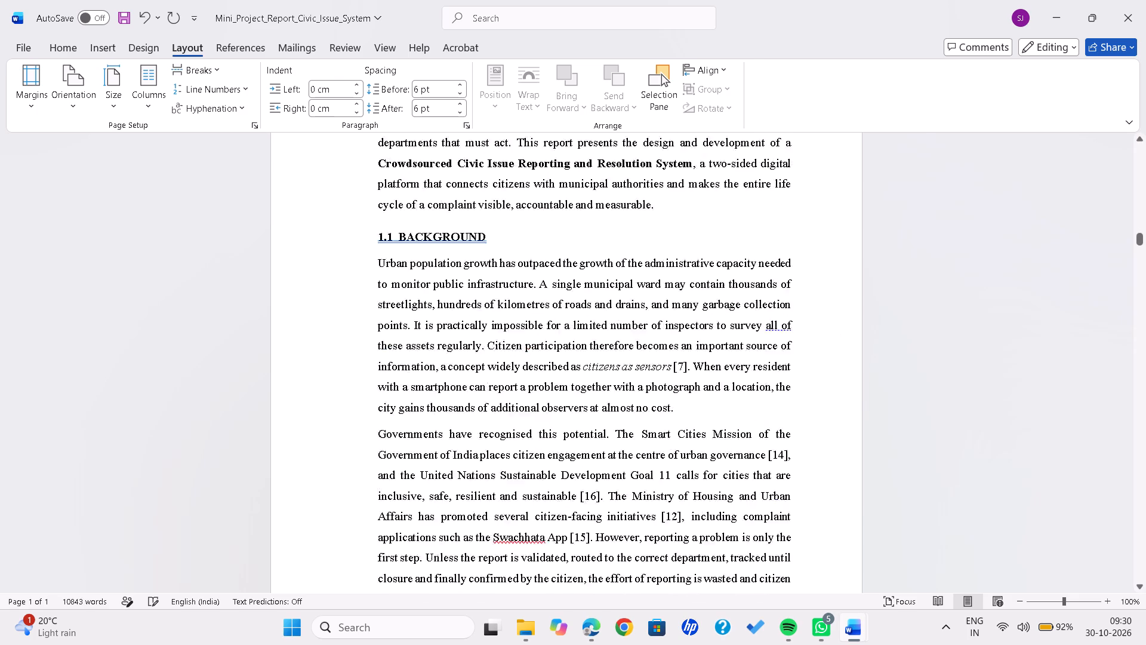
Remove the italics from the subheadings 1.1.1 The Citizen's Perspective and 1.1.2 The Authority's Perspective.
scroll(485, 369, down, 3)
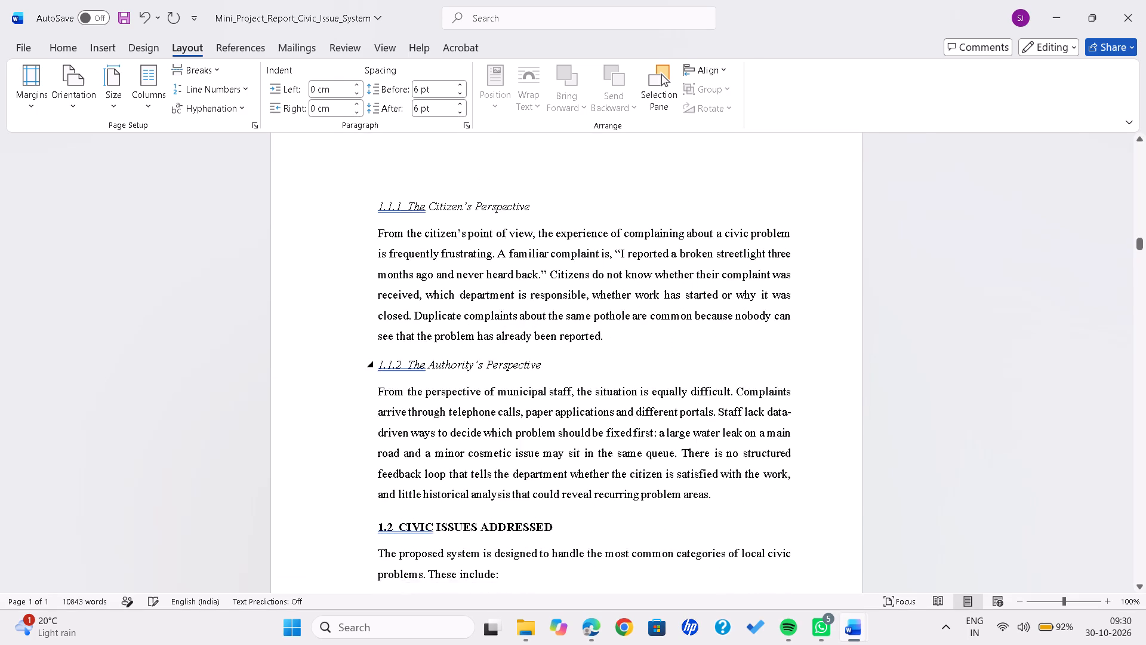
scroll(485, 369, down, 3)
scroll(485, 369, up, 5)
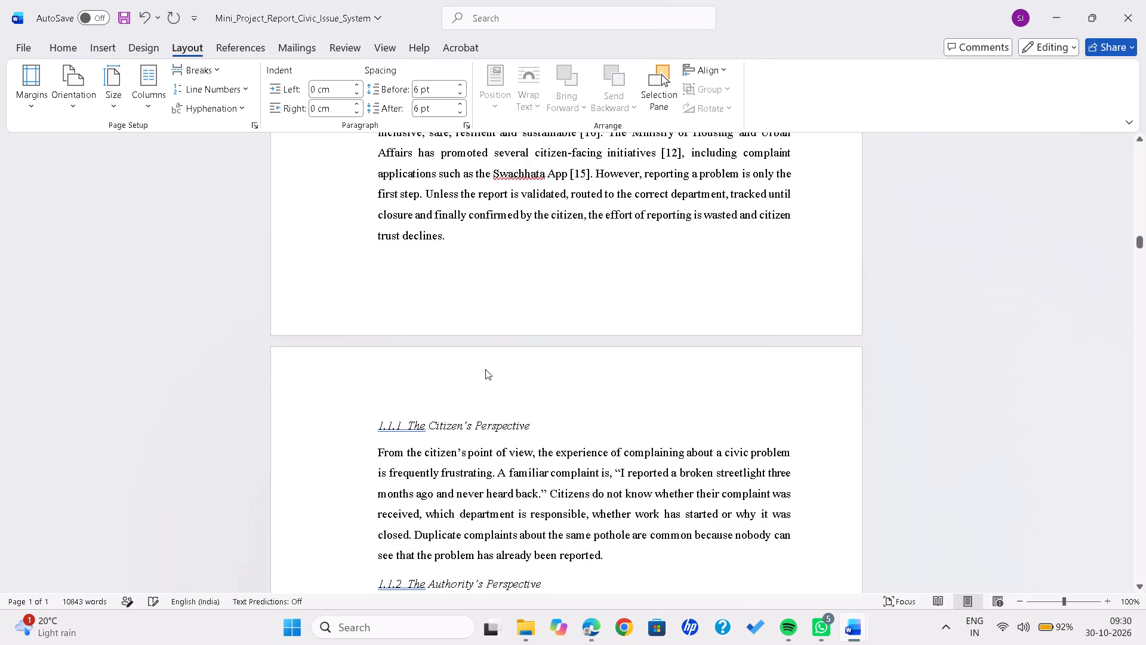
scroll(485, 369, down, 1)
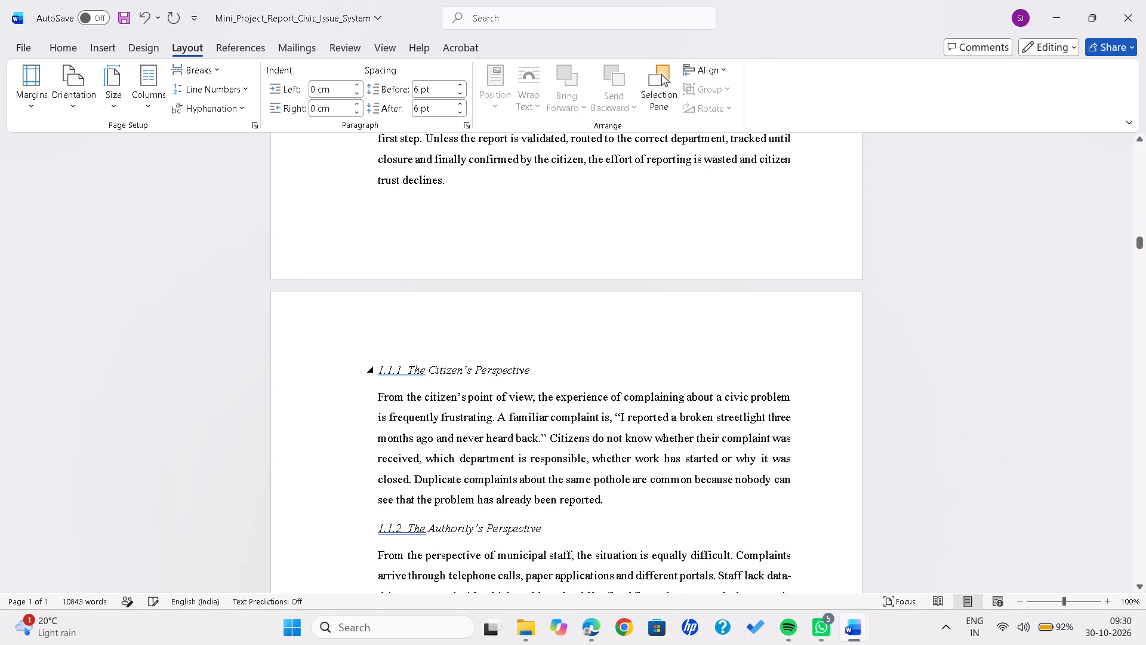
drag(537, 369, 370, 358)
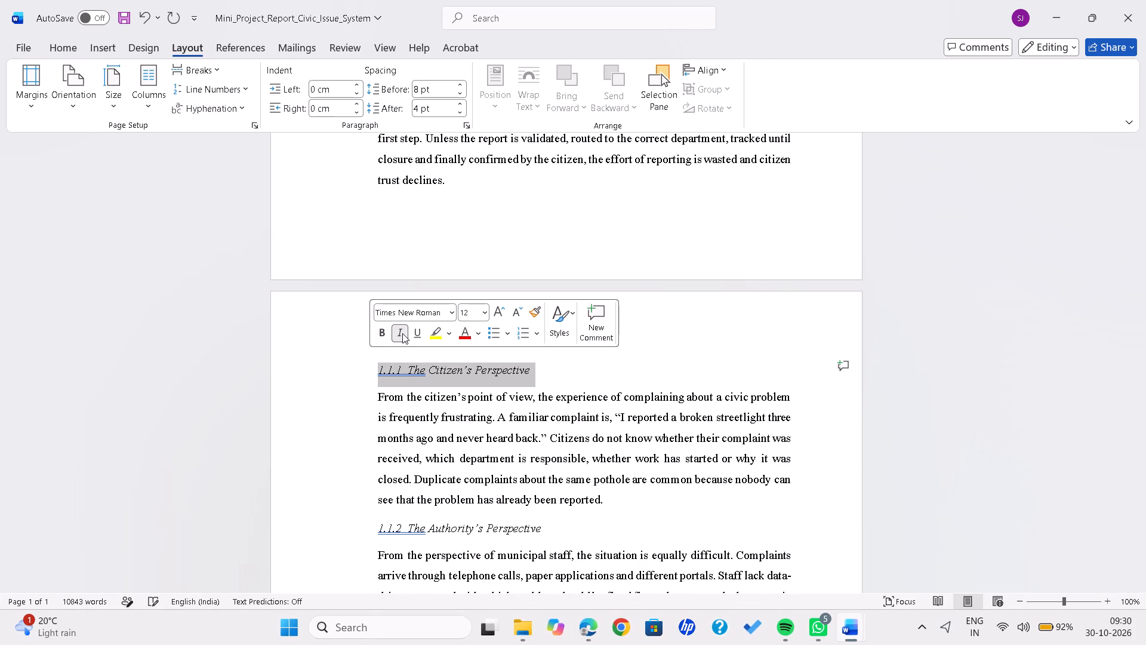
click(402, 333)
click(525, 413)
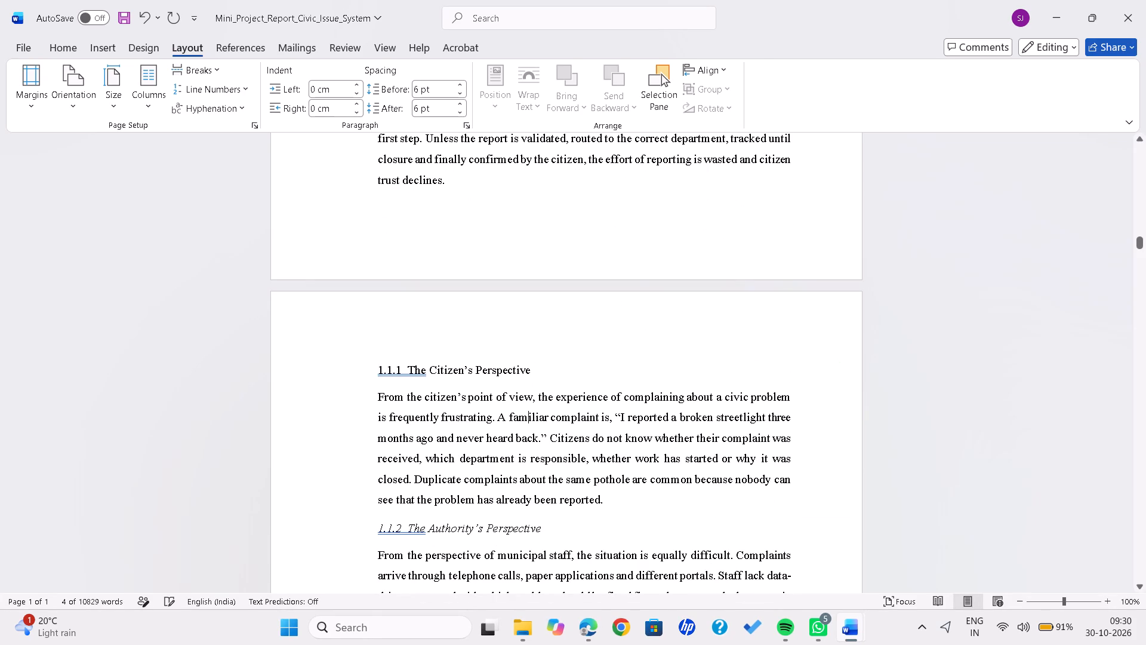
drag(545, 526, 380, 523)
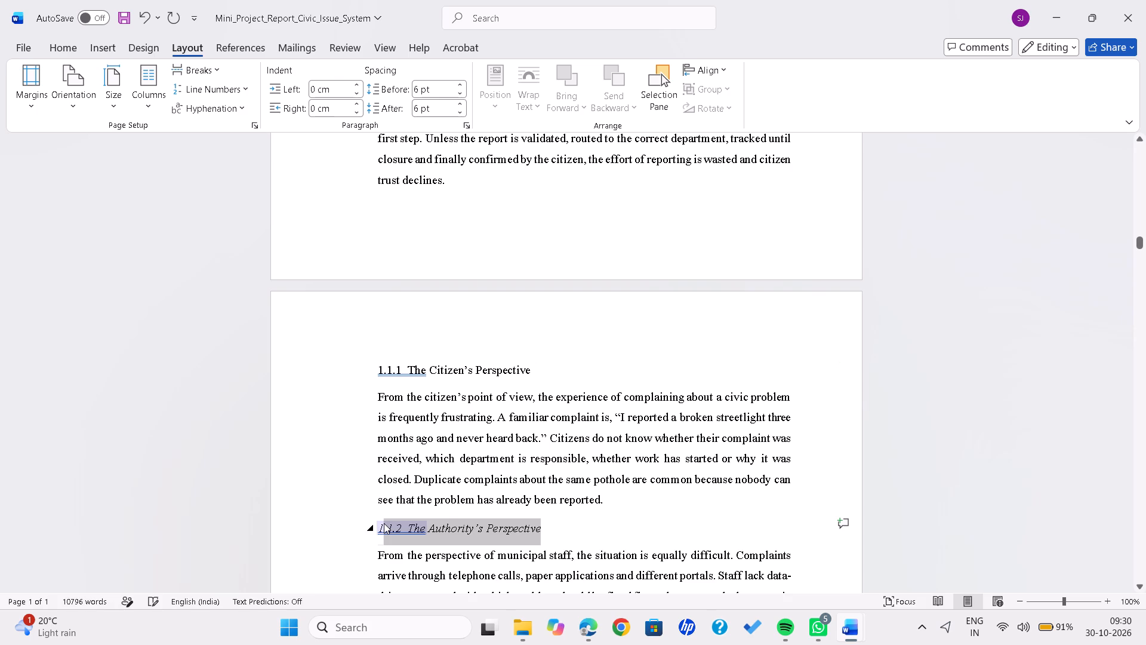
click(410, 492)
Review the text formatting from section 1.2 CIVIC ISSUES ADDRESSED to section 2.2 SMART CITIES AND E-GOVERNANCE.
scroll(491, 534, down, 2)
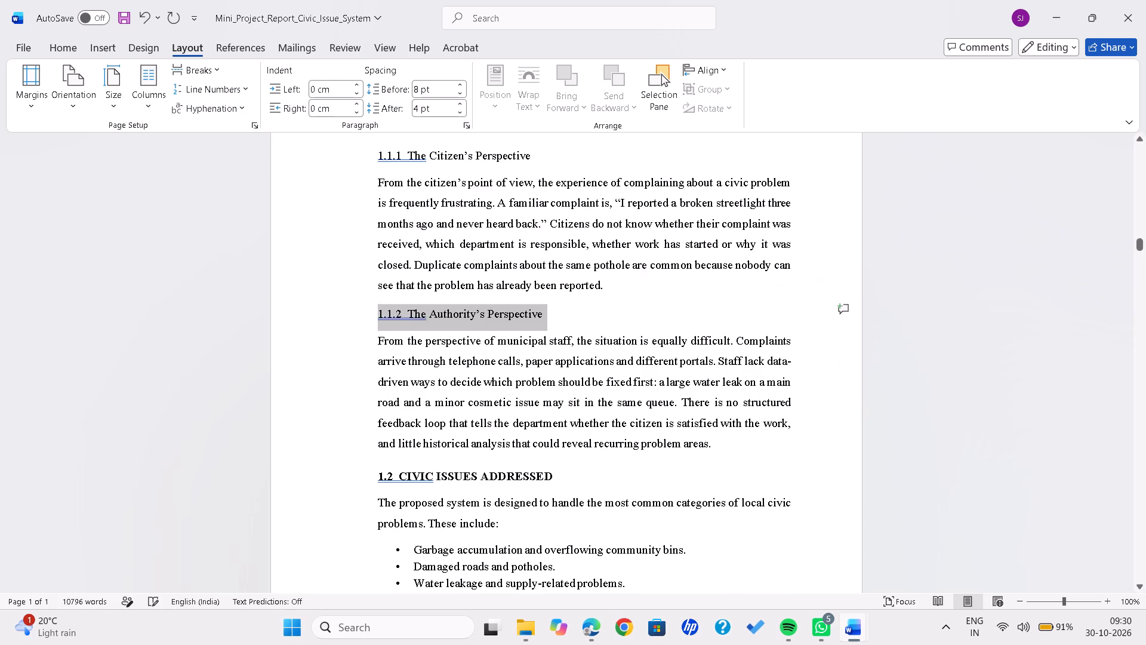
scroll(491, 534, down, 4)
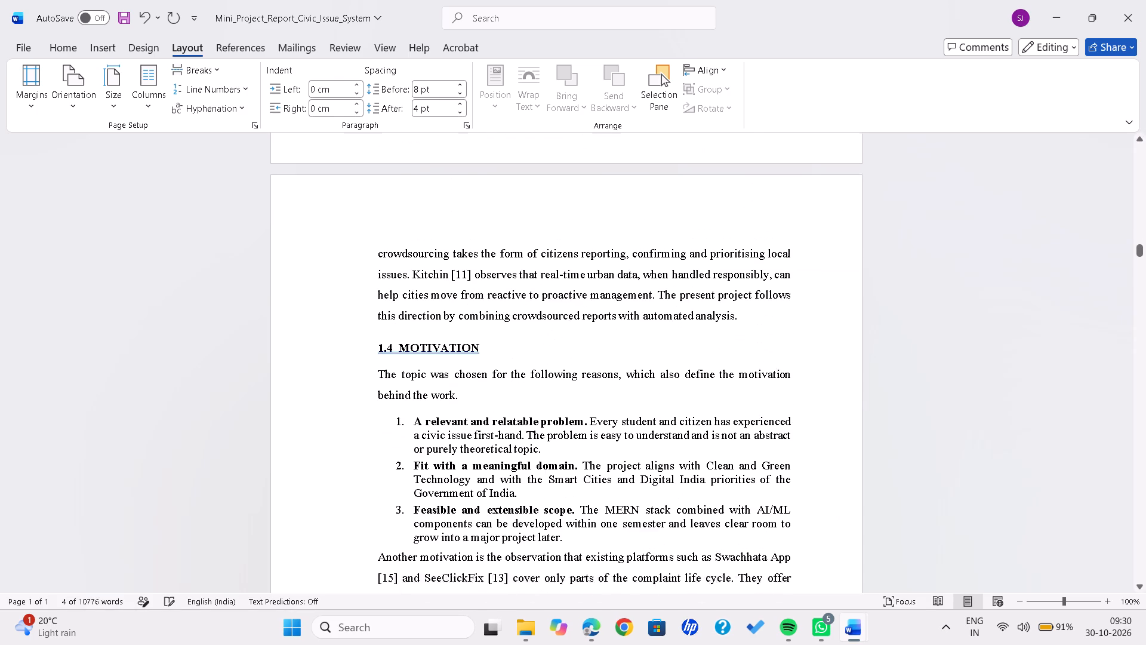
scroll(491, 520, down, 4)
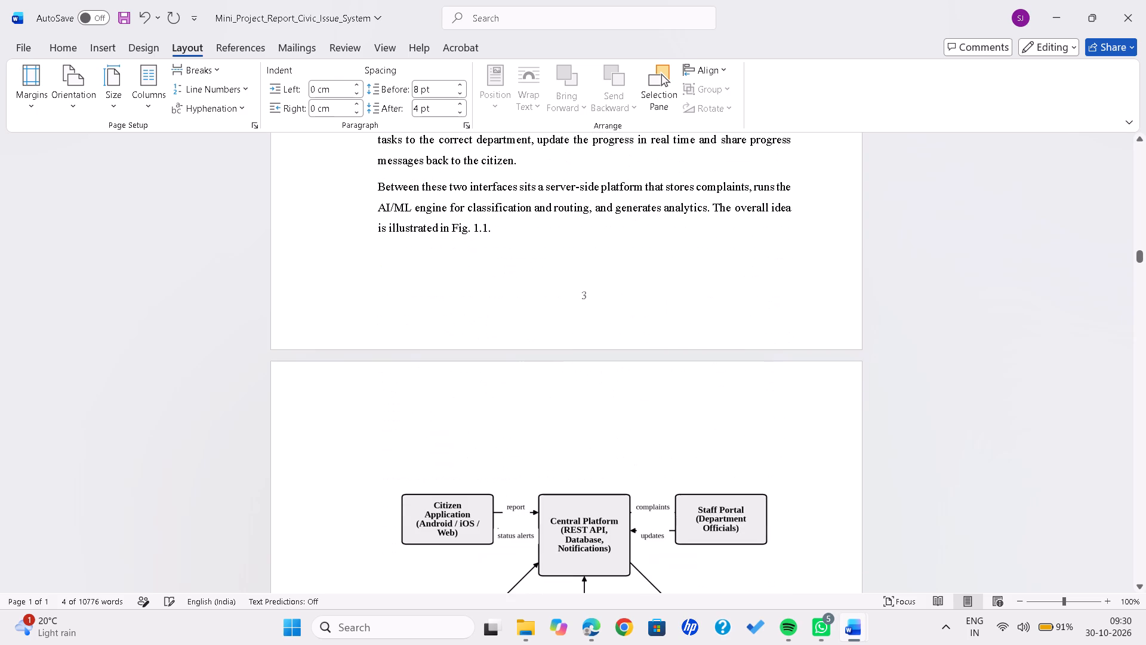
scroll(491, 520, down, 1)
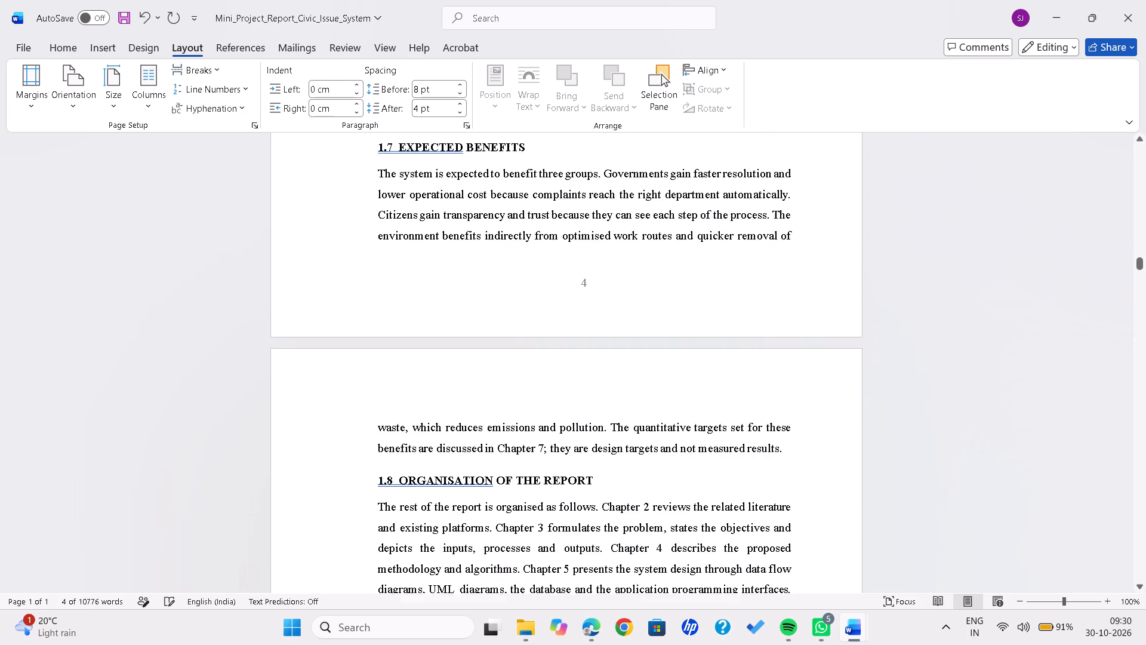
scroll(491, 520, down, 2)
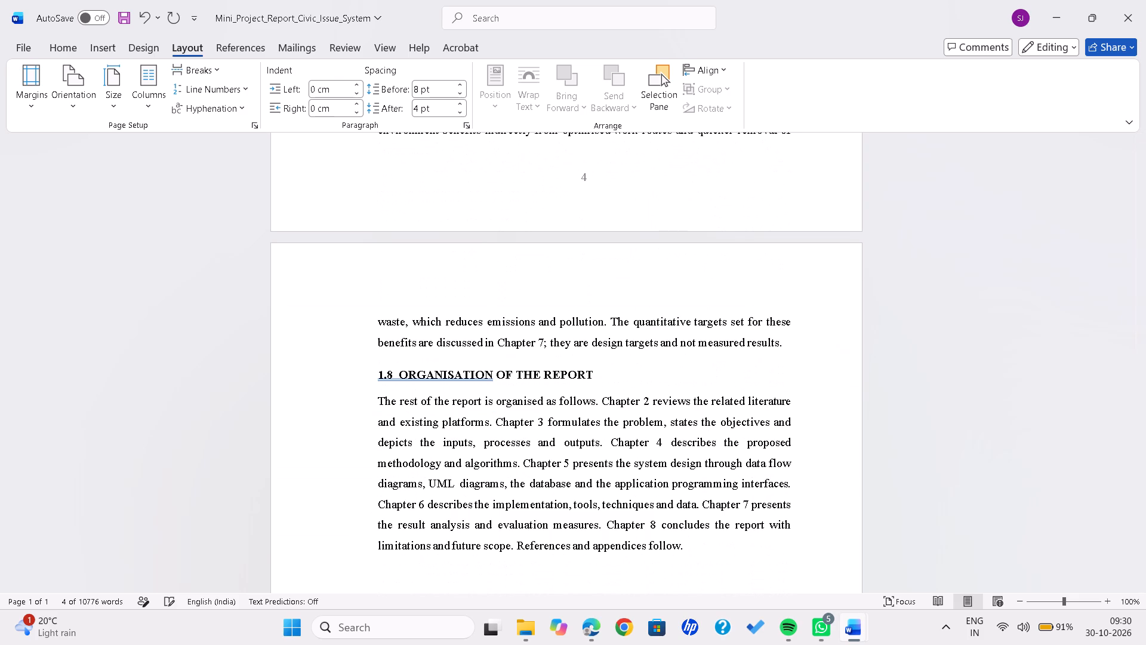
scroll(491, 520, down, 2)
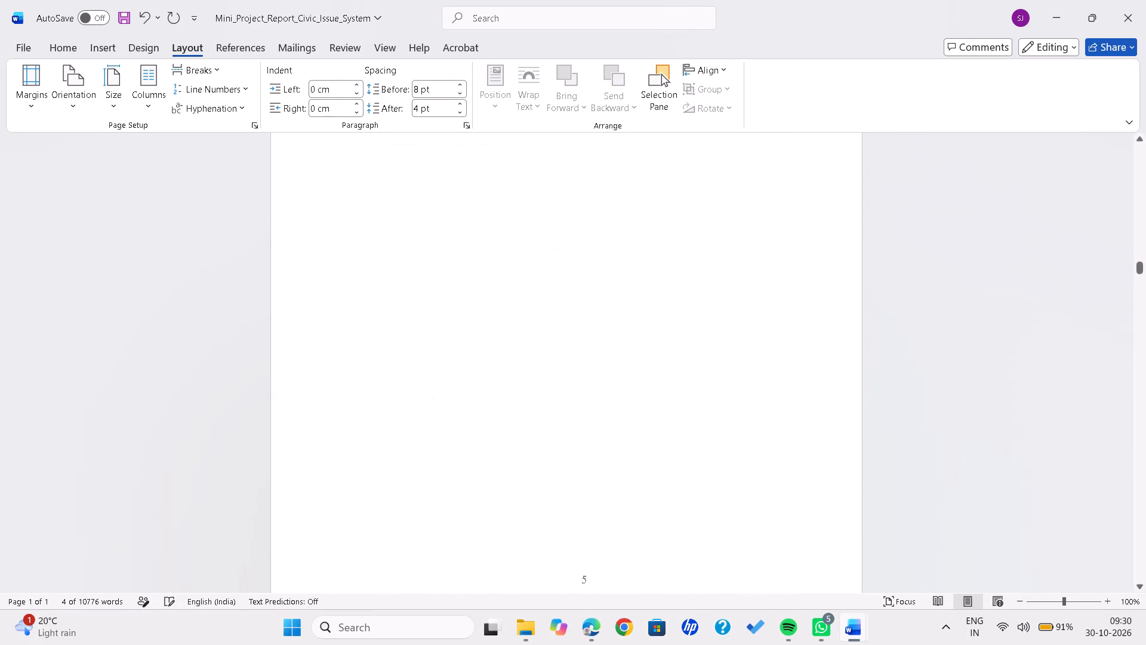
scroll(491, 520, down, 2)
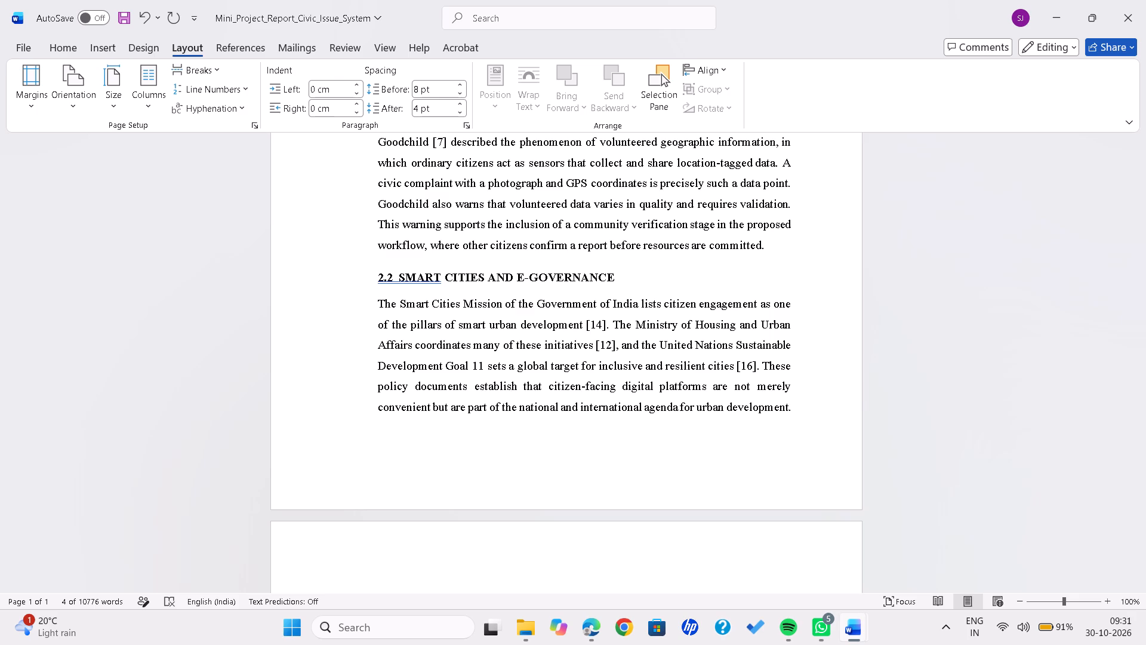
Remove the italics from the phrase "real-time city" in the Kitchin [11] paragraph before section 2.3.
scroll(491, 520, down, 2)
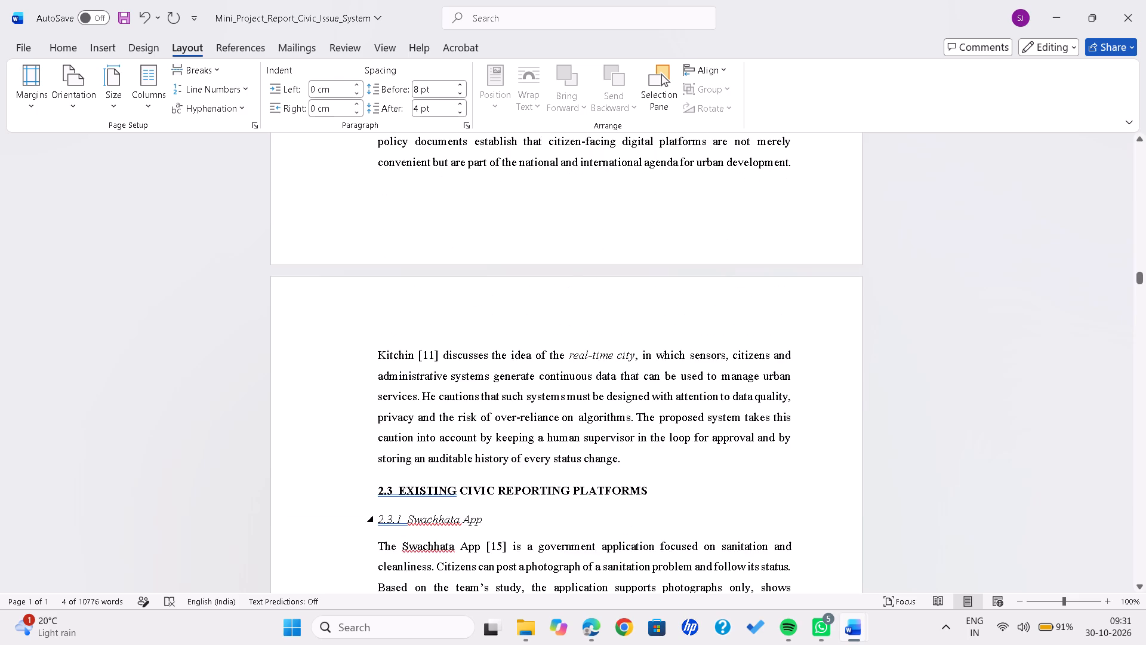
scroll(491, 520, down, 1)
scroll(489, 501, up, 1)
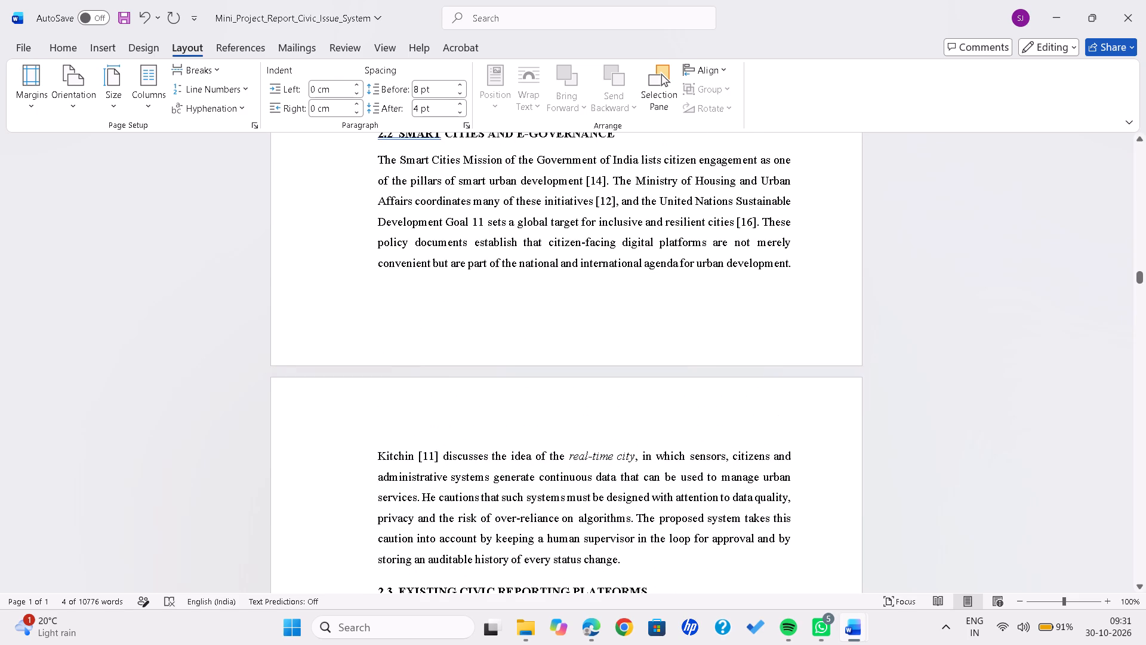
drag(637, 456, 572, 456)
click(605, 428)
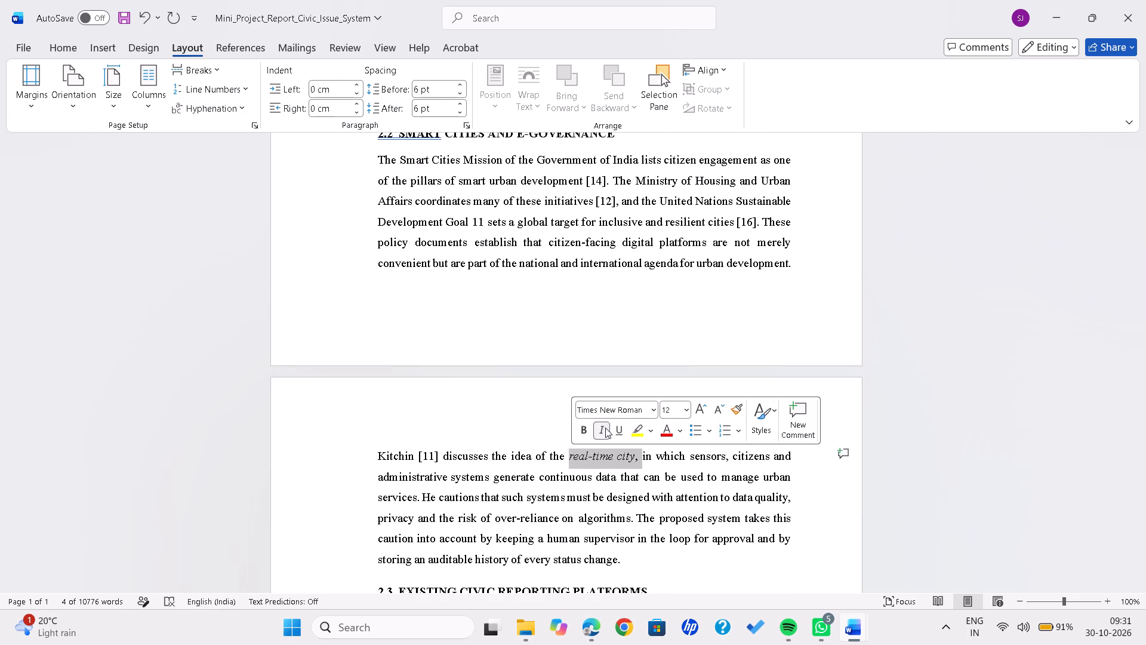
click(622, 505)
Select the app name in the italic subheading 2.3.1 Swachhata App.
scroll(622, 505, down, 1)
right_click(622, 505)
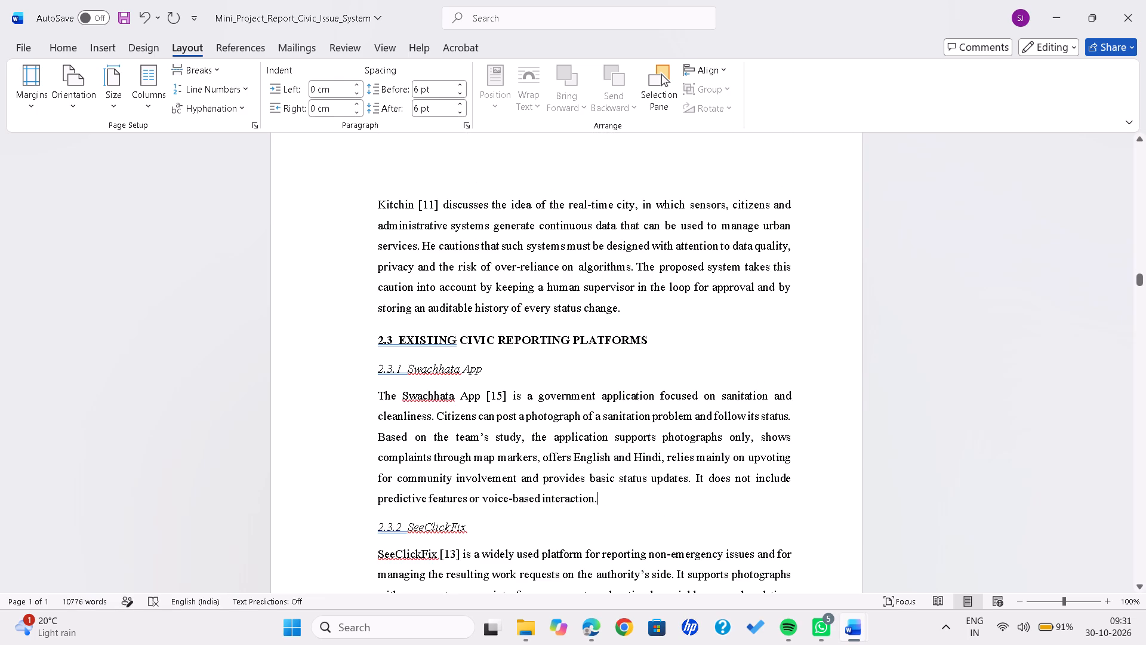
click(478, 366)
drag(489, 368, 417, 367)
Remove the italics from subheadings 2.3.1 Swachhata App, 2.3.2 SeeClickFix and 2.3.3 CivicPlus and I Change My City.
drag(417, 367, 380, 367)
click(409, 345)
scroll(479, 464, down, 1)
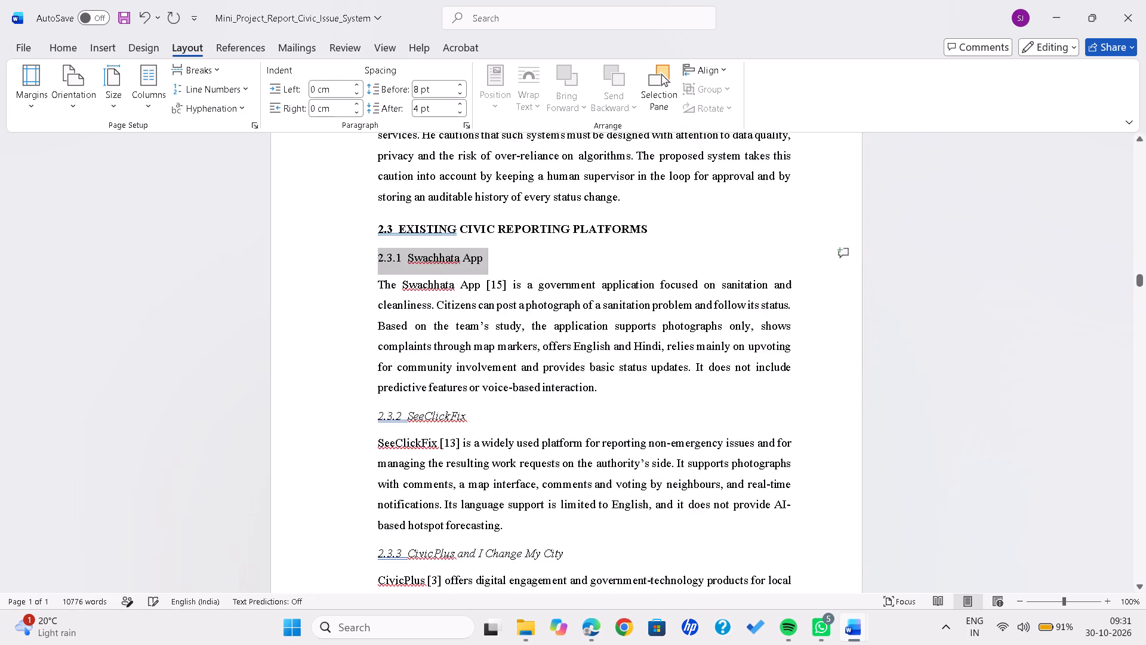
scroll(479, 464, down, 1)
drag(471, 352, 367, 346)
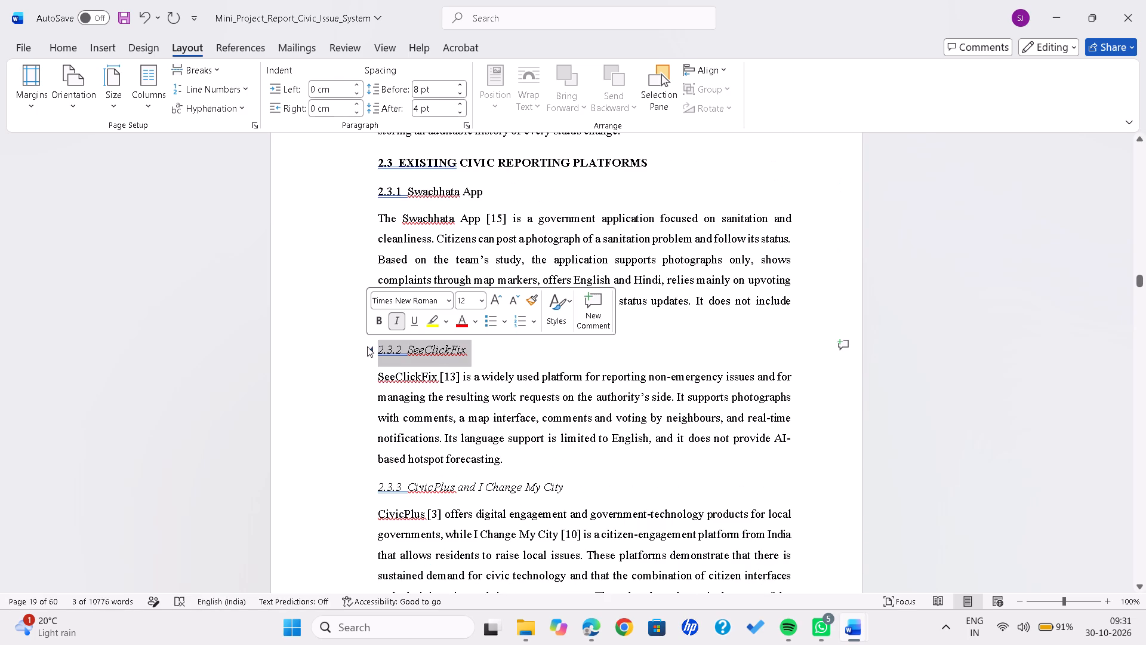
click(396, 322)
scroll(470, 400, down, 1)
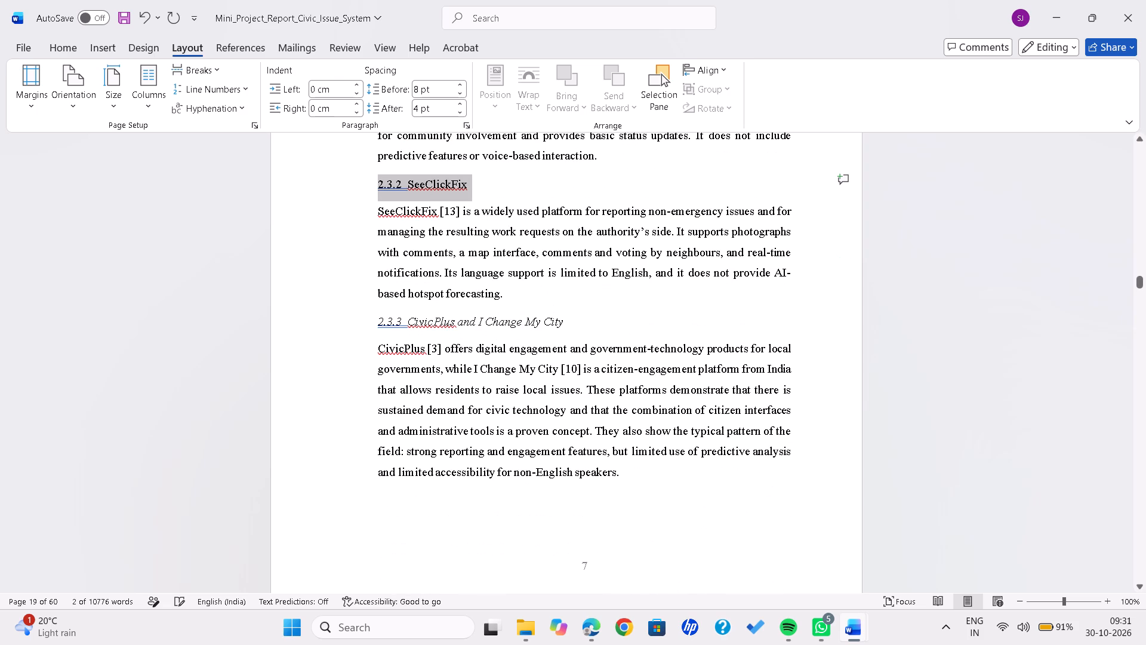
drag(565, 322, 359, 320)
click(394, 287)
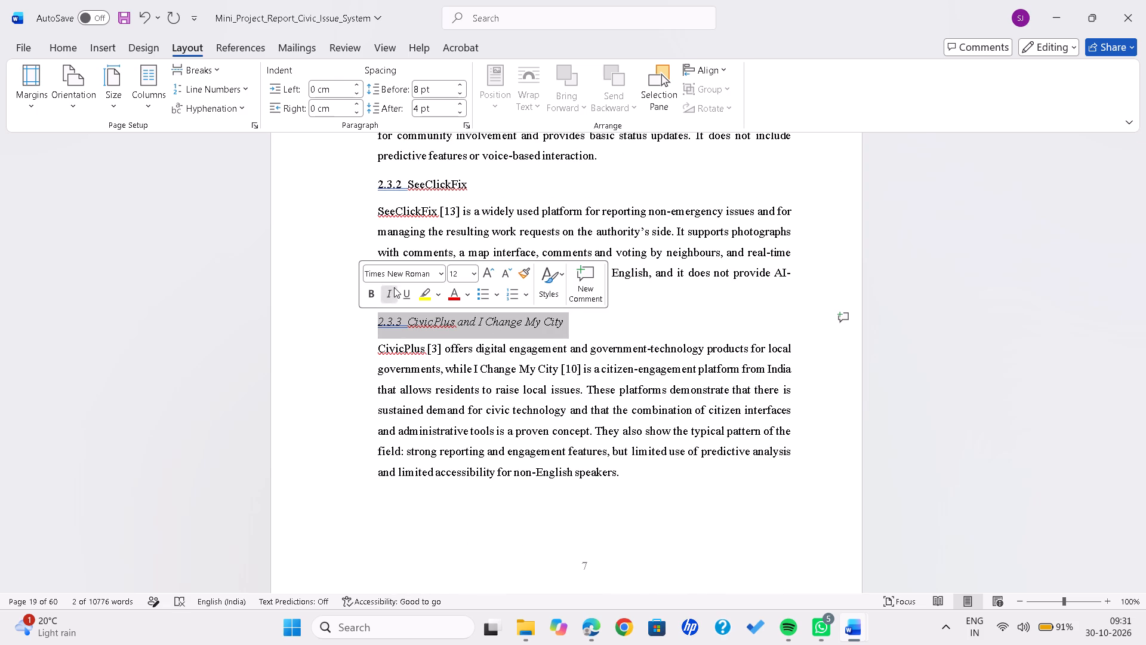
Remove the italics from subheadings 2.4.1 Image Classification, 2.4.2 Text Understanding and 2.4.3 Spatial Clustering and Hotspot Detection.
scroll(421, 377, down, 3)
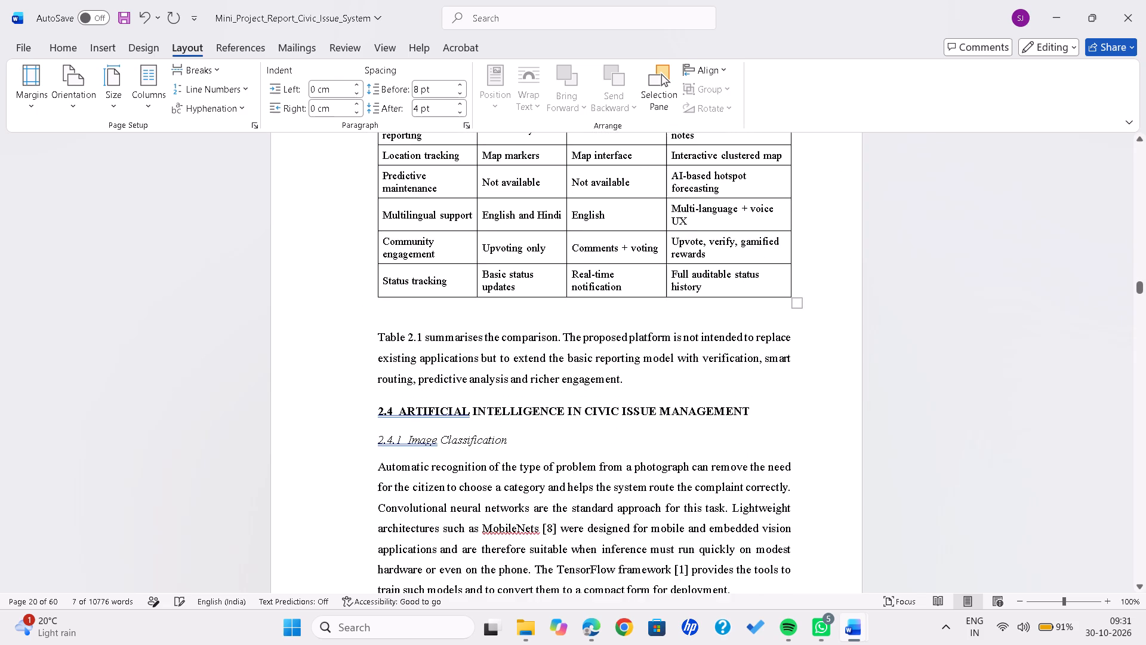
scroll(421, 377, down, 1)
drag(512, 306, 407, 293)
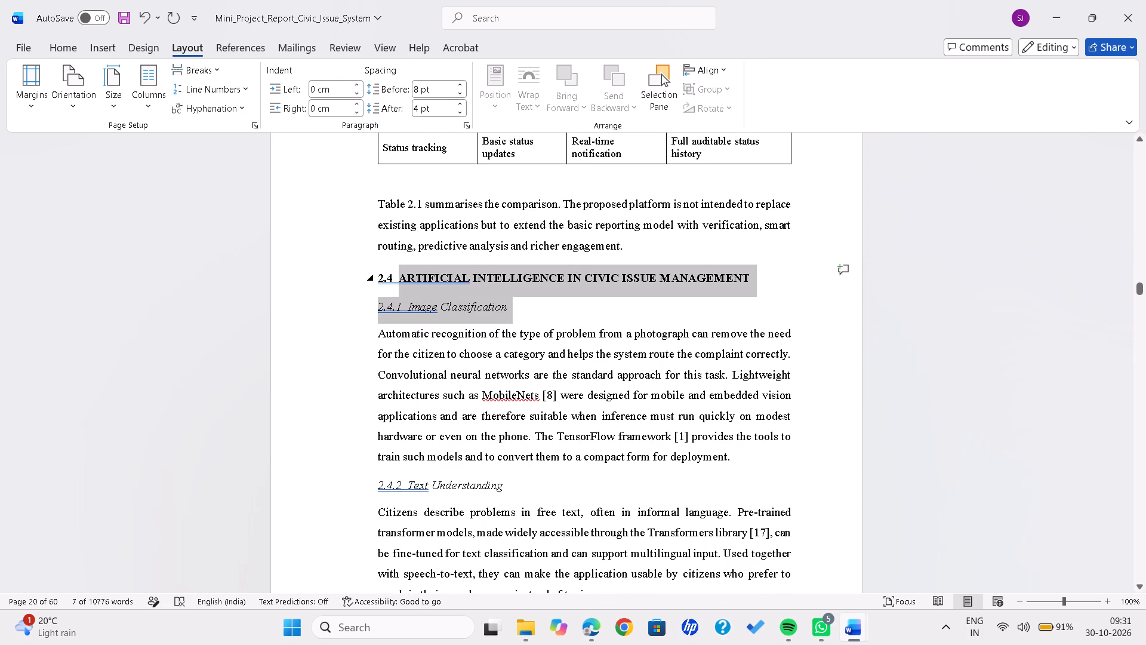
drag(407, 293, 378, 303)
click(412, 272)
scroll(454, 354, down, 1)
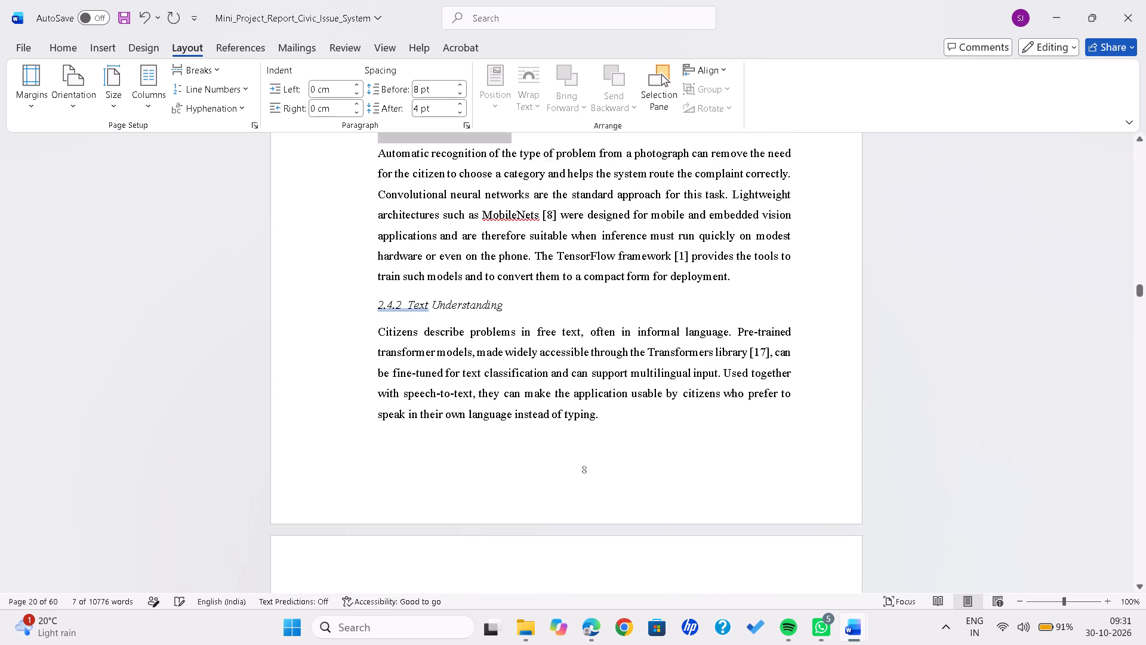
scroll(454, 354, down, 1)
drag(508, 283, 375, 278)
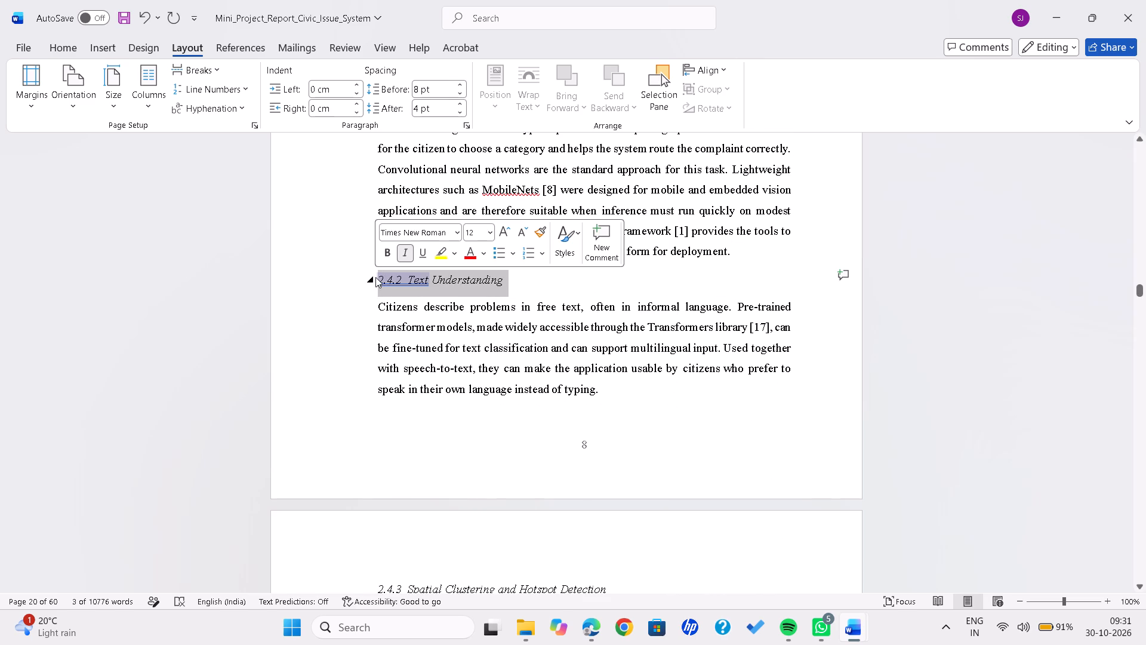
click(402, 255)
scroll(480, 363, down, 2)
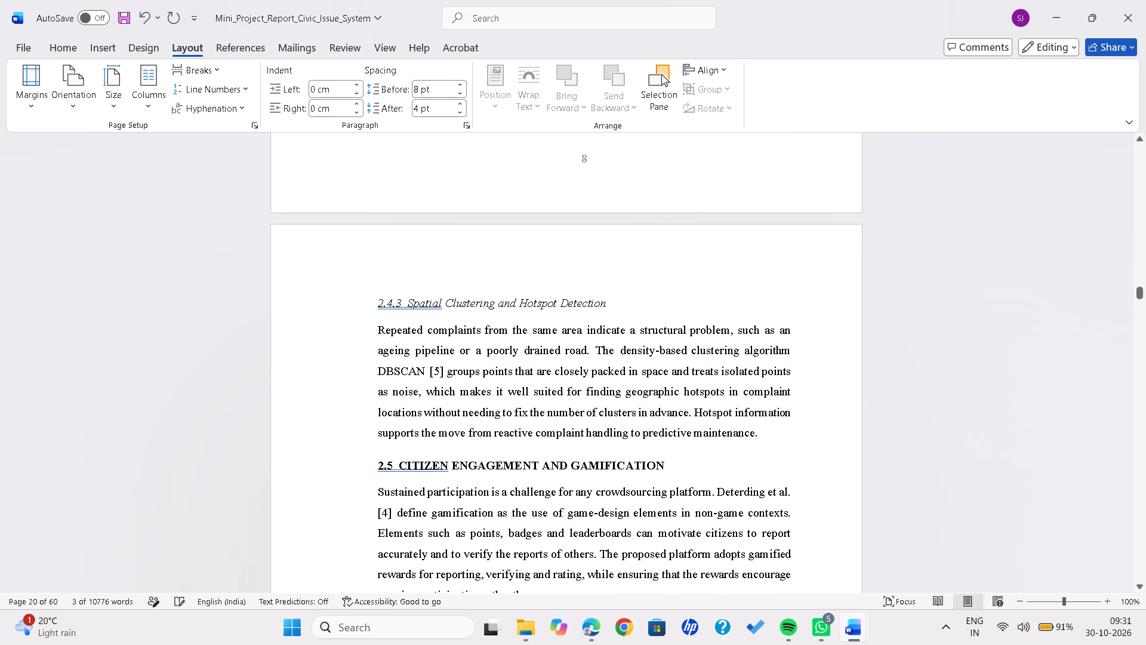
drag(608, 304, 359, 289)
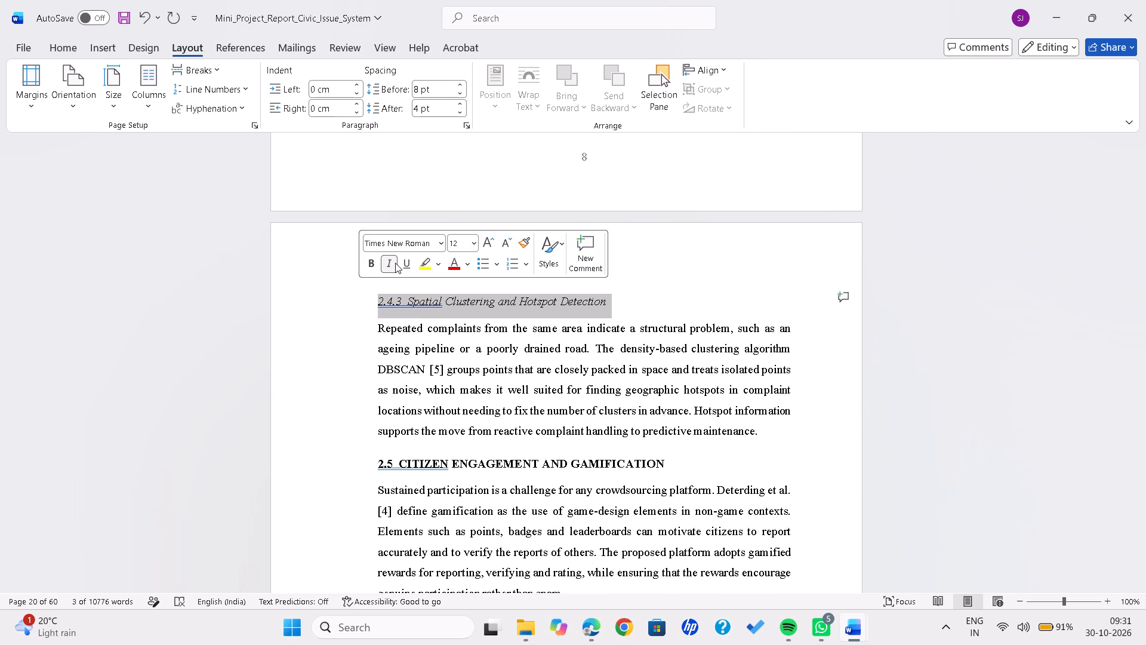
click(395, 263)
Review the text formatting and page layout from section 2.5 CITIZEN ENGAGEMENT AND GAMIFICATION to the end of Chapter 2.
scroll(463, 374, down, 1)
scroll(577, 400, down, 1)
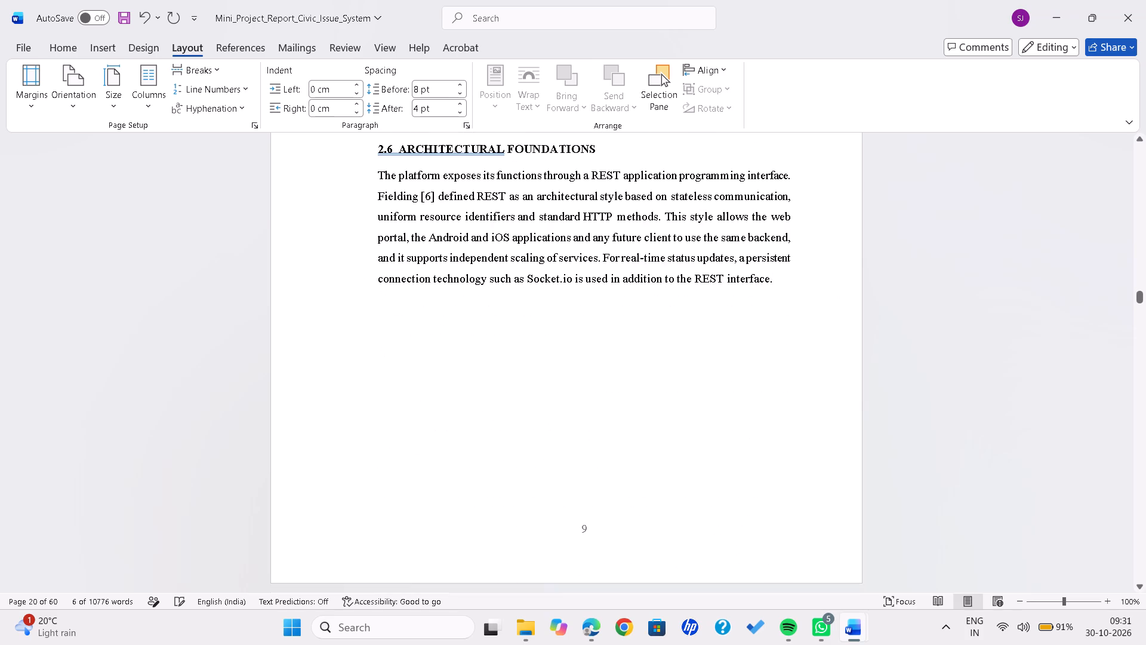
scroll(577, 400, down, 5)
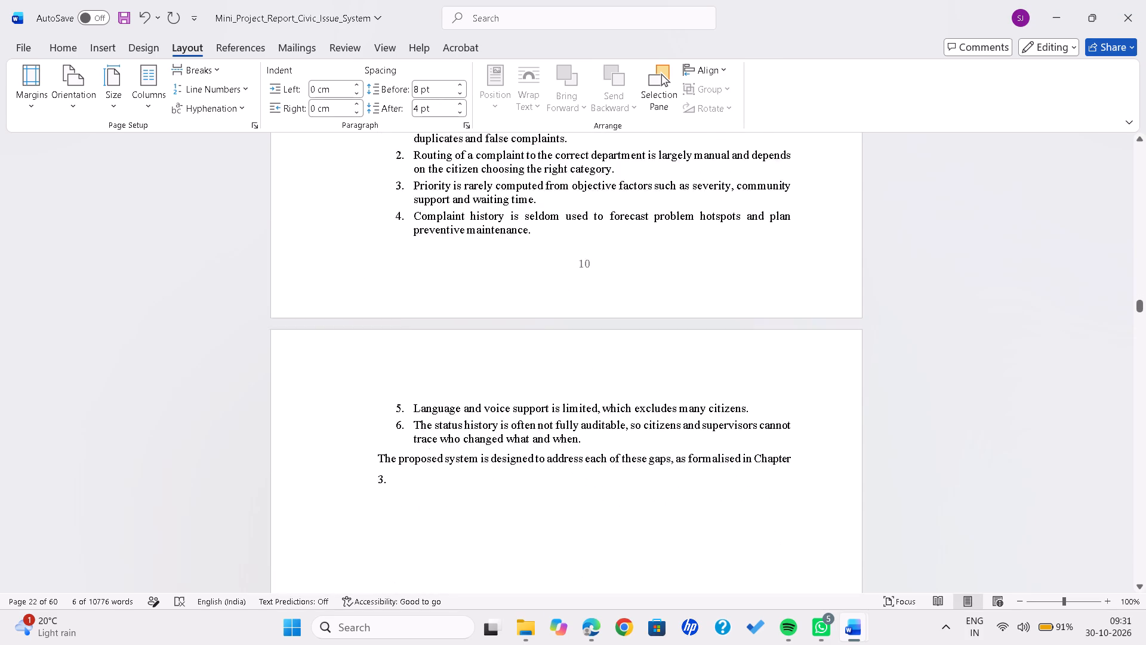
scroll(577, 400, down, 2)
scroll(577, 400, up, 2)
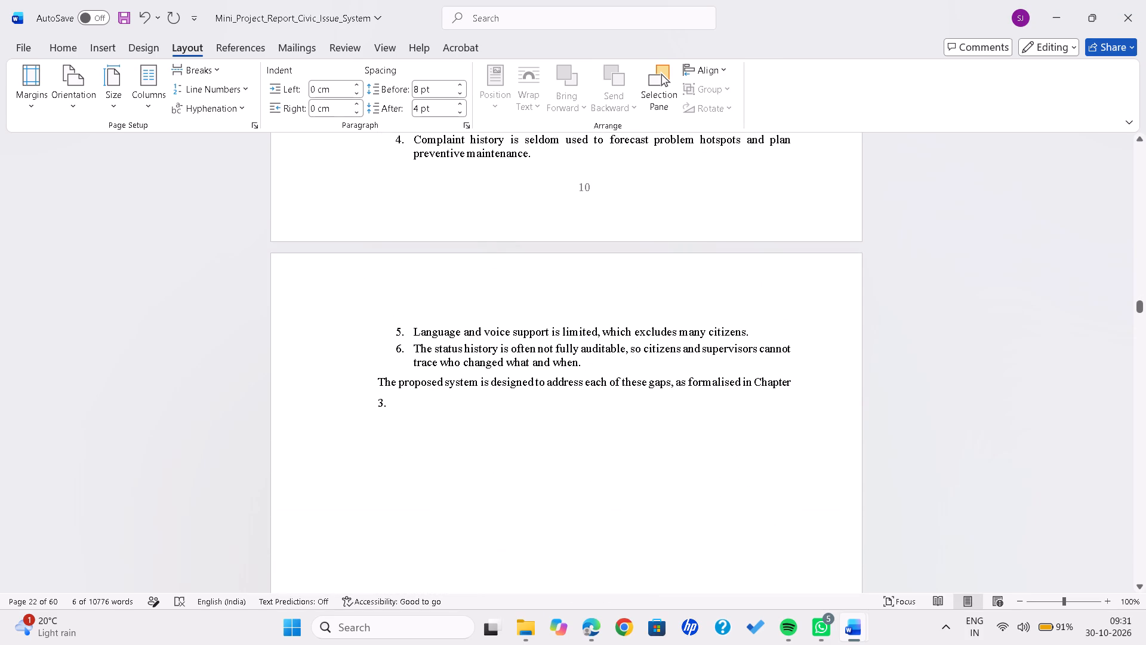
scroll(479, 406, up, 1)
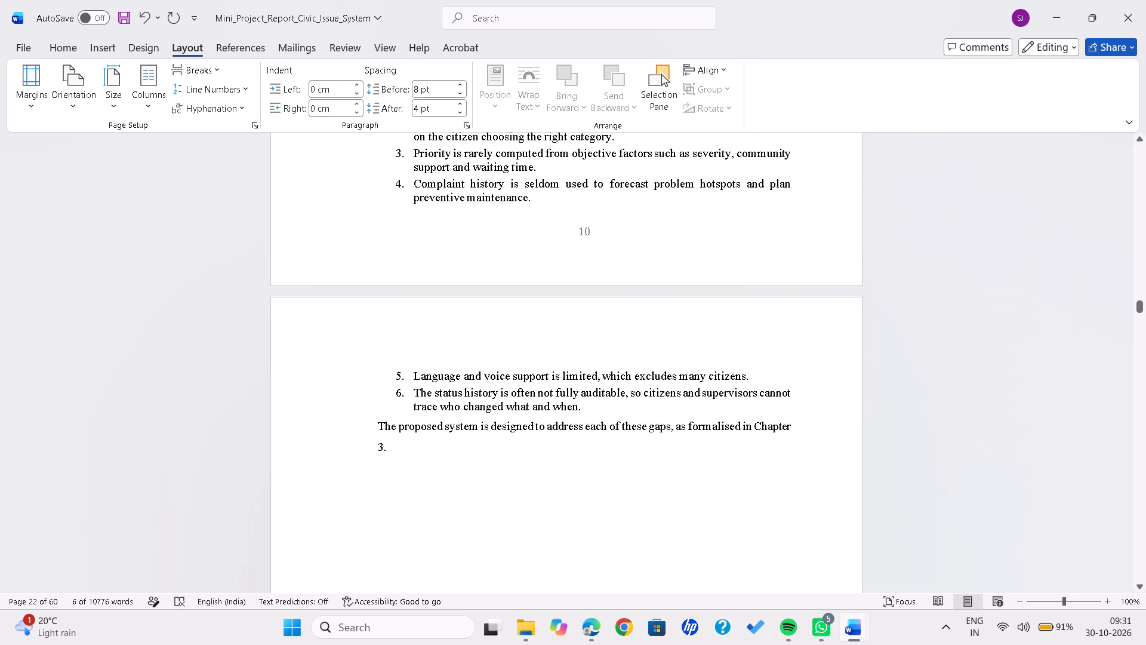
scroll(479, 406, up, 2)
scroll(479, 406, down, 1)
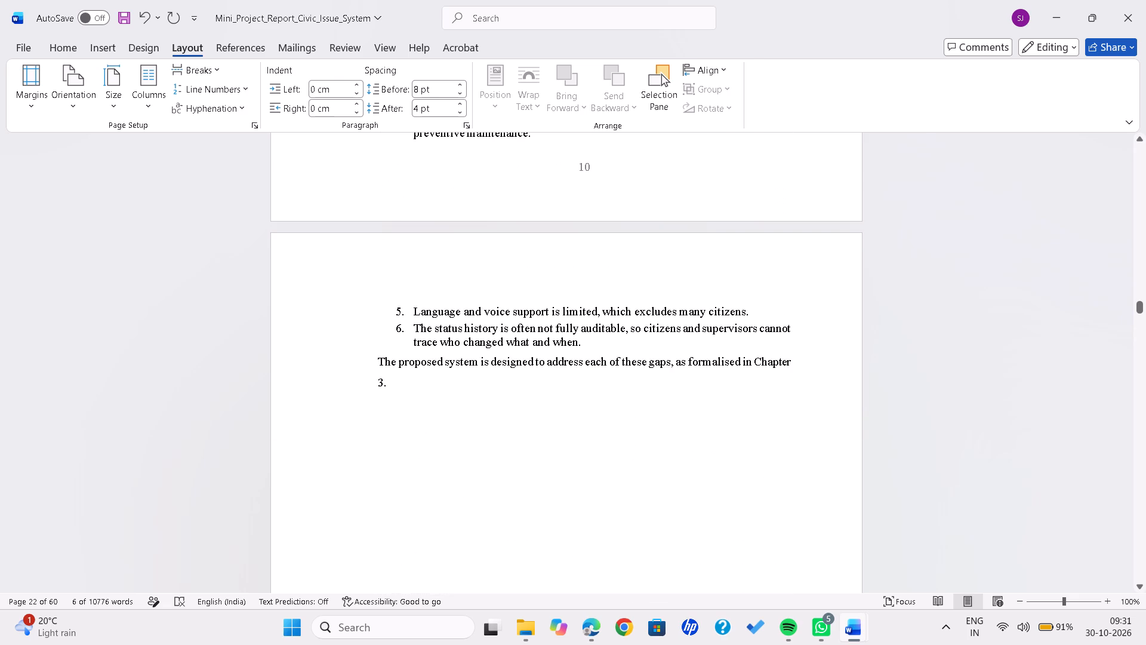
Place the text cursor before "The proposed system is designed to address each of these gaps" in Chapter 2's closing paragraph.
click(375, 360)
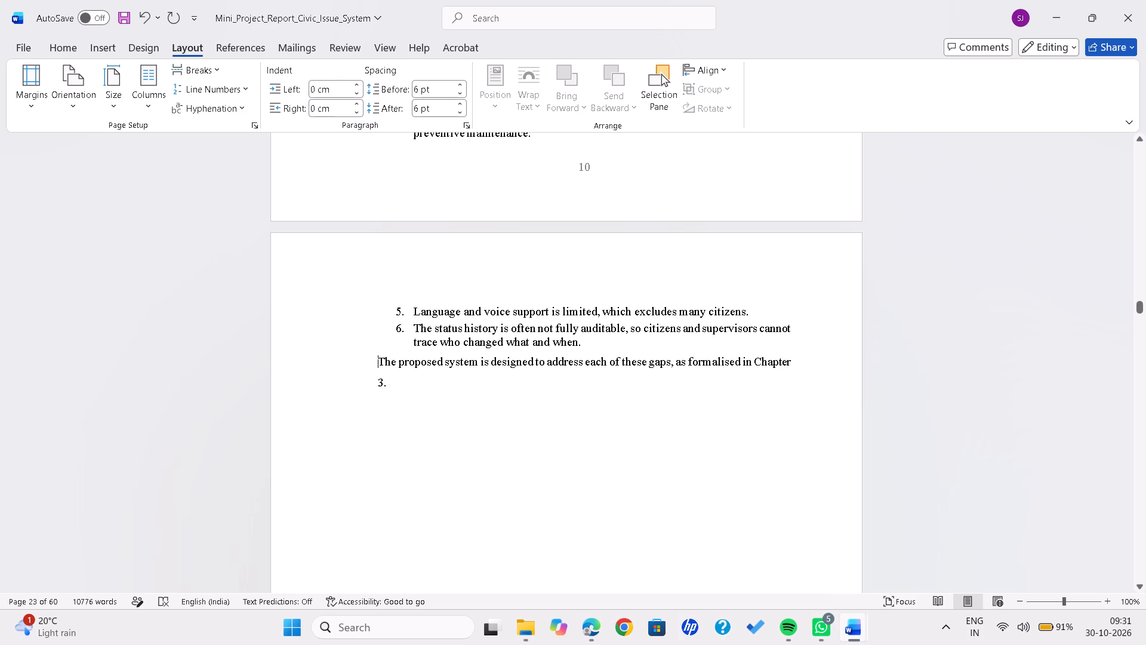
Remove the italics from the problem statement paragraph under section 3.2 PROBLEM STATEMENT, including its continuation on the following page.
scroll(426, 448, down, 5)
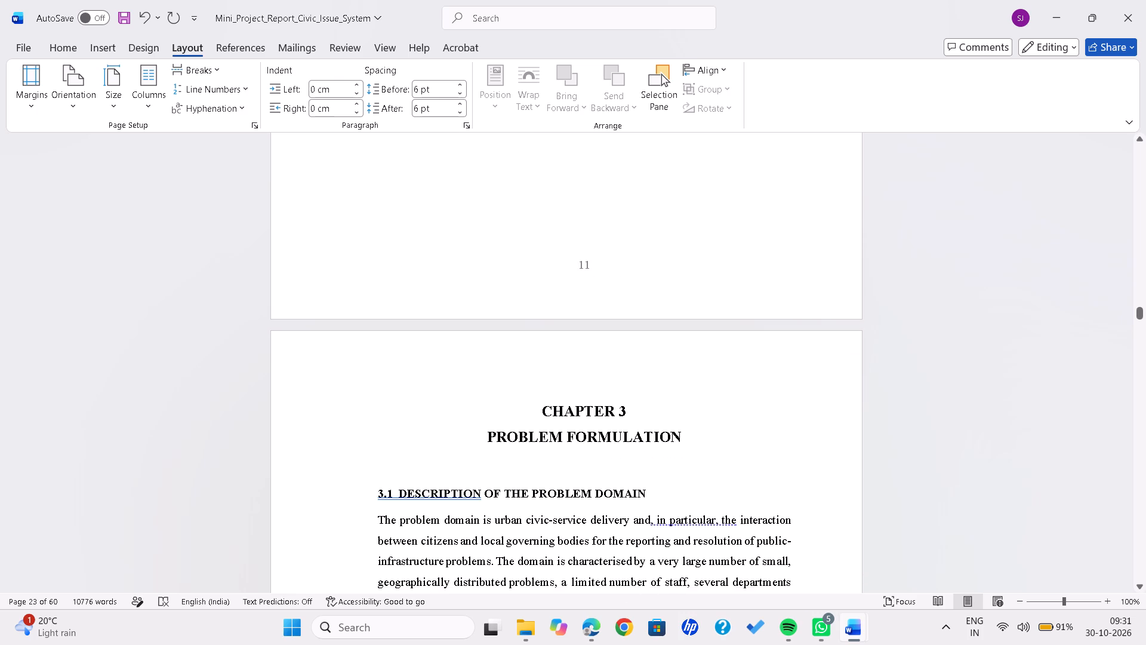
scroll(426, 448, down, 3)
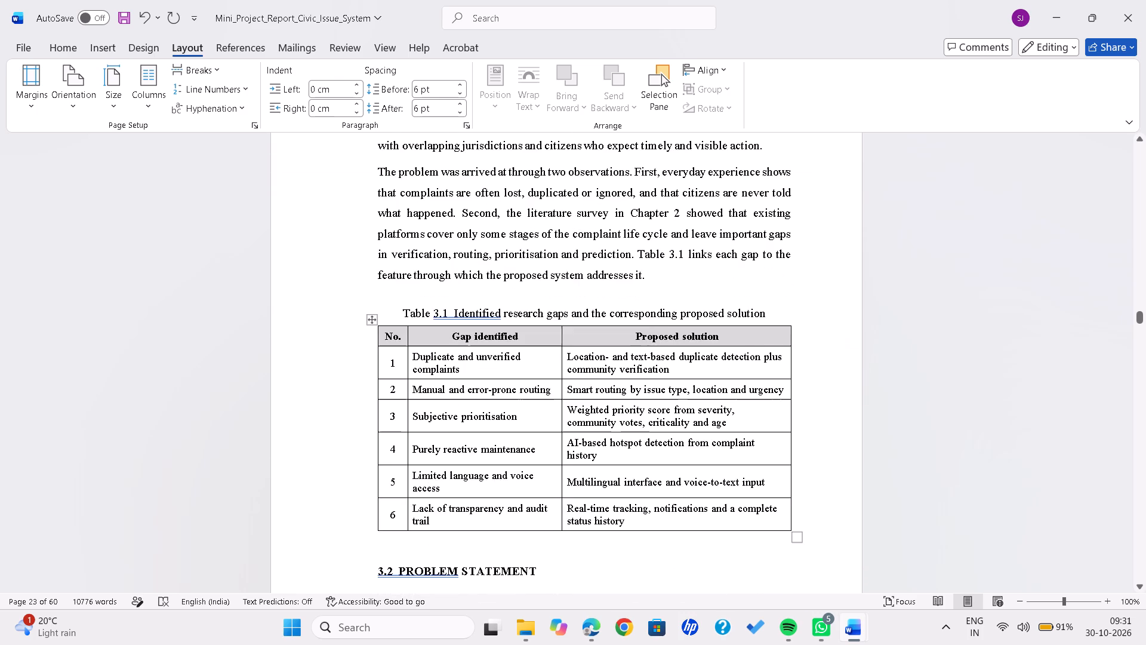
scroll(426, 448, down, 2)
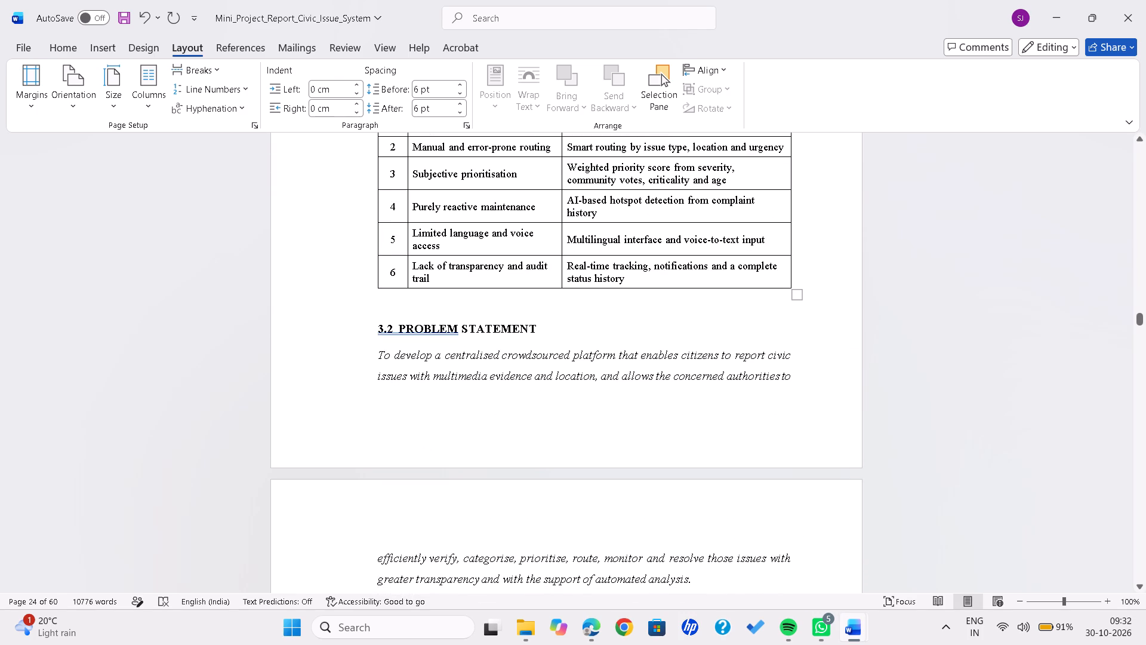
drag(377, 350, 726, 576)
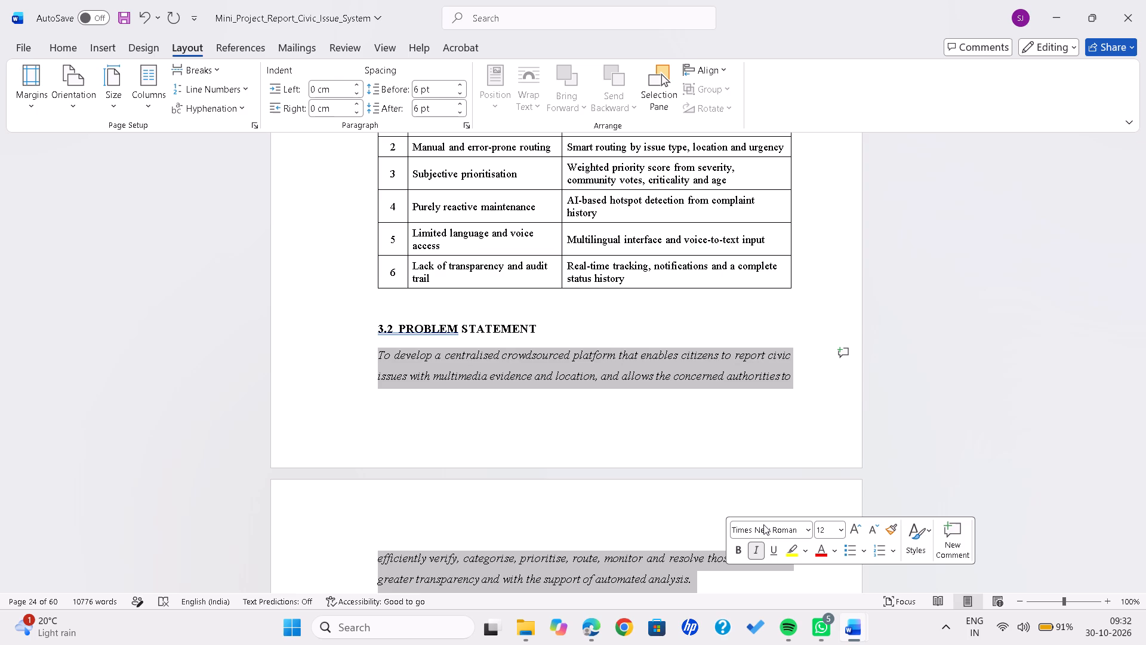
click(757, 549)
Remove the italics from the subheadings 3.3.1 Inputs and 3.3.2 Processes.
scroll(637, 521, down, 2)
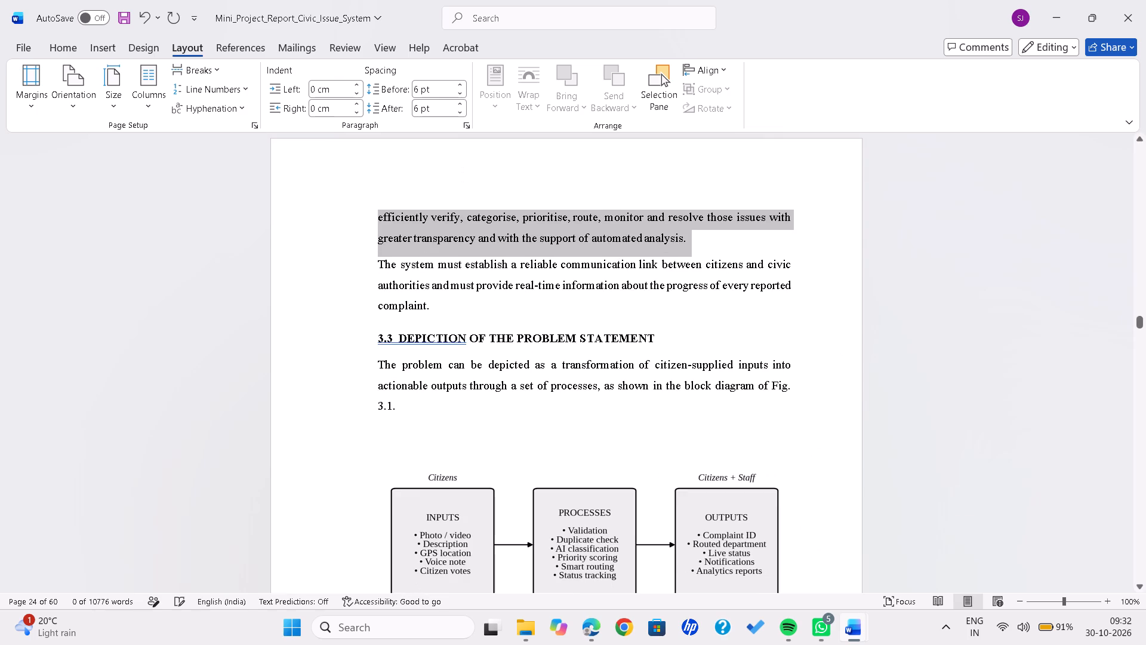
scroll(549, 414, down, 2)
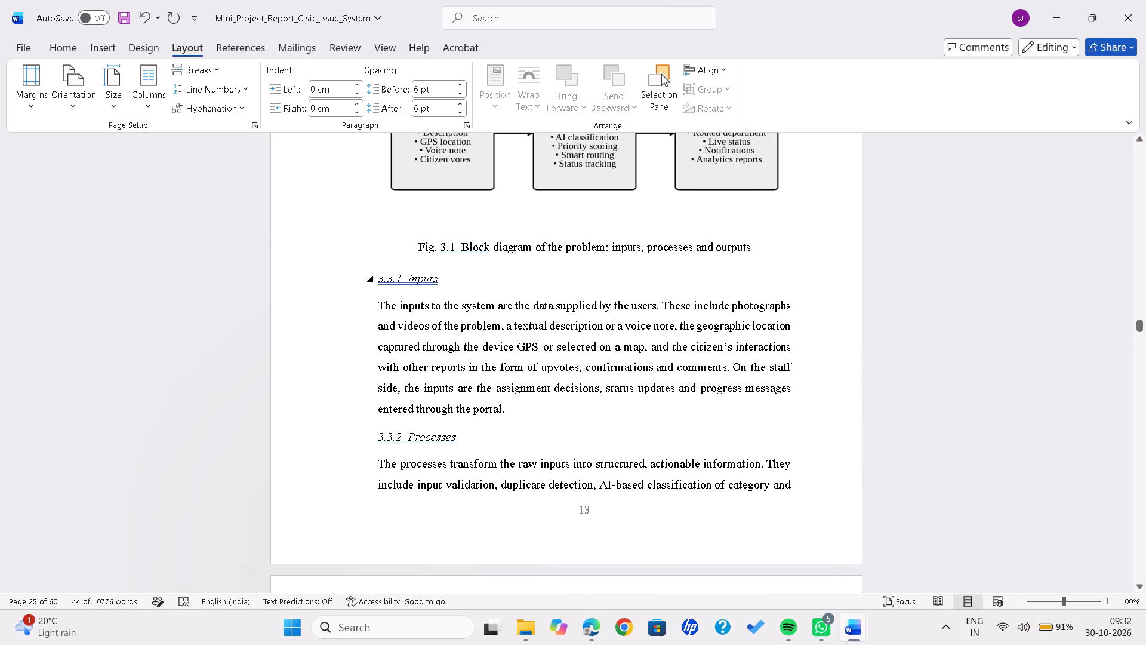
drag(444, 274, 383, 272)
click(451, 282)
drag(451, 282, 408, 282)
drag(408, 282, 366, 277)
click(395, 249)
scroll(448, 332, down, 1)
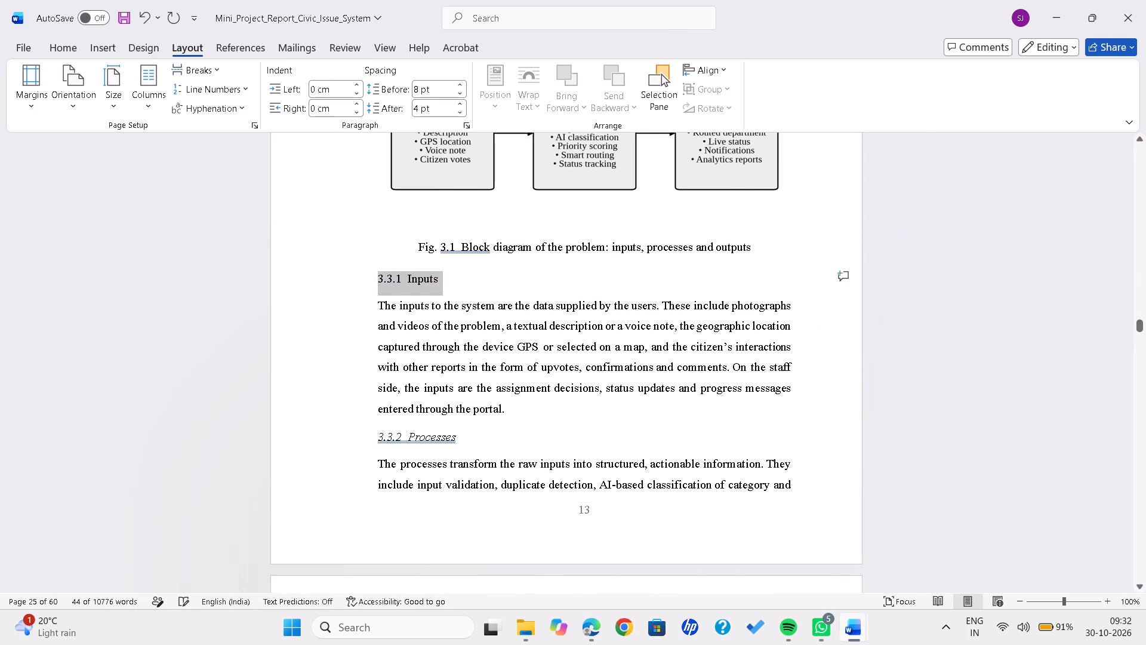
scroll(448, 332, down, 1)
drag(460, 261, 377, 259)
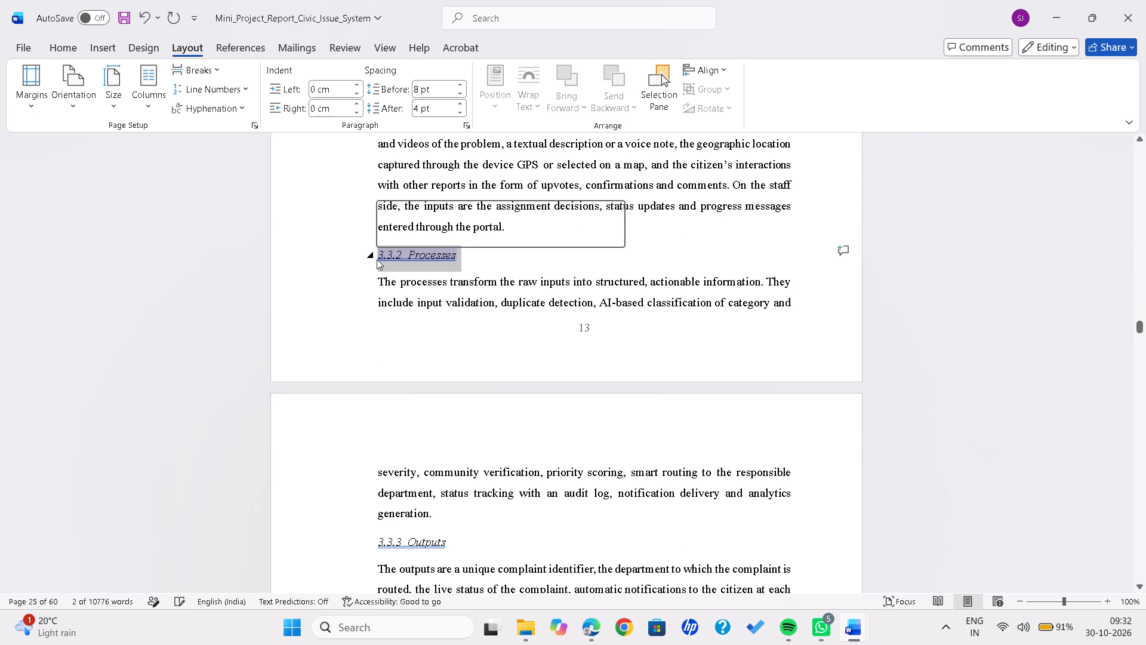
click(403, 228)
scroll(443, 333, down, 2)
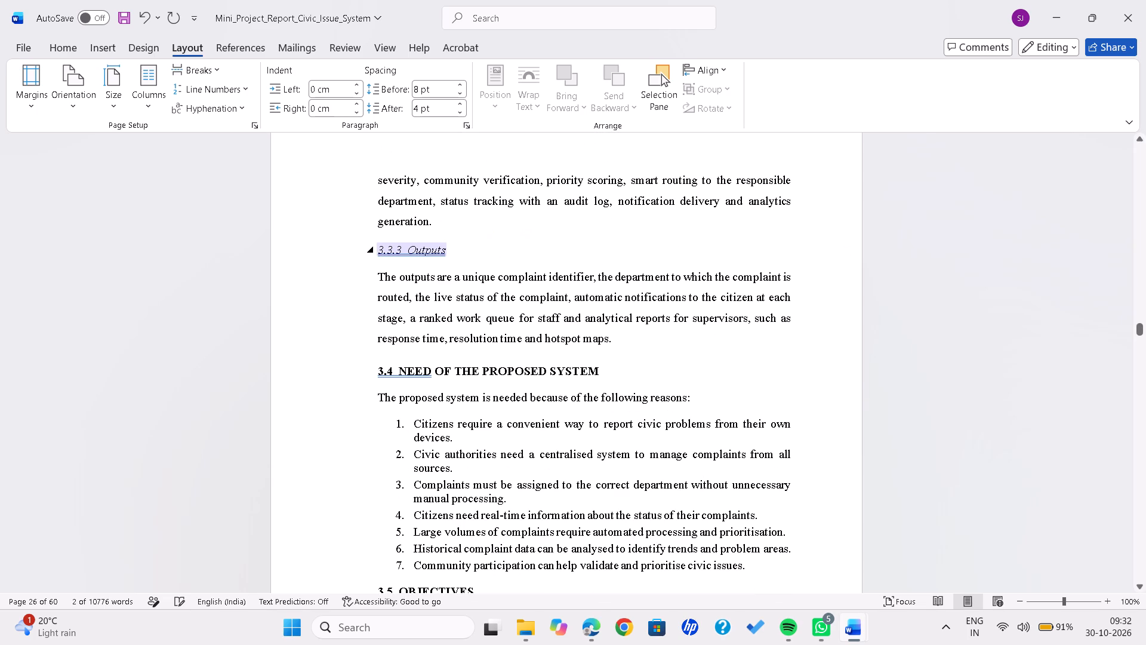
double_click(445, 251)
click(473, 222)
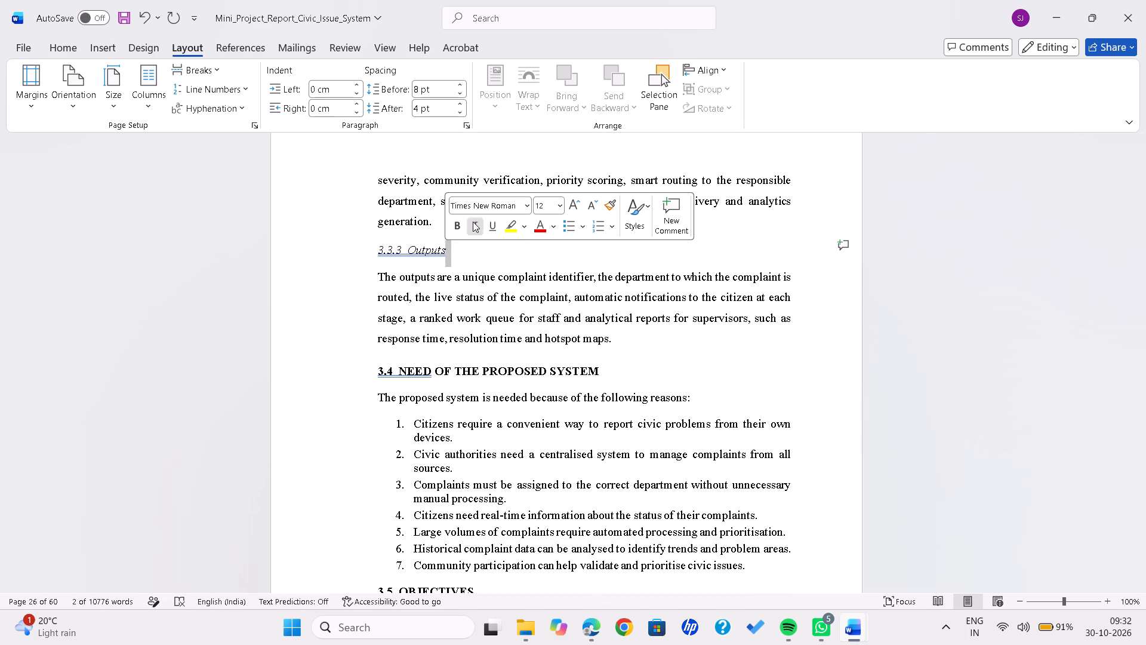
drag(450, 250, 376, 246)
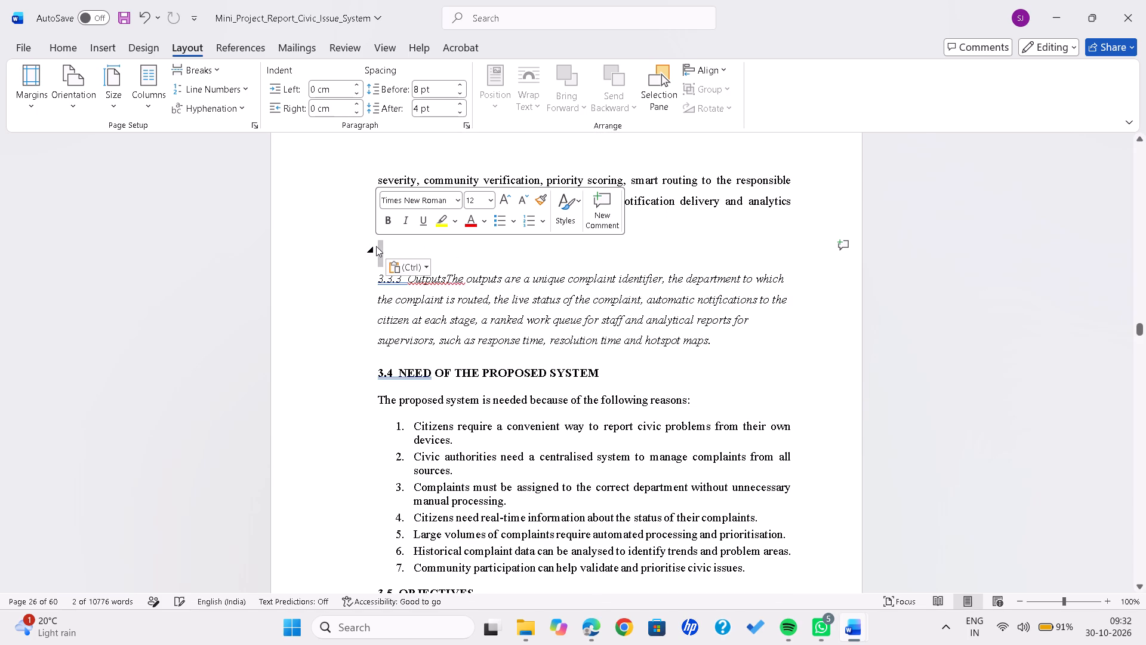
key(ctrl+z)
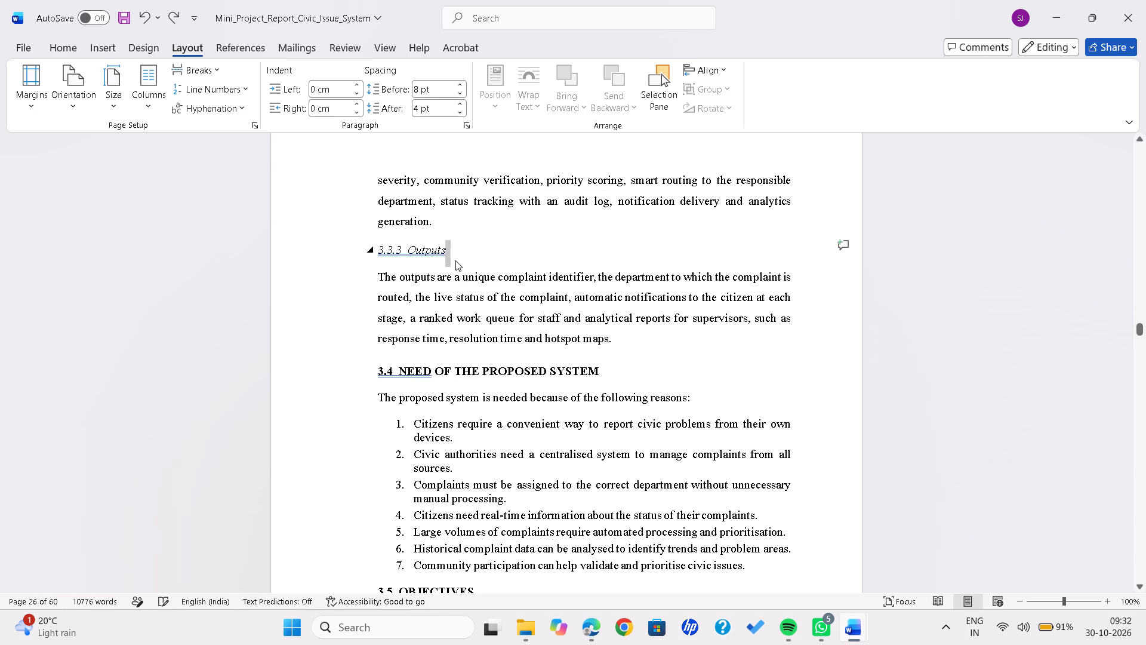
Remove the italics from the subheading 3.3.3 Outputs.
click(455, 260)
drag(455, 241, 366, 242)
click(392, 214)
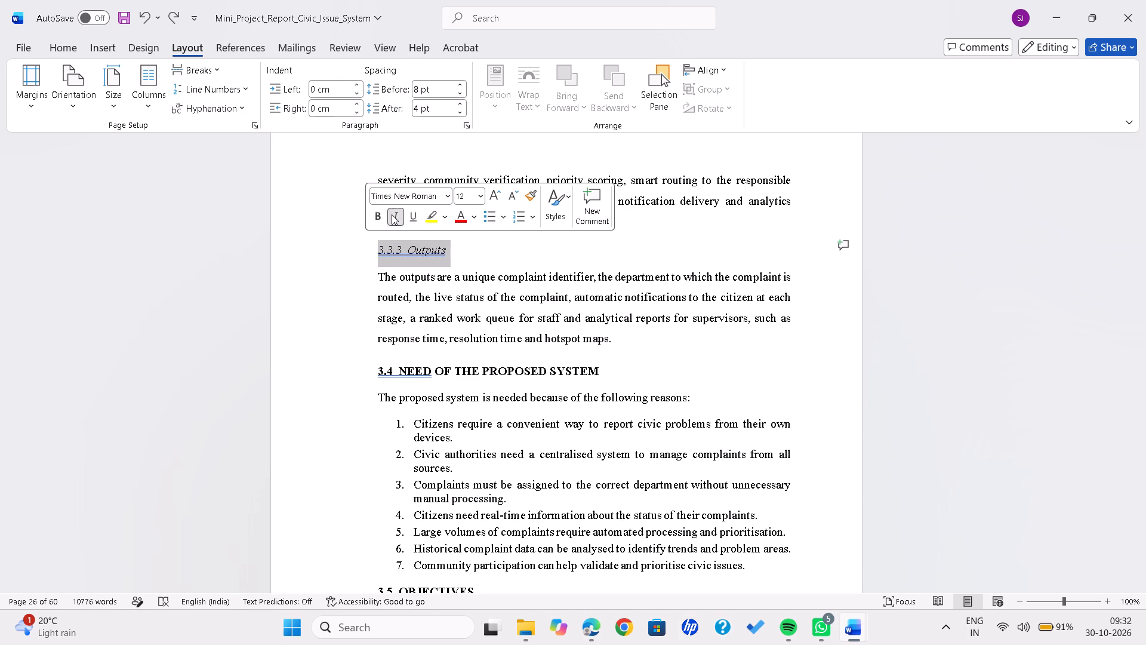
Remove the italics from the subheading 4.3.2 Validation and Duplicate Detection in Chapter 4.
scroll(444, 289, down, 3)
scroll(454, 376, down, 1)
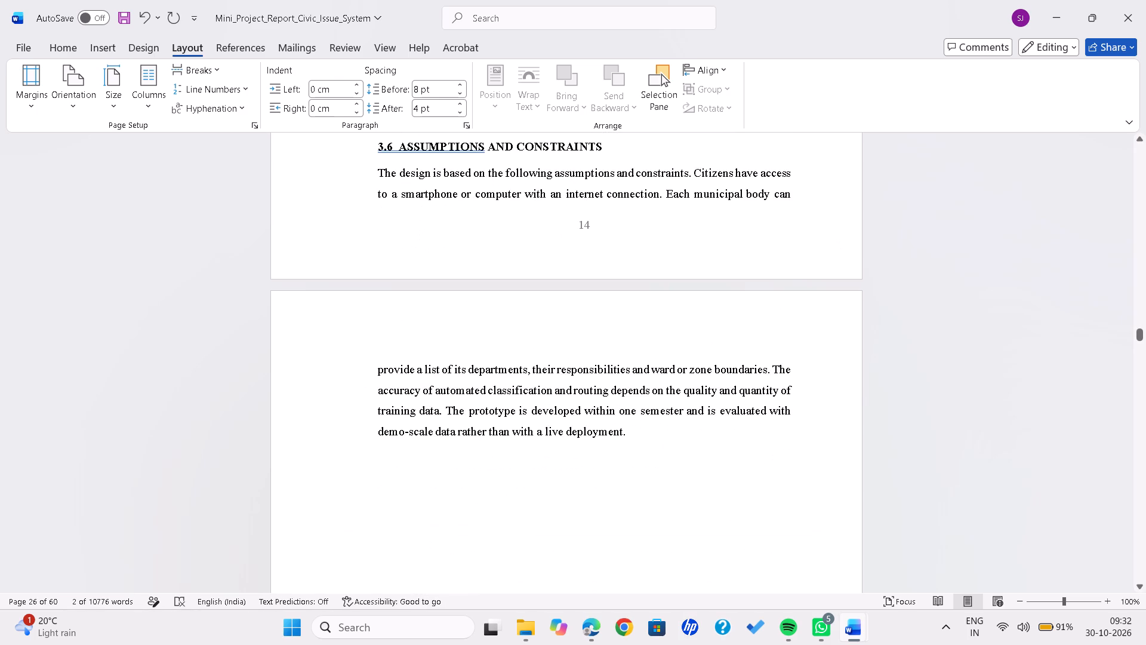
scroll(454, 376, down, 4)
scroll(454, 376, up, 2)
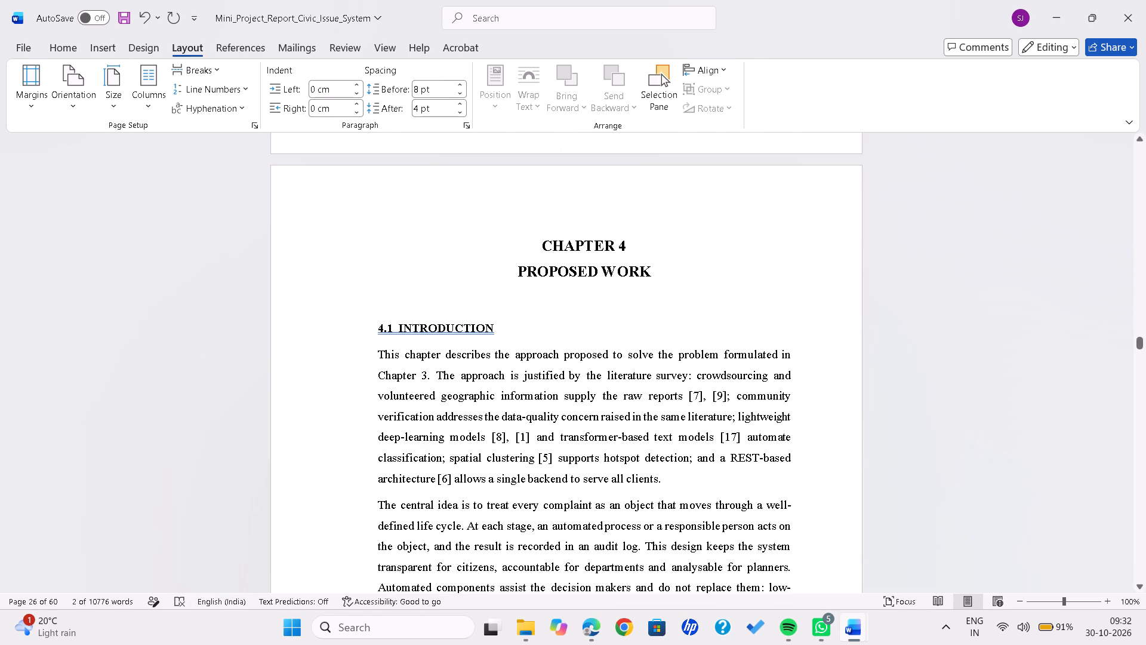
scroll(454, 376, down, 3)
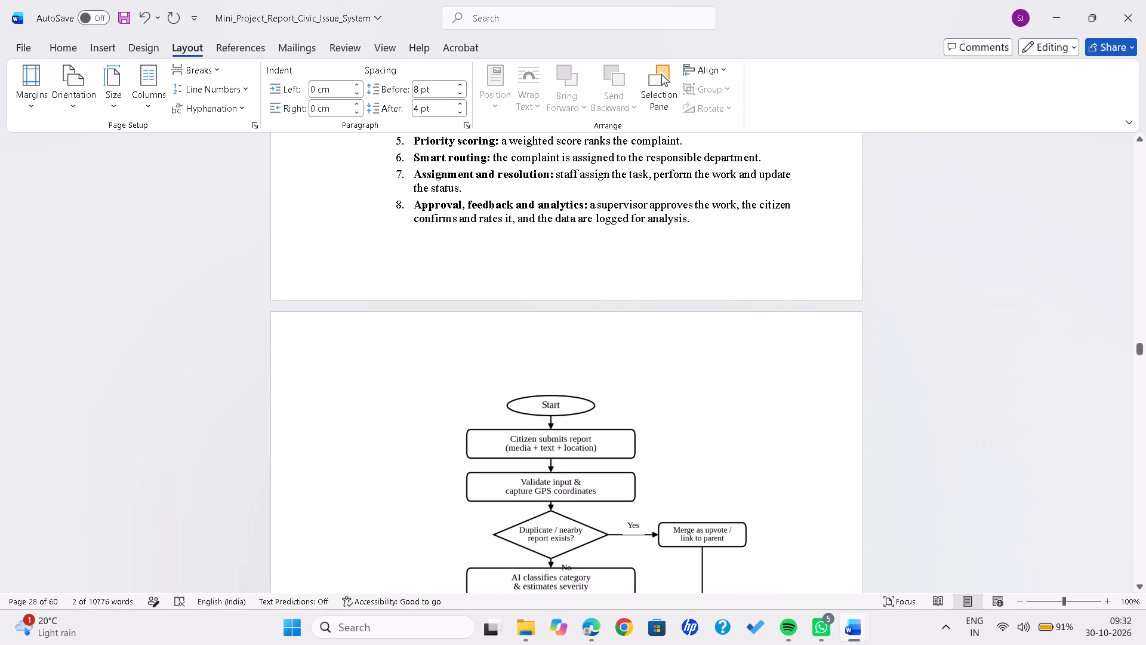
scroll(454, 376, down, 1)
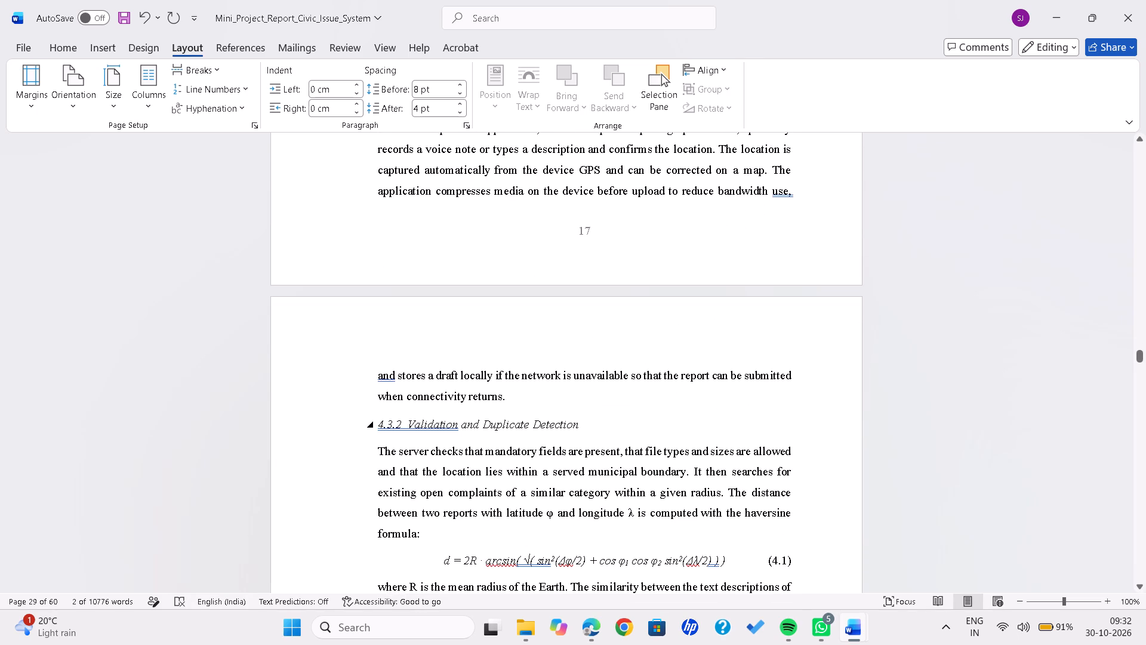
drag(584, 426, 366, 422)
click(402, 389)
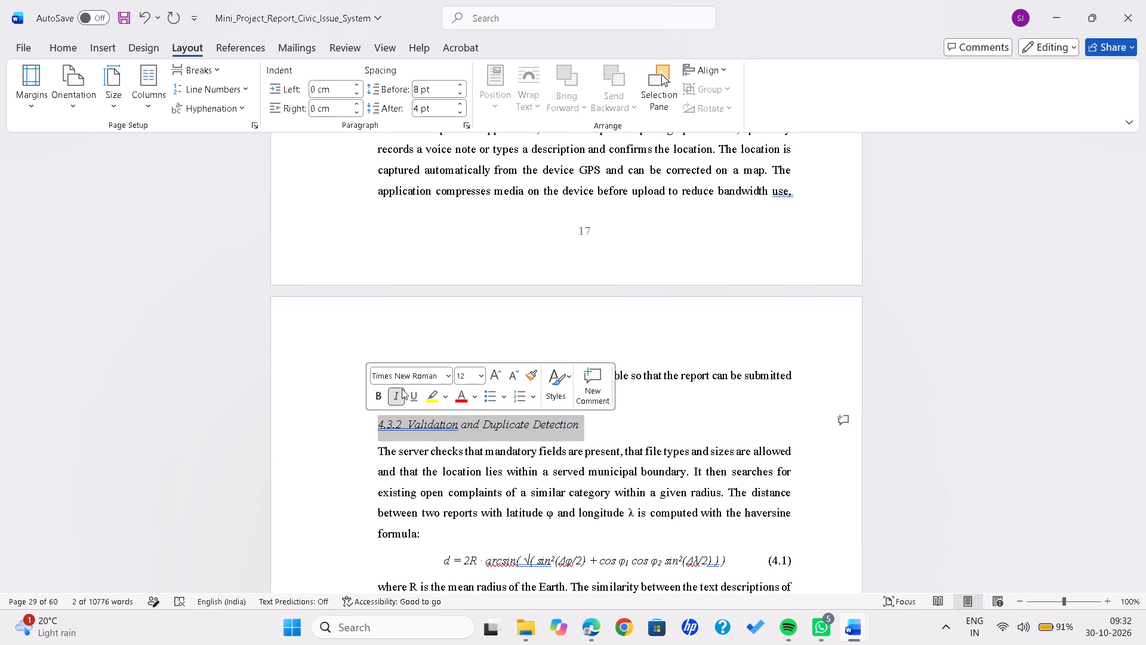
Remove the italics from equations (4.1), (4.2) and (4.3) in section 4.3.2.
scroll(464, 470, down, 1)
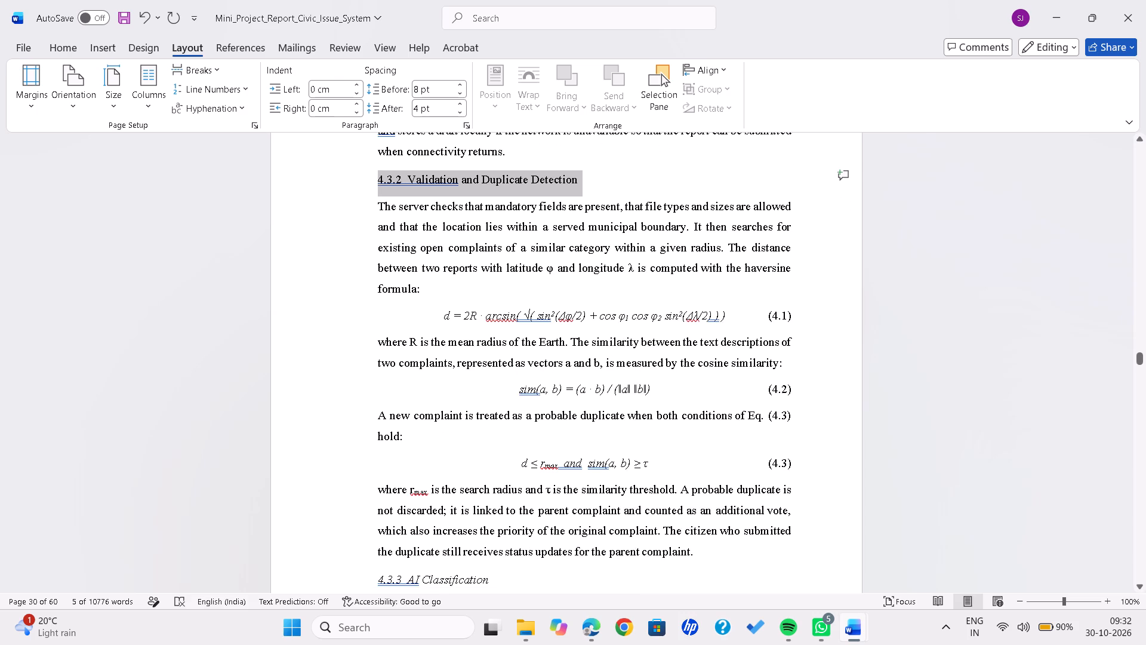
drag(440, 314, 727, 317)
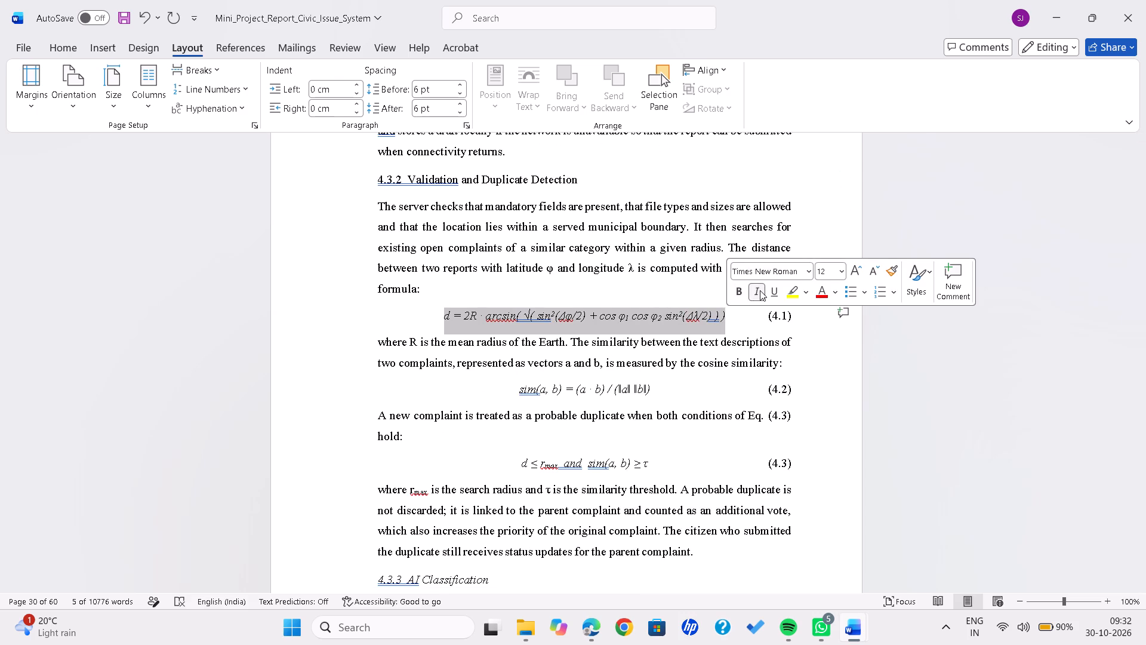
click(760, 290)
drag(655, 391, 495, 394)
click(519, 374)
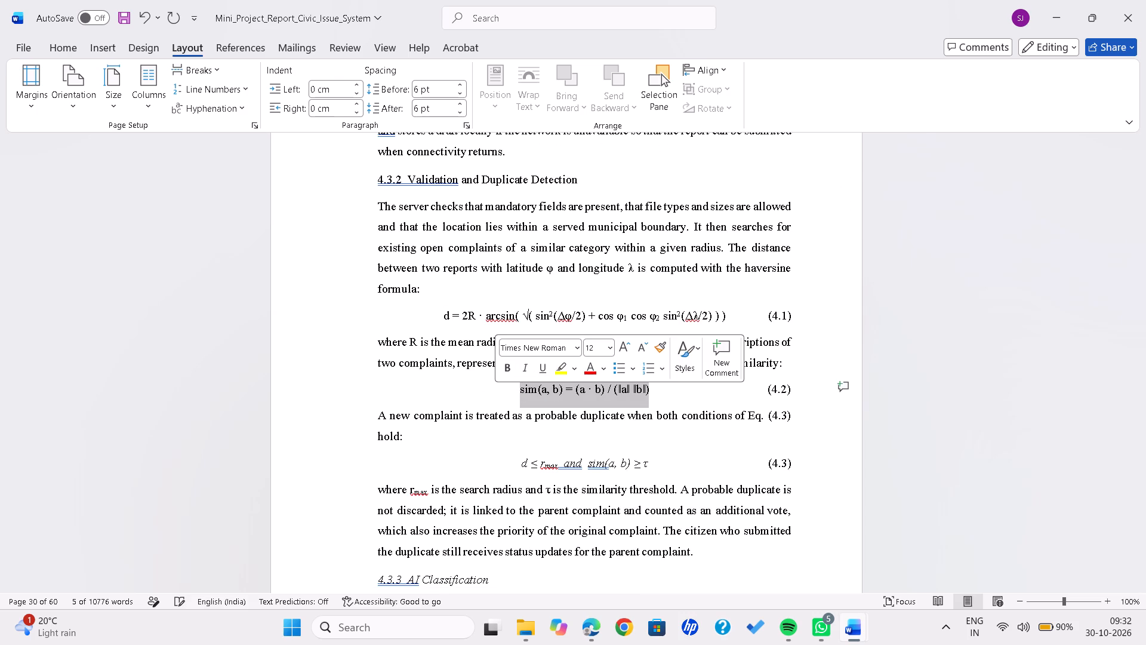
drag(658, 466, 495, 462)
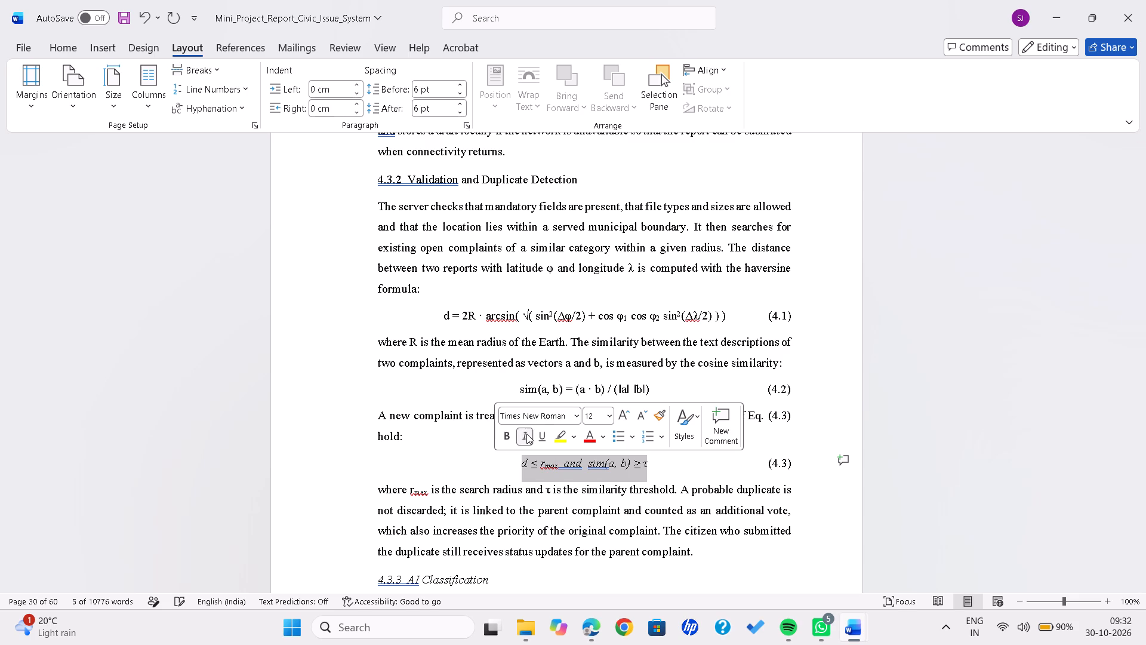
click(526, 434)
Remove the italics from the subheading 4.3.3 AI Classification.
scroll(515, 475, down, 2)
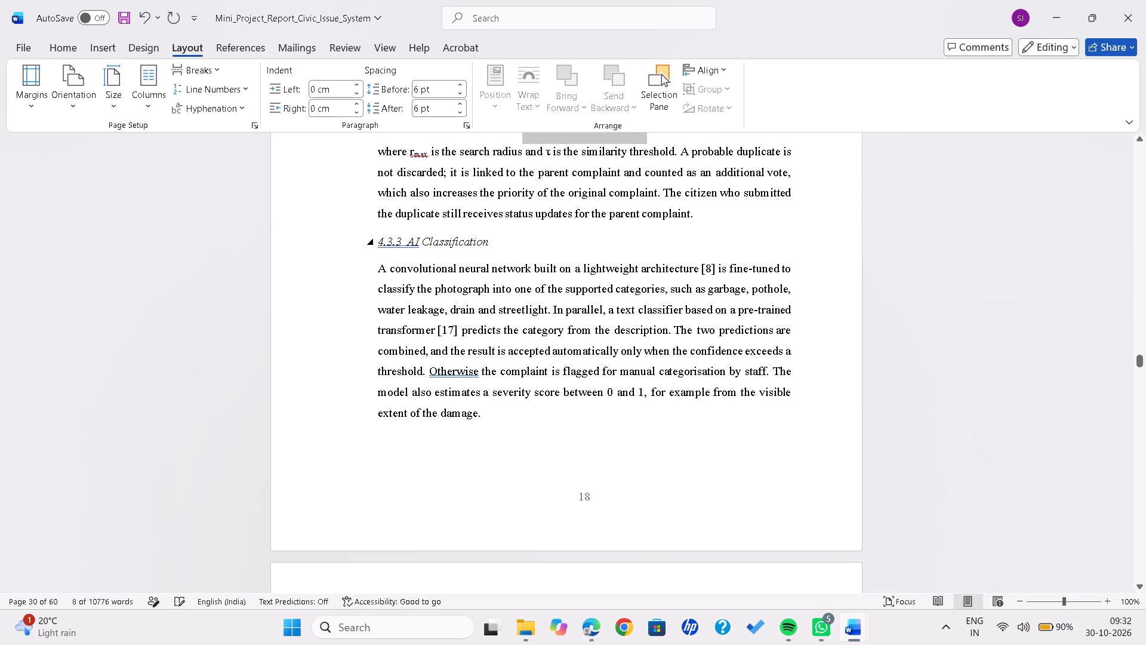
click(488, 241)
drag(489, 241, 378, 243)
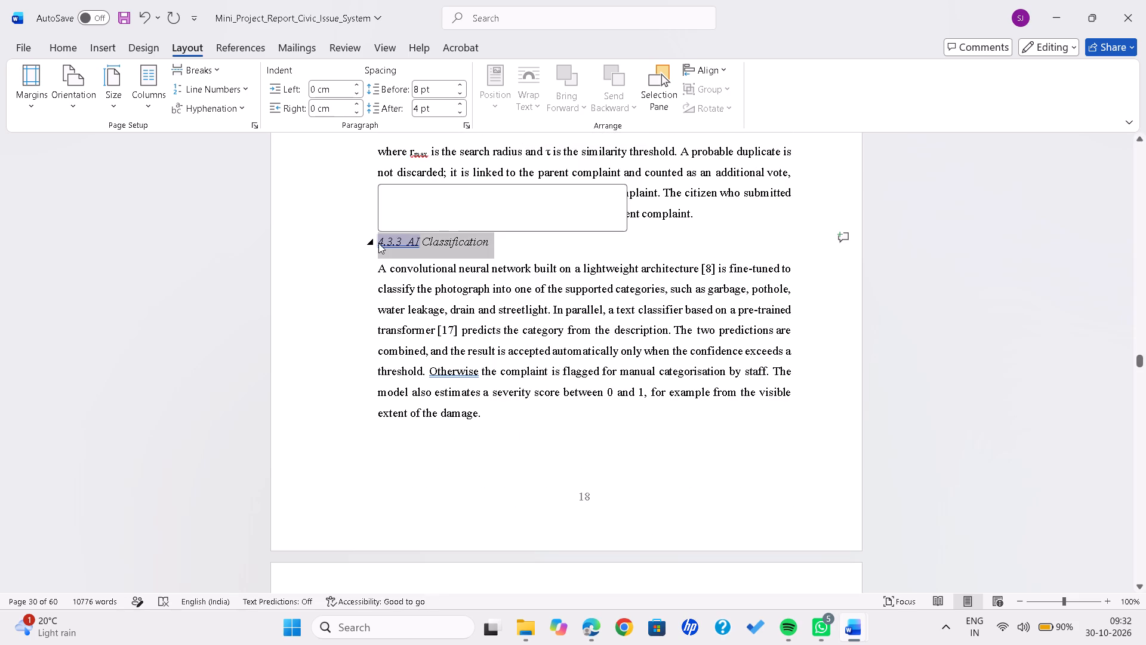
click(410, 213)
Remove the italics from the subheadings 4.3.4 Community Verification and 4.3.5 Priority Scoring.
scroll(463, 307, down, 1)
right_click(463, 307)
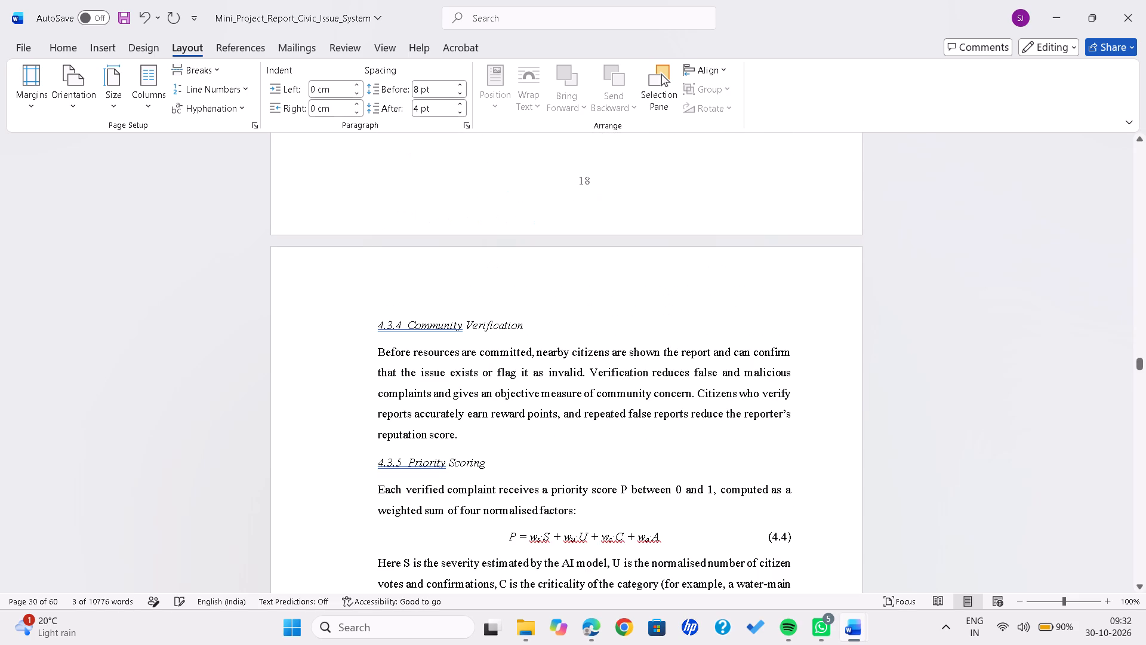
click(535, 353)
drag(528, 322, 406, 330)
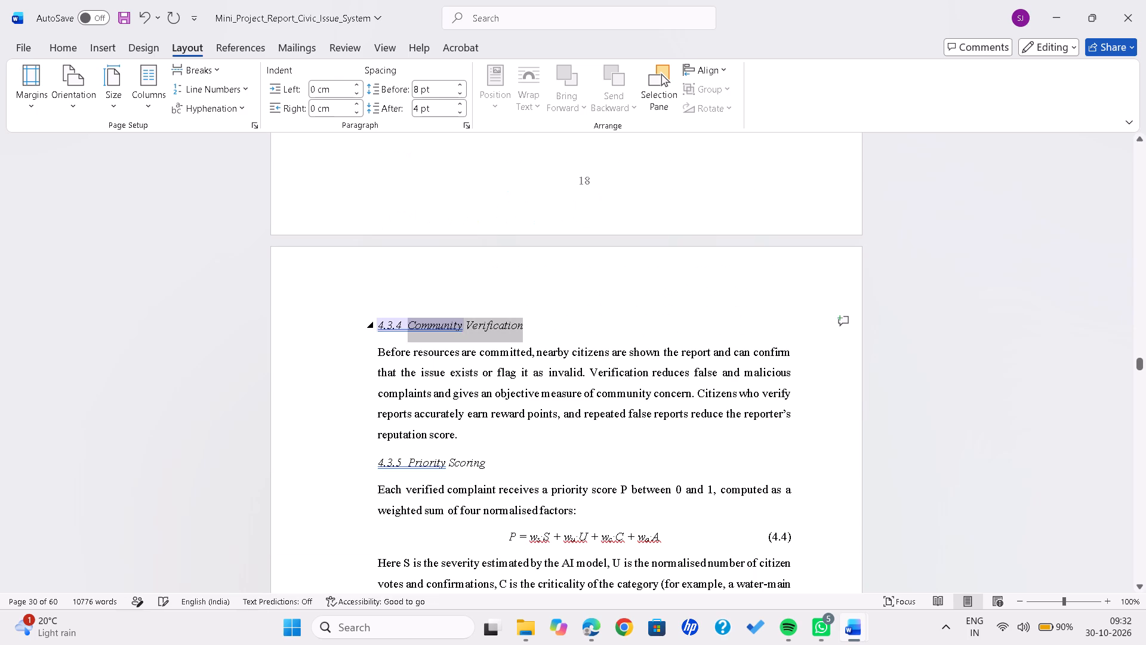
drag(406, 330, 379, 326)
click(413, 295)
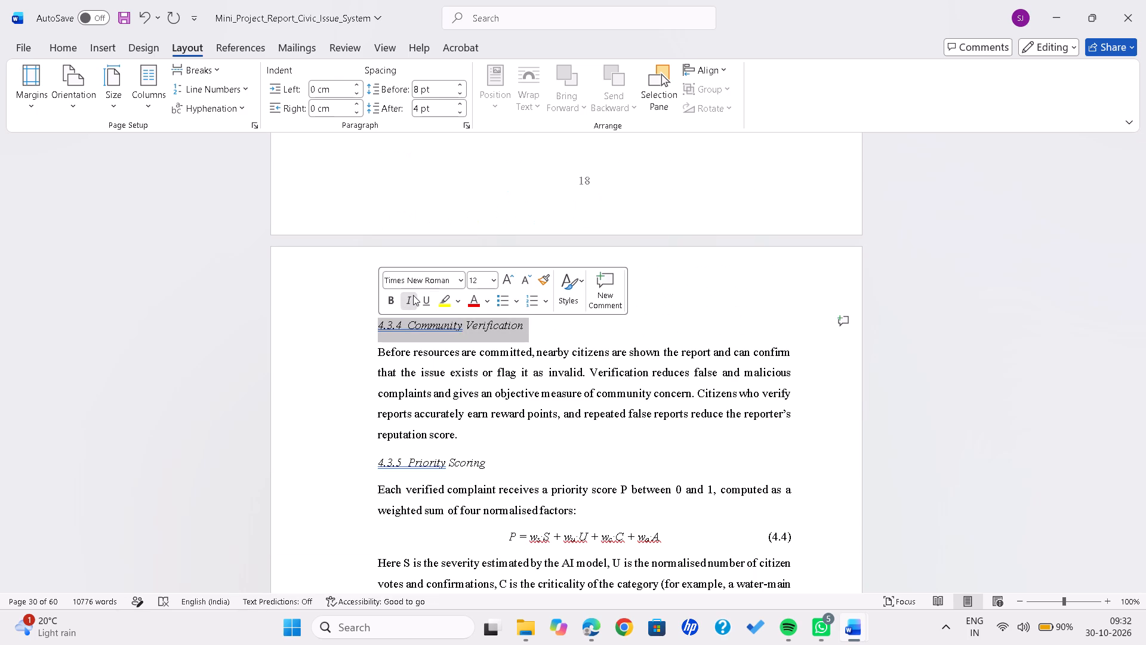
drag(487, 468, 377, 463)
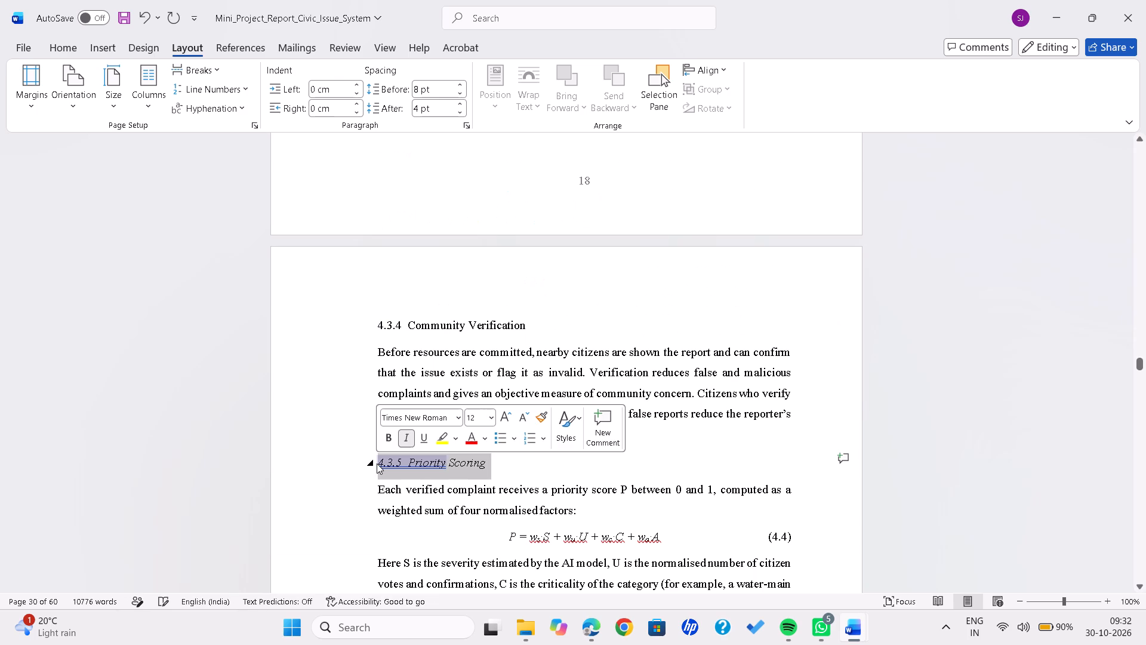
click(403, 435)
Select the italic priority score equation (4.4) in section 4.3.5.
scroll(436, 497, down, 1)
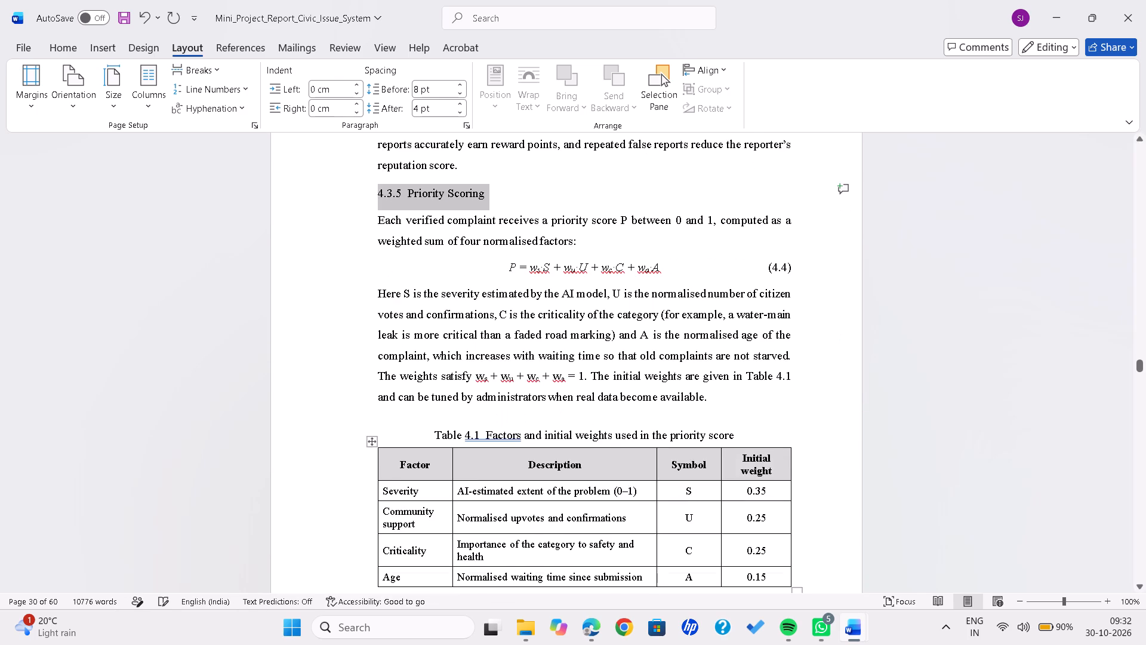
drag(670, 270, 482, 266)
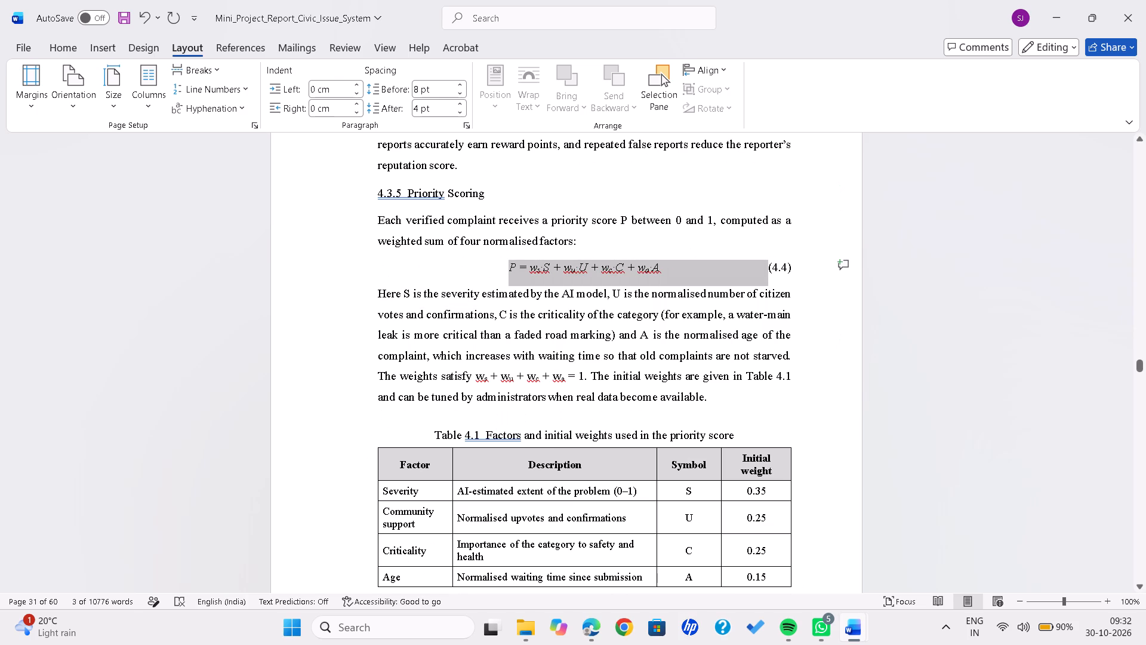
Remove the italics from the priority score equation (4.4) in section 4.3.5.
drag(482, 266, 482, 266)
click(516, 235)
Remove the italics from the subheading 4.3.6 Smart Routing.
scroll(531, 299, down, 2)
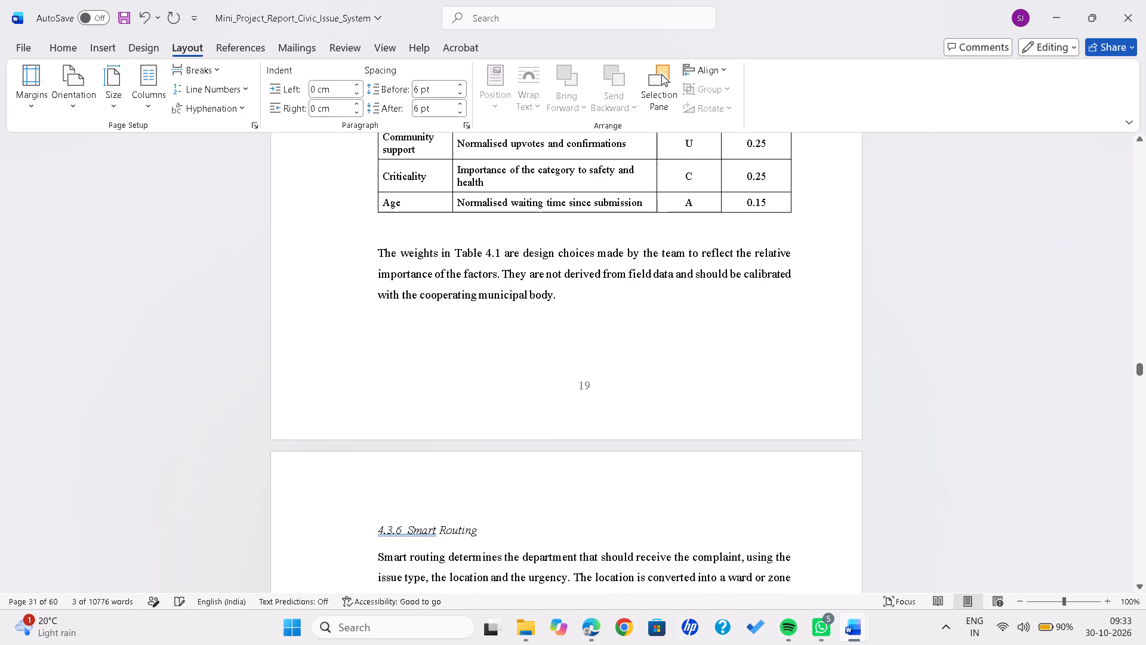
scroll(531, 299, down, 1)
drag(480, 285, 390, 275)
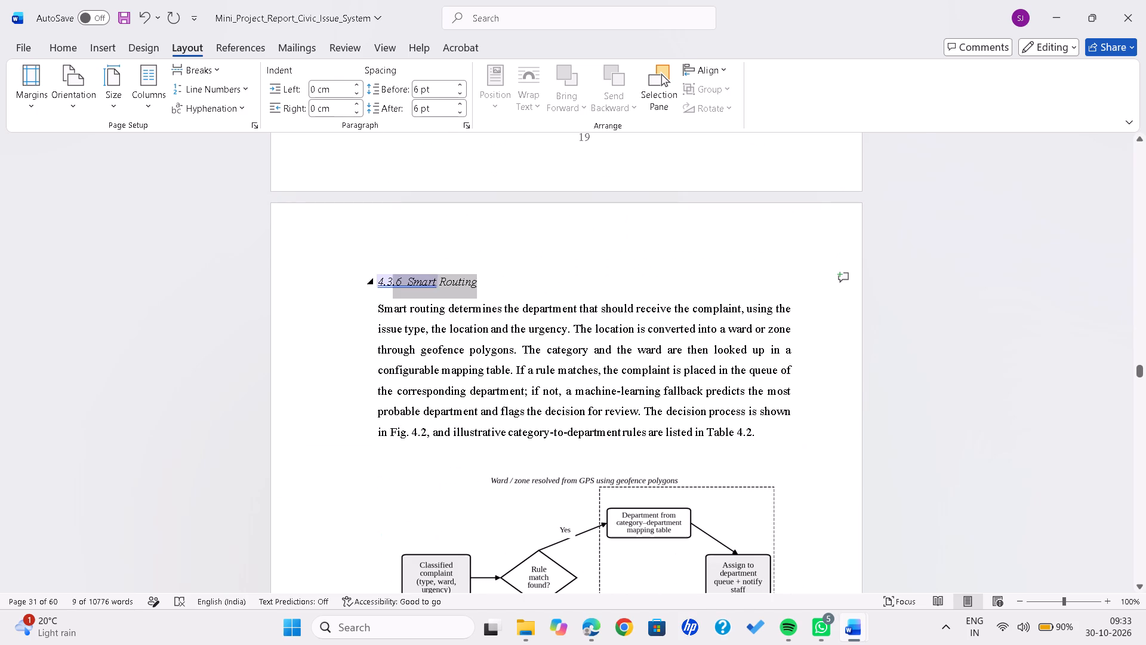
drag(390, 275, 372, 275)
click(398, 253)
Remove the italics from the subheading 4.3.7 Assignment, Resolution and Approval.
scroll(459, 333, down, 2)
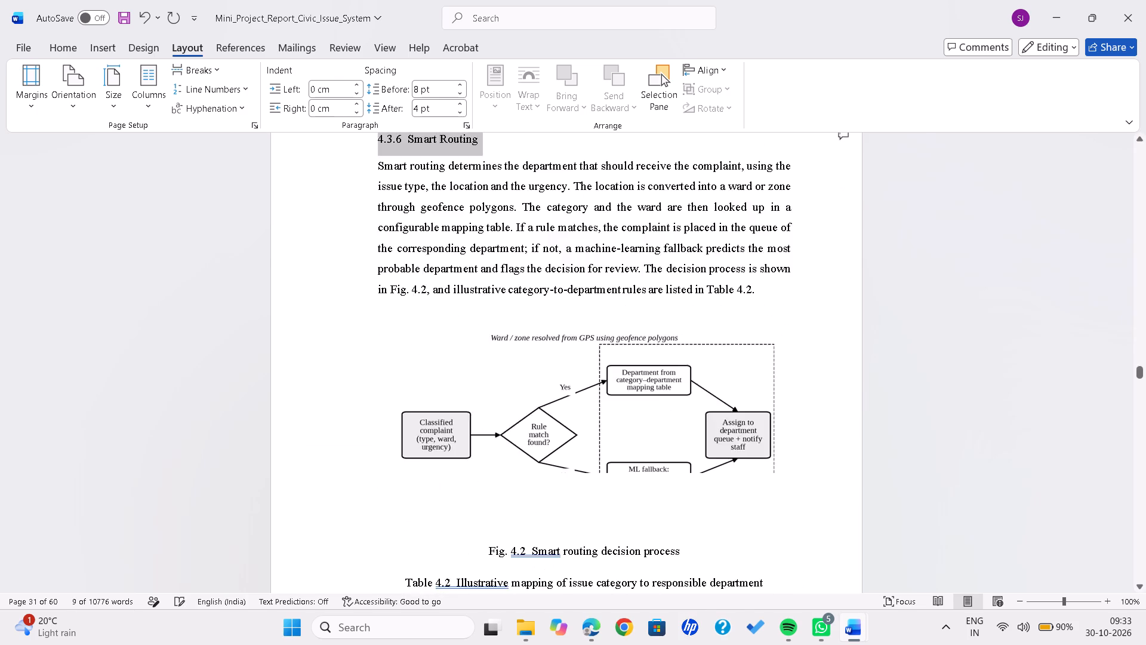
scroll(459, 333, down, 2)
scroll(459, 333, up, 2)
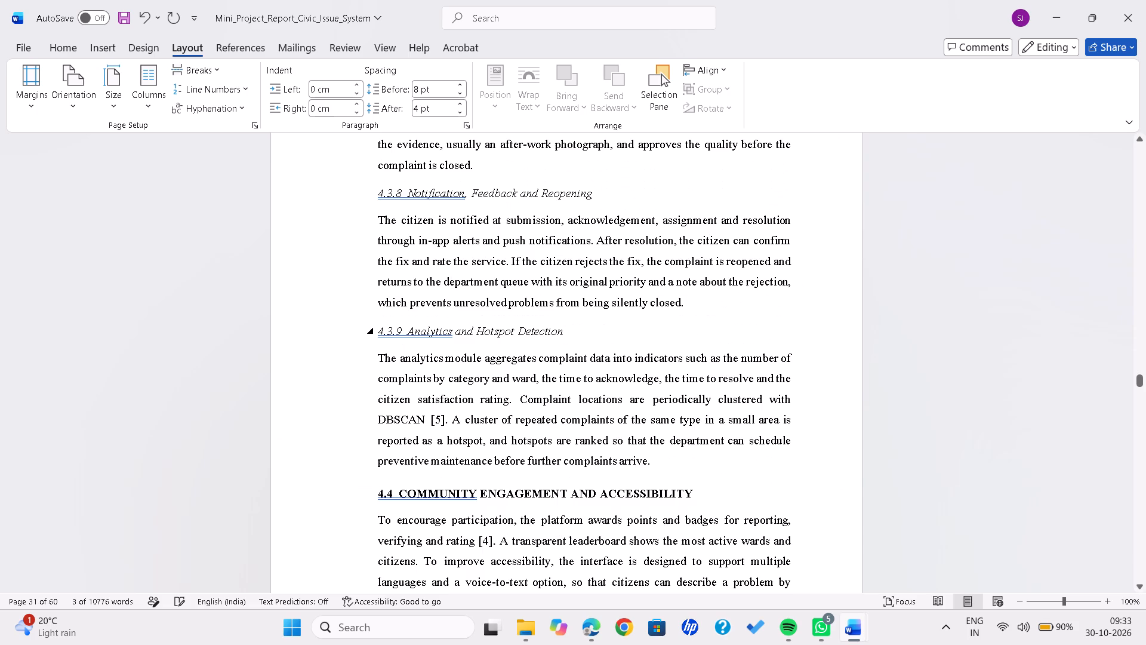
scroll(459, 333, up, 1)
drag(593, 240, 402, 244)
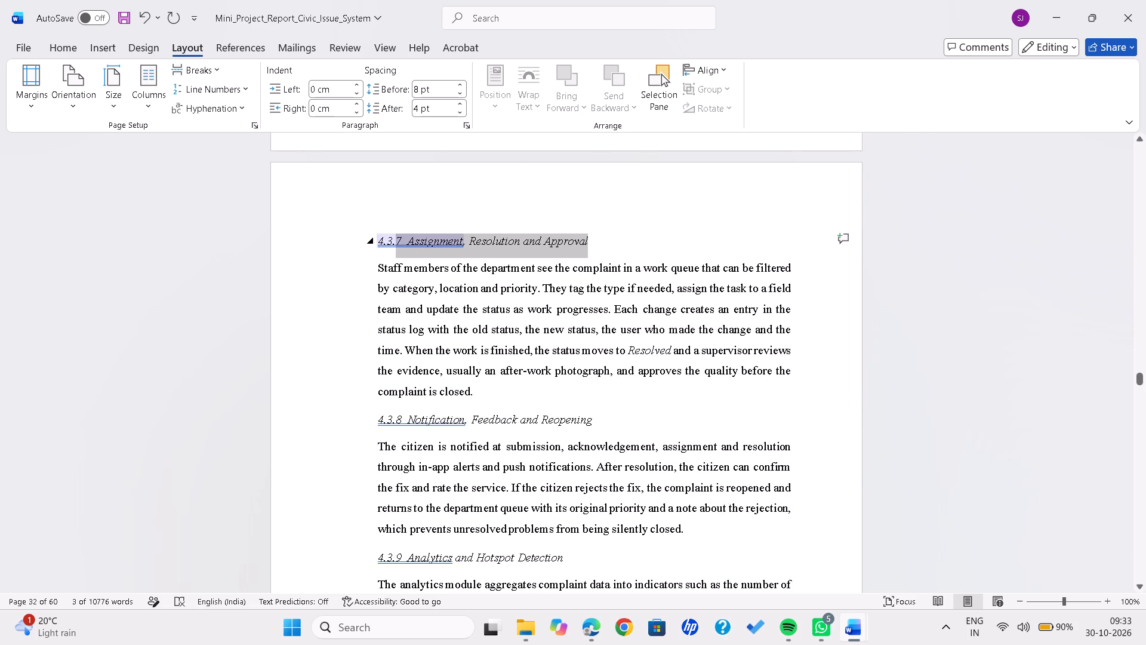
drag(402, 244, 380, 242)
click(400, 223)
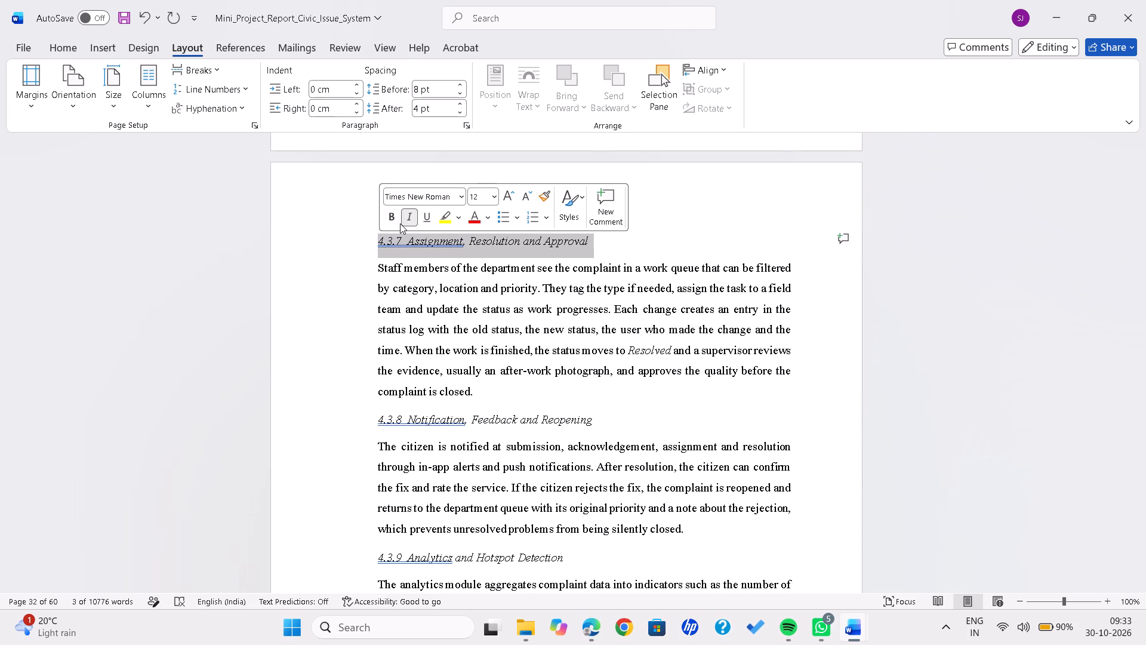
click(409, 214)
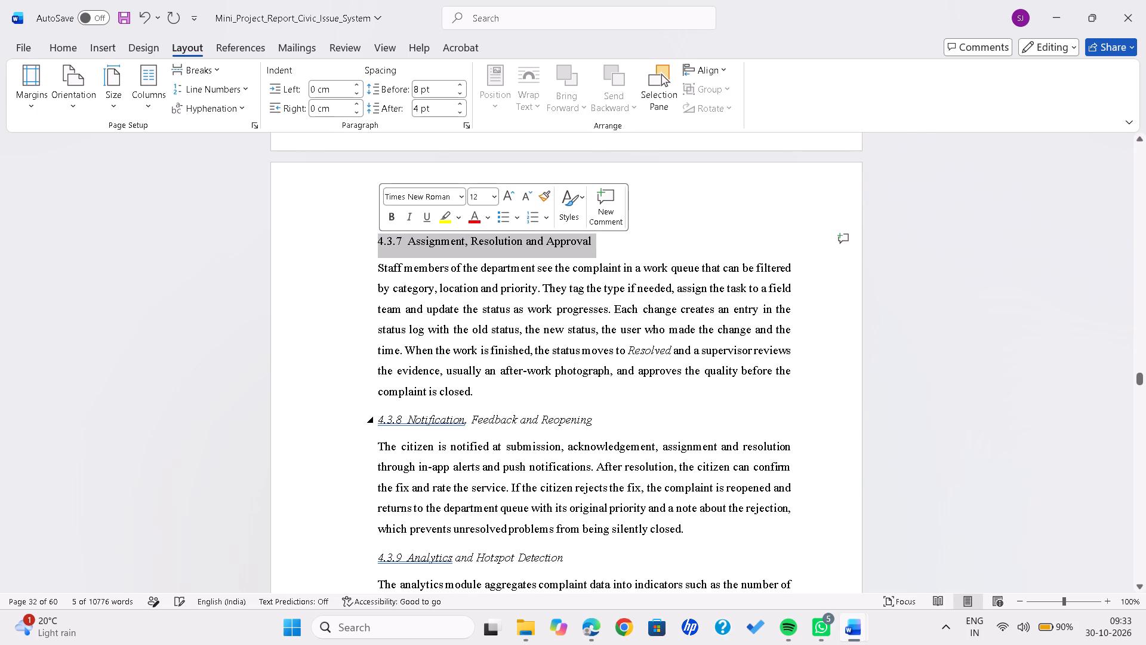
Remove the italics from the subheadings 4.3.8 Notification, Feedback and Reopening and 4.3.9 Analytics and Hotspot Detection.
drag(594, 422, 380, 419)
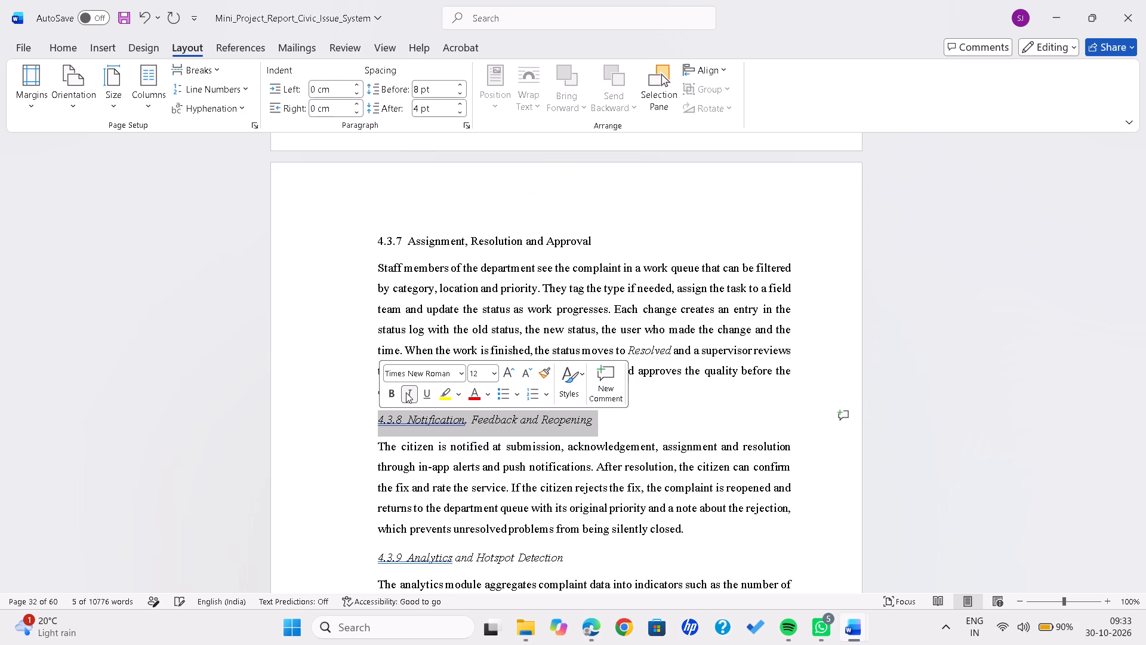
click(406, 392)
scroll(451, 456, down, 1)
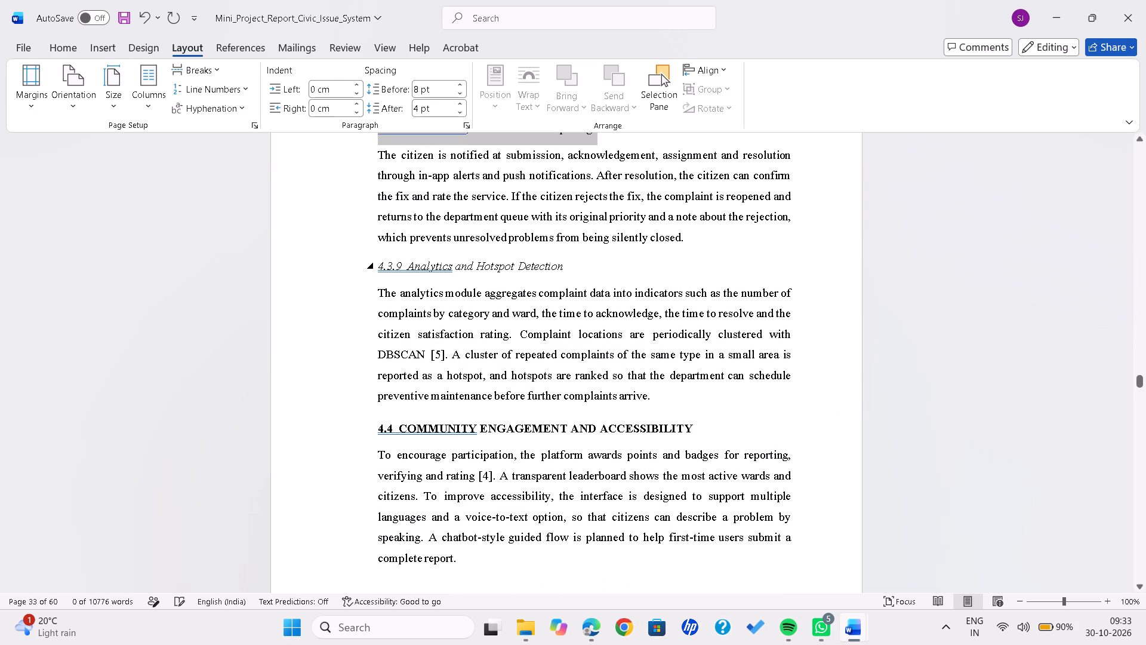
drag(566, 268, 379, 268)
click(406, 241)
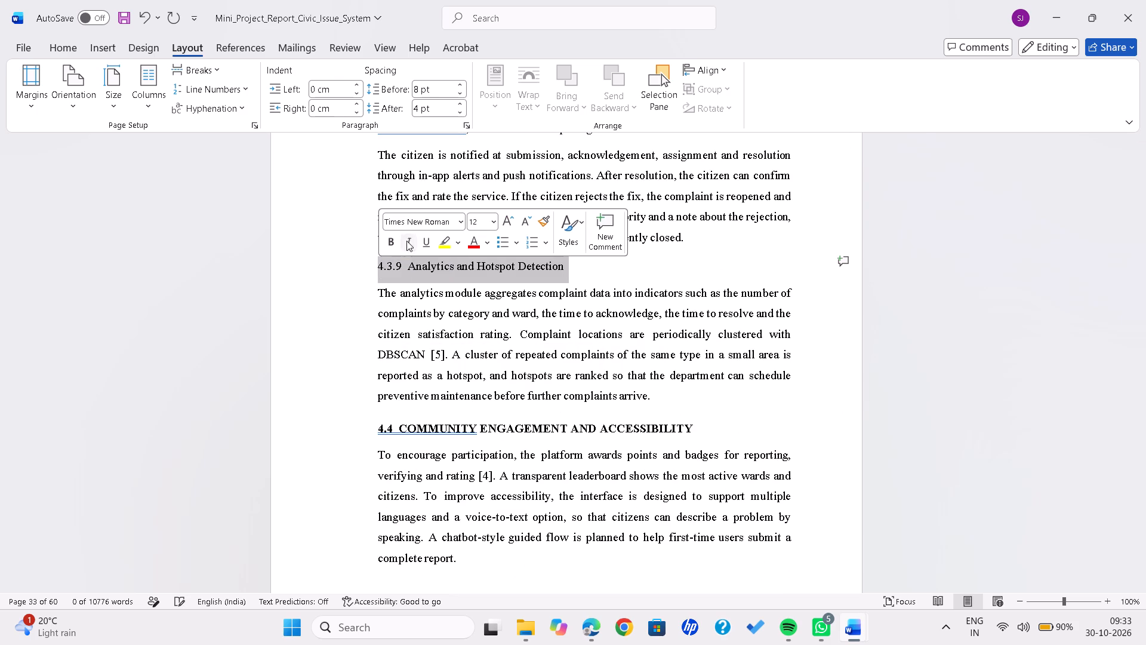
Remove the italics from the Chapter 5 subheadings 5.1.1 Functional Requirements and 5.1.2 Non-Functional Requirements.
scroll(506, 400, down, 4)
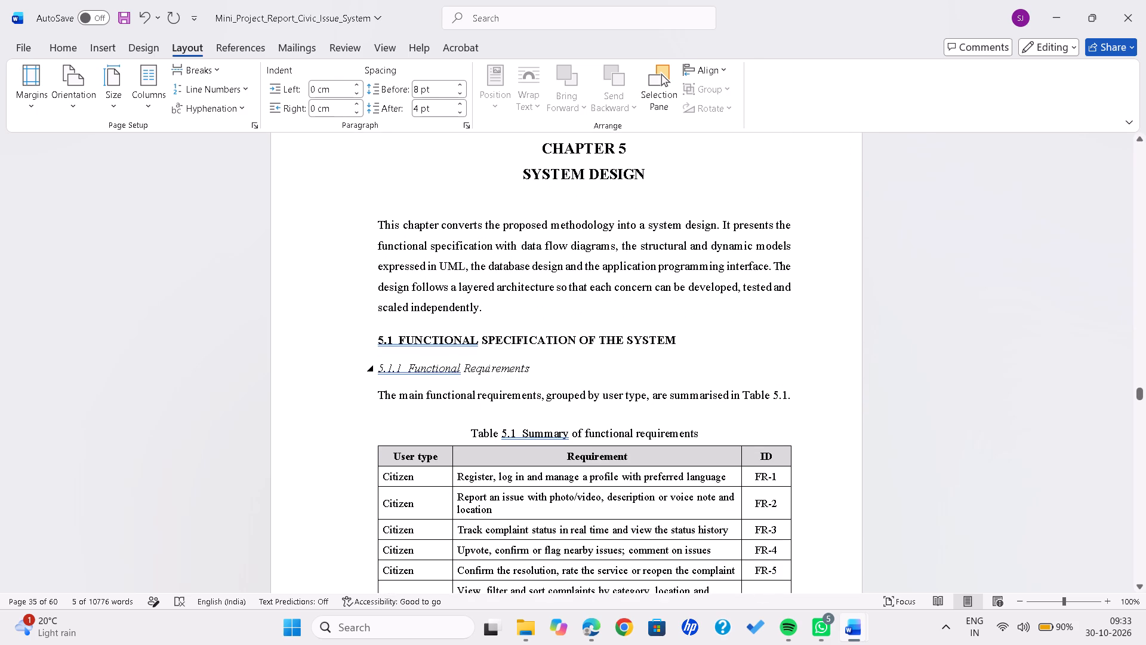
drag(539, 367, 380, 367)
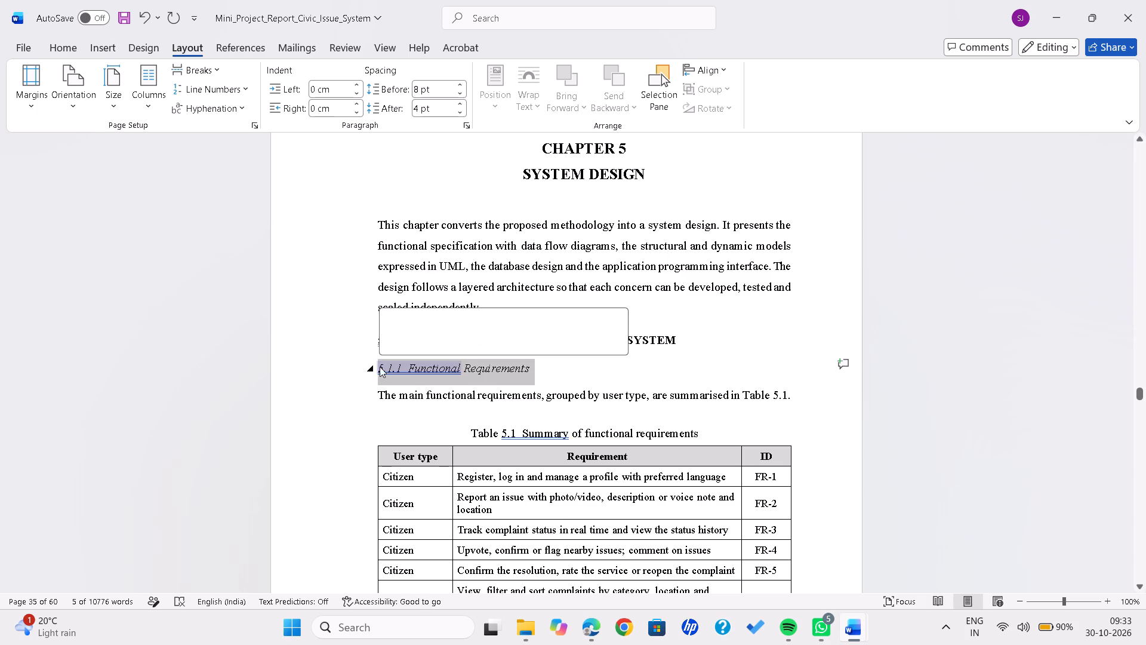
click(412, 336)
scroll(461, 410, down, 2)
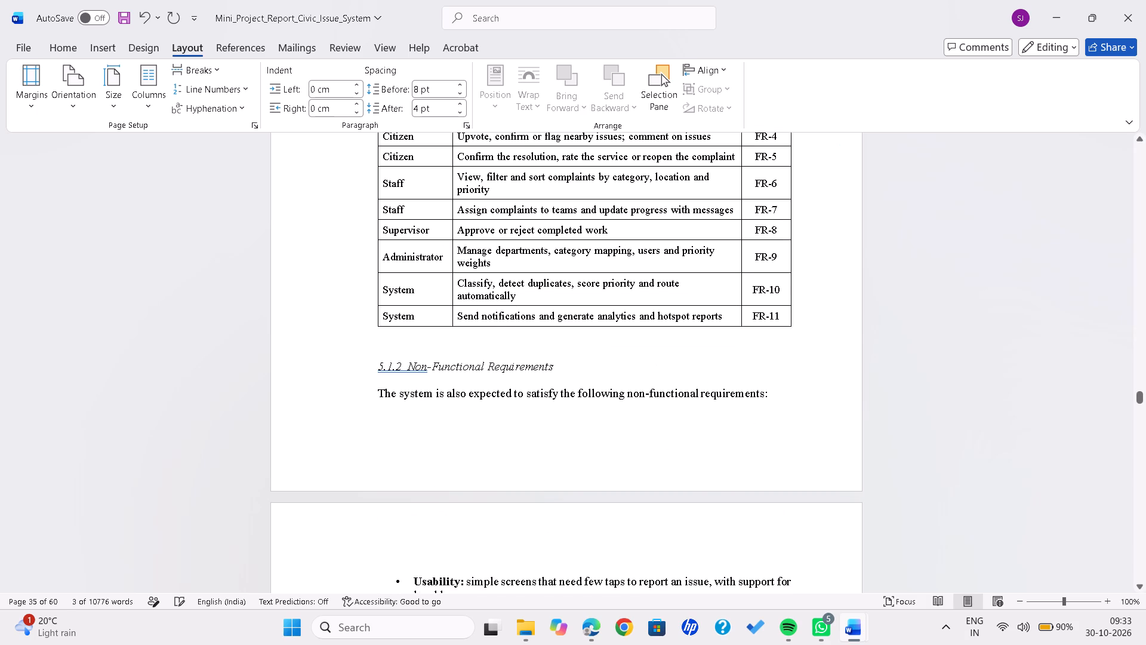
drag(559, 368, 378, 364)
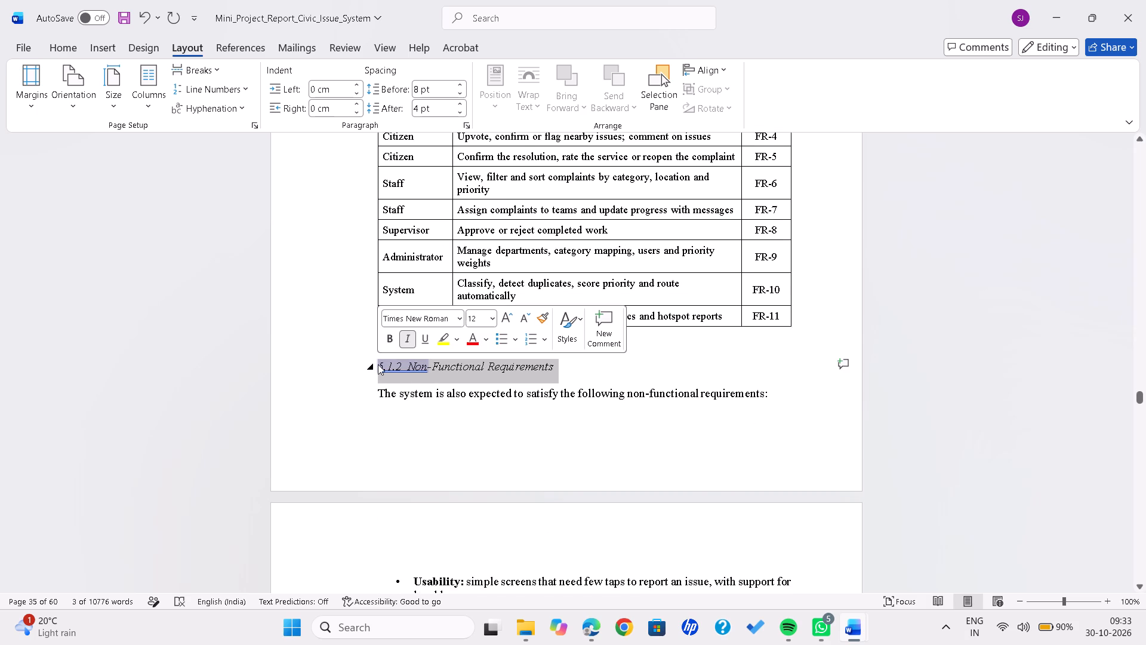
click(400, 346)
Remove the italics from the subheading 5.1.3 Level-0 Data Flow Diagram.
scroll(435, 425, down, 2)
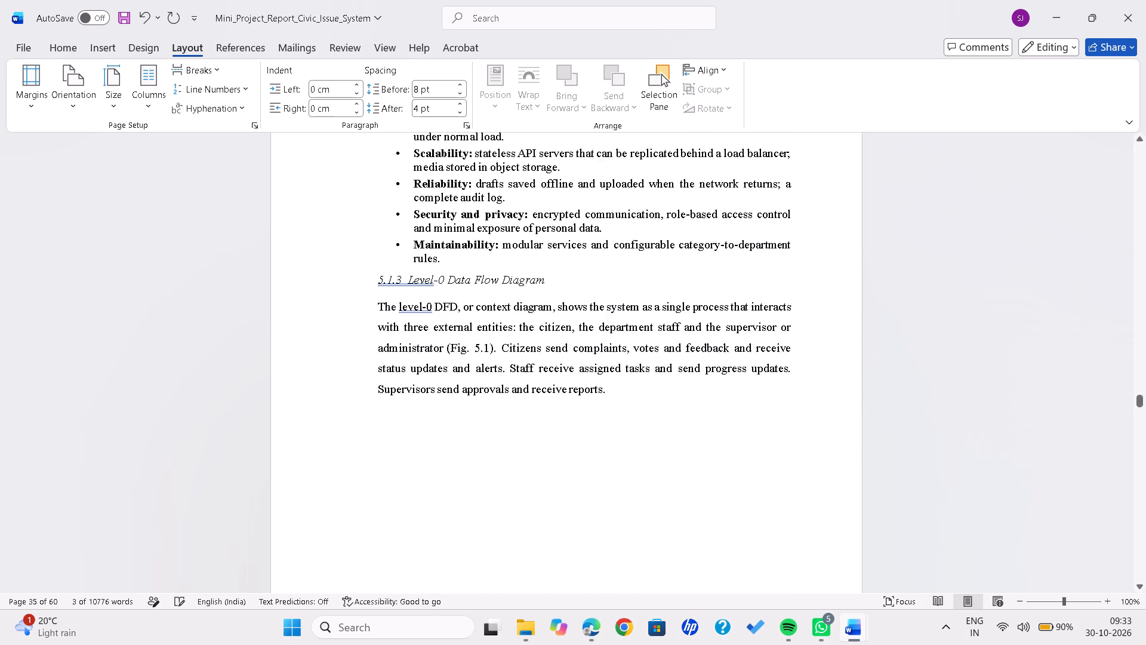
Remove the italics from the subheadings 5.1.3 Level-0 Data Flow Diagram and 5.1.4 Level-1 Data Flow Diagram.
scroll(435, 425, down, 1)
drag(545, 228, 375, 229)
click(399, 199)
scroll(421, 282, down, 2)
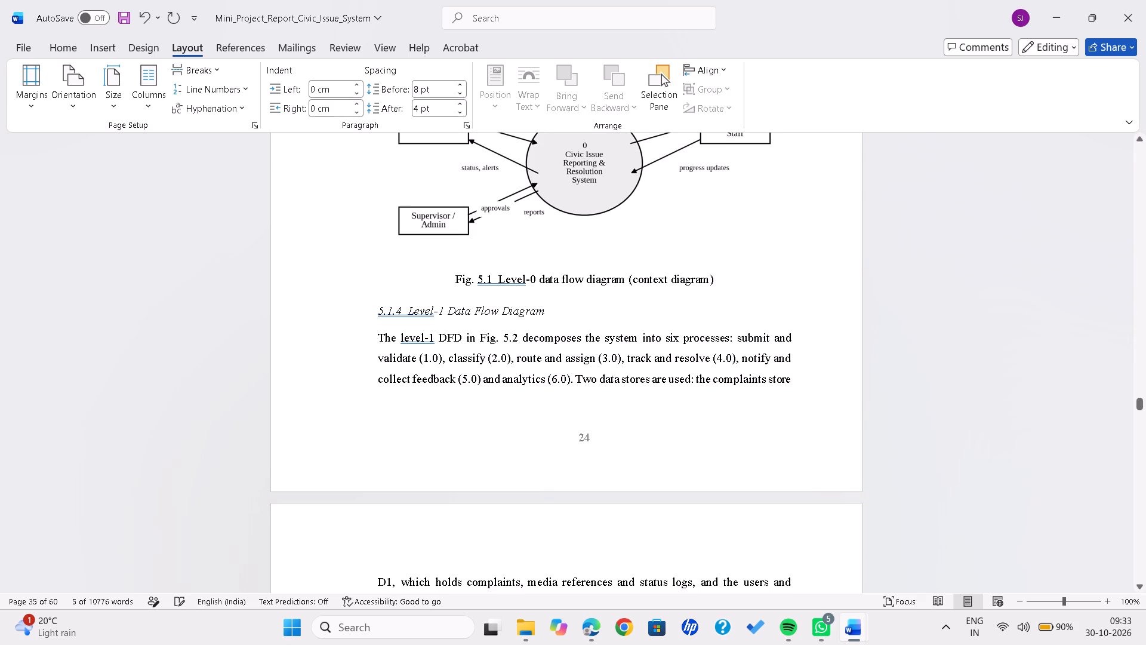
drag(548, 305, 390, 300)
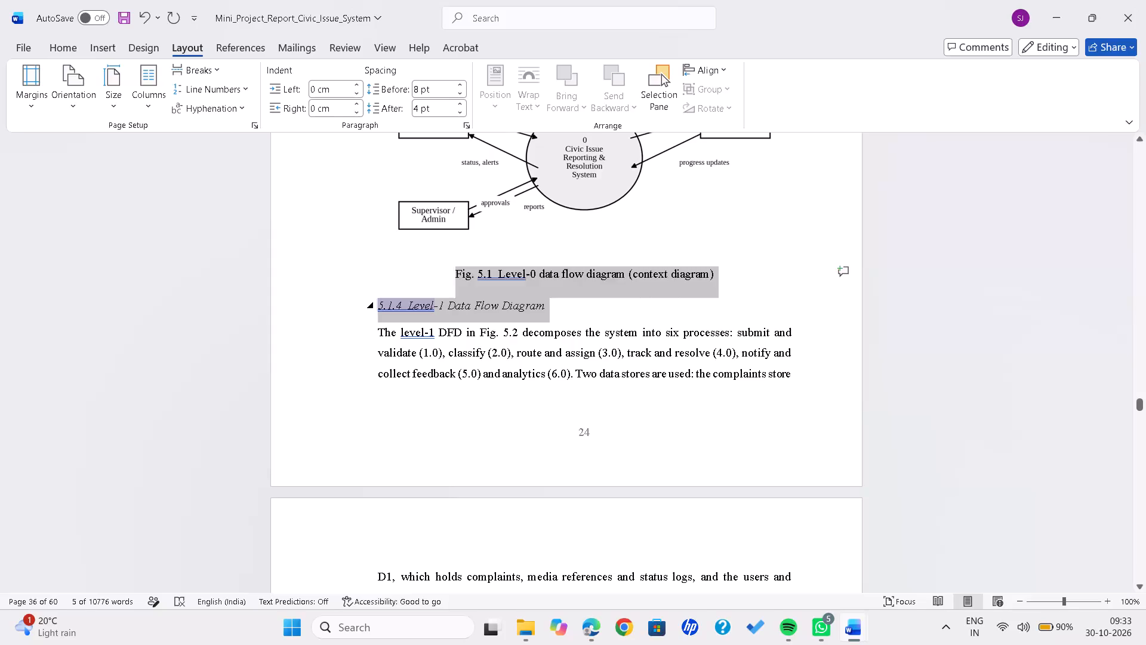
drag(390, 300, 374, 304)
click(405, 277)
Remove the italics from the subheading 5.2.1 System Architecture.
scroll(472, 369, down, 1)
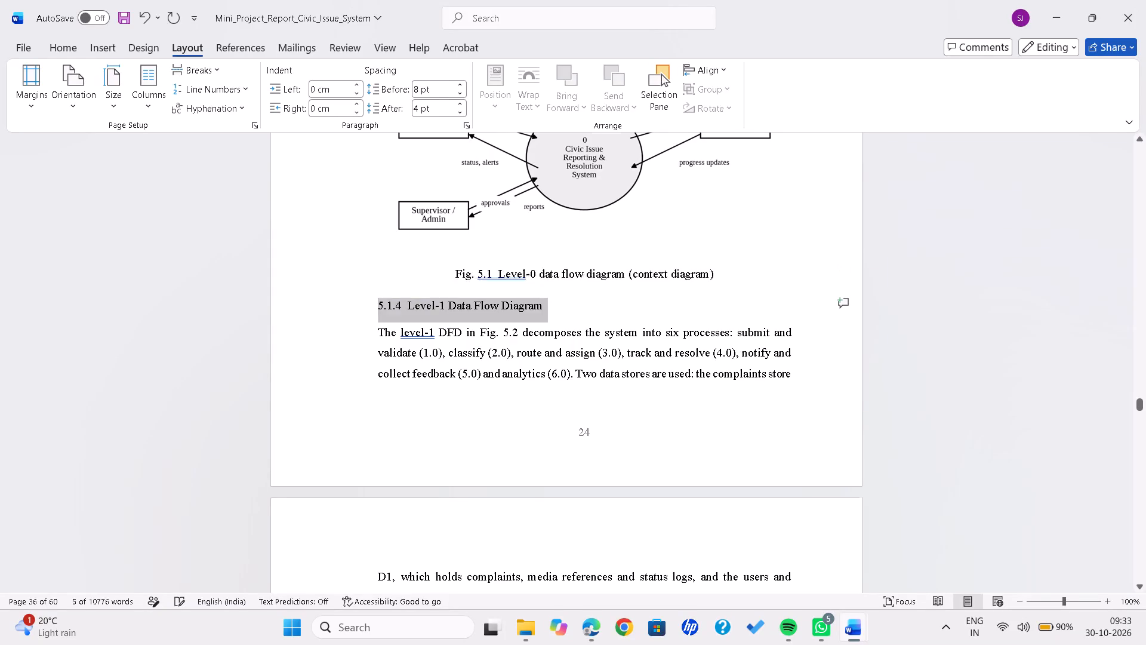
scroll(472, 369, down, 3)
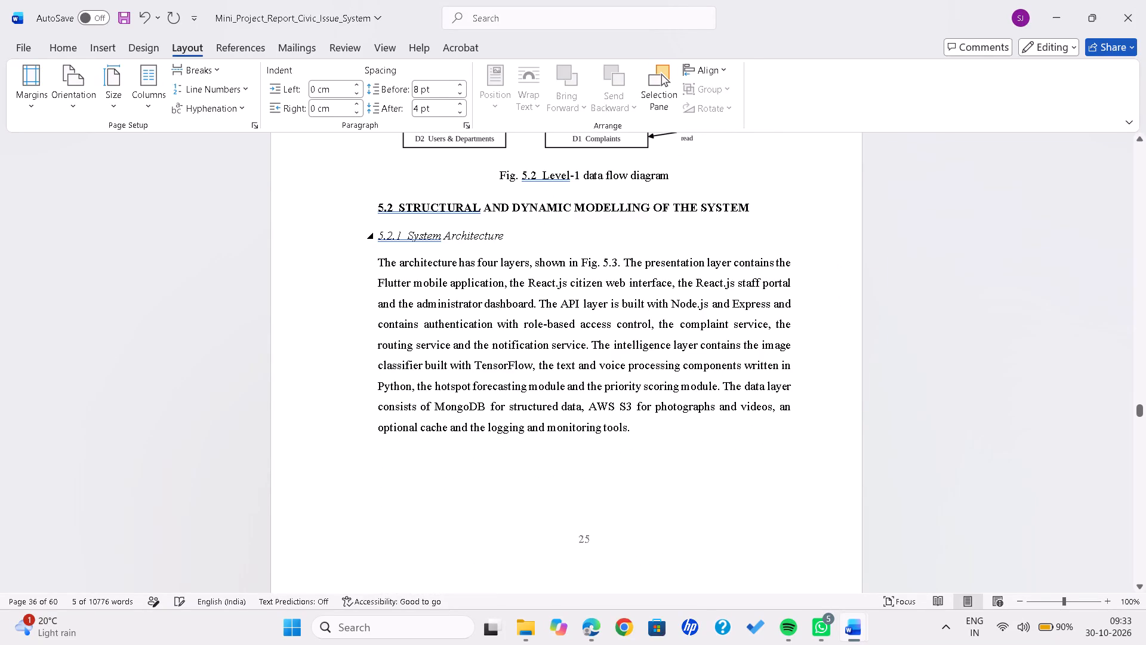
drag(507, 237, 378, 235)
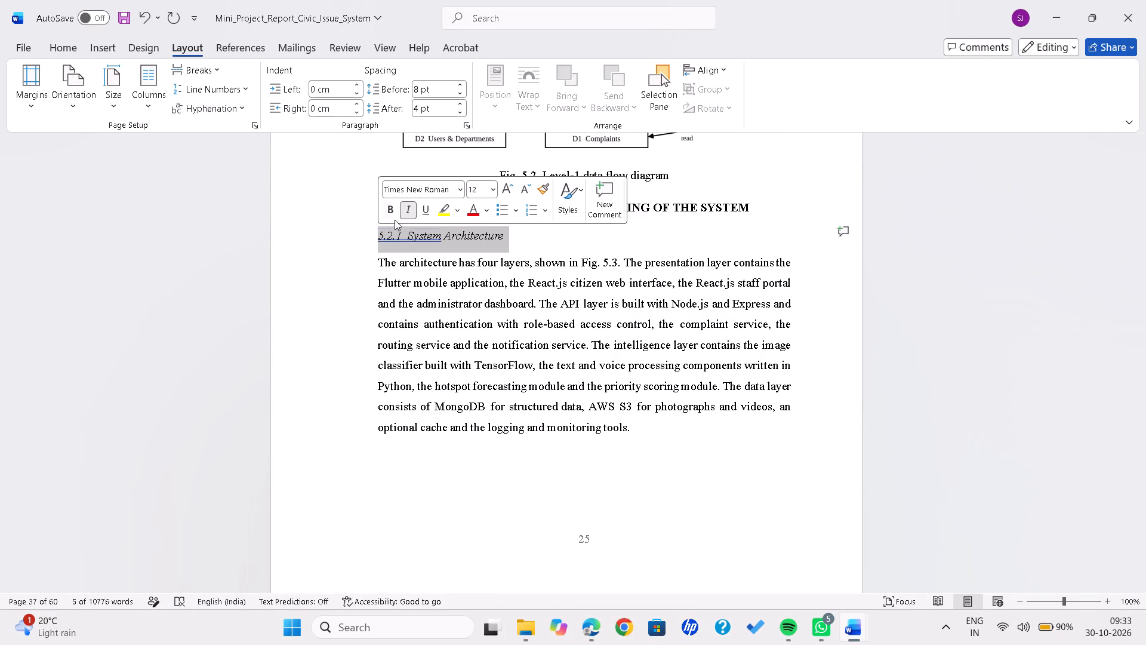
click(406, 208)
Remove the italics from the subheading 5.2.2 Use Case Diagram below Fig. 5.3.
scroll(483, 349, down, 1)
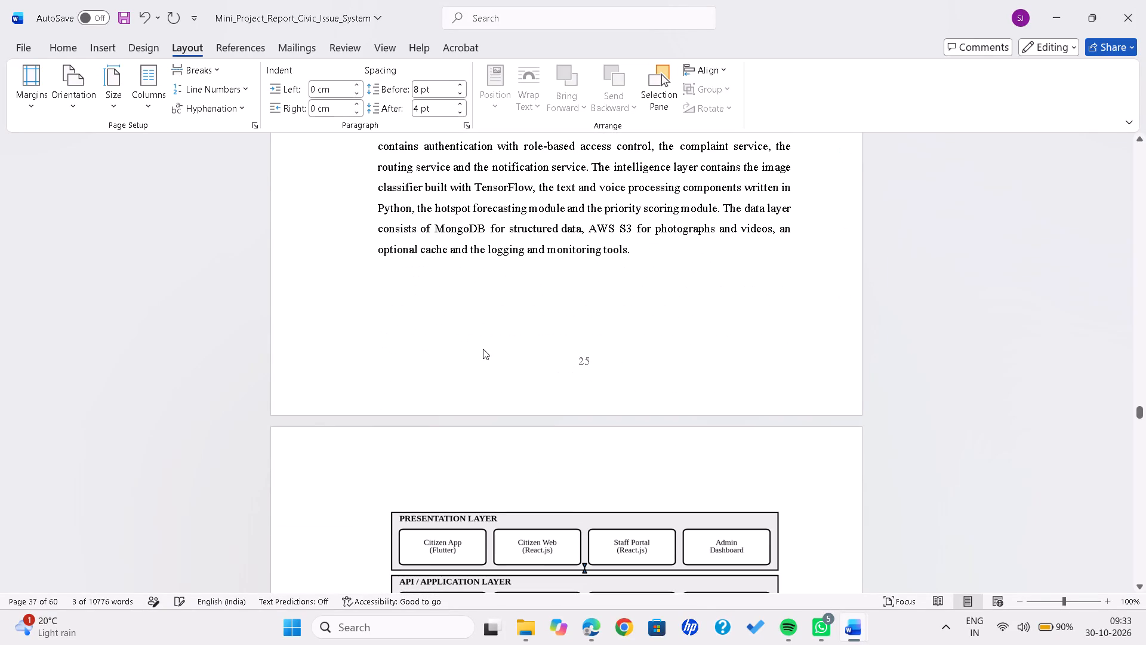
scroll(525, 413, down, 3)
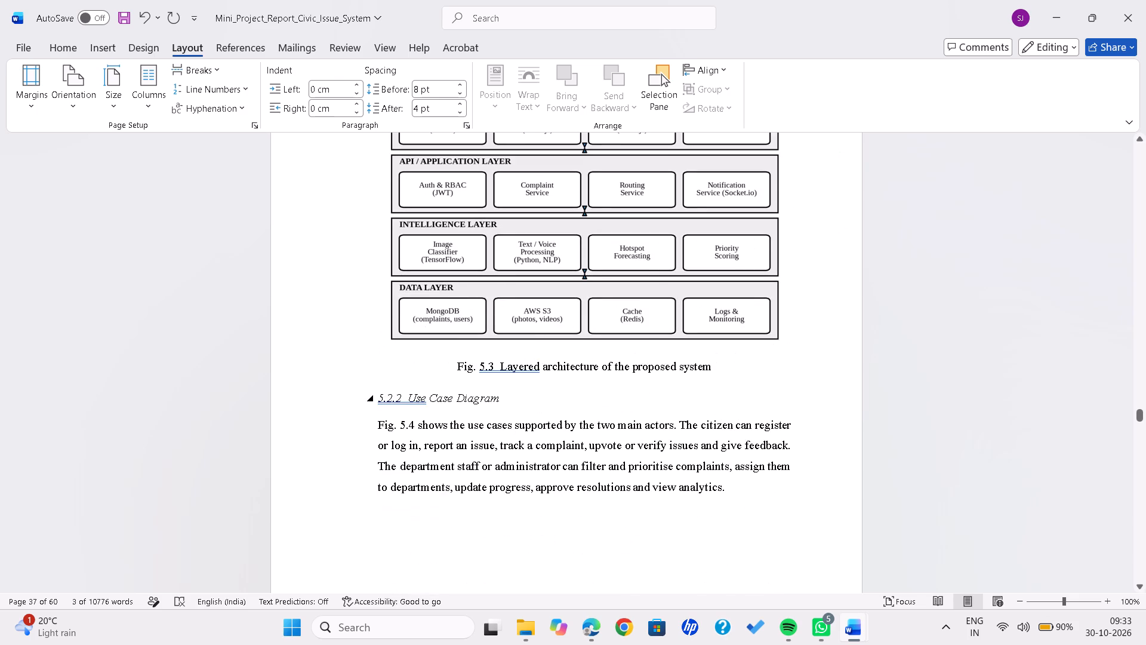
drag(505, 394, 380, 393)
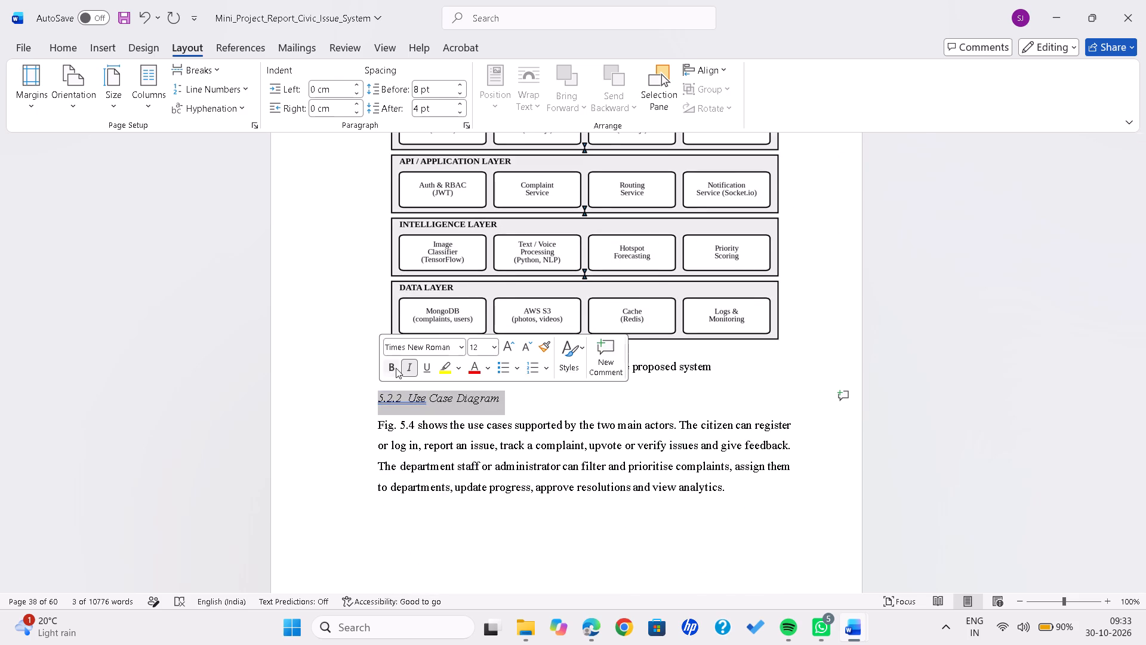
click(401, 365)
click(409, 371)
Remove the italics from the subheading 5.2.3 Class Diagram below Fig. 5.4.
scroll(511, 477, down, 4)
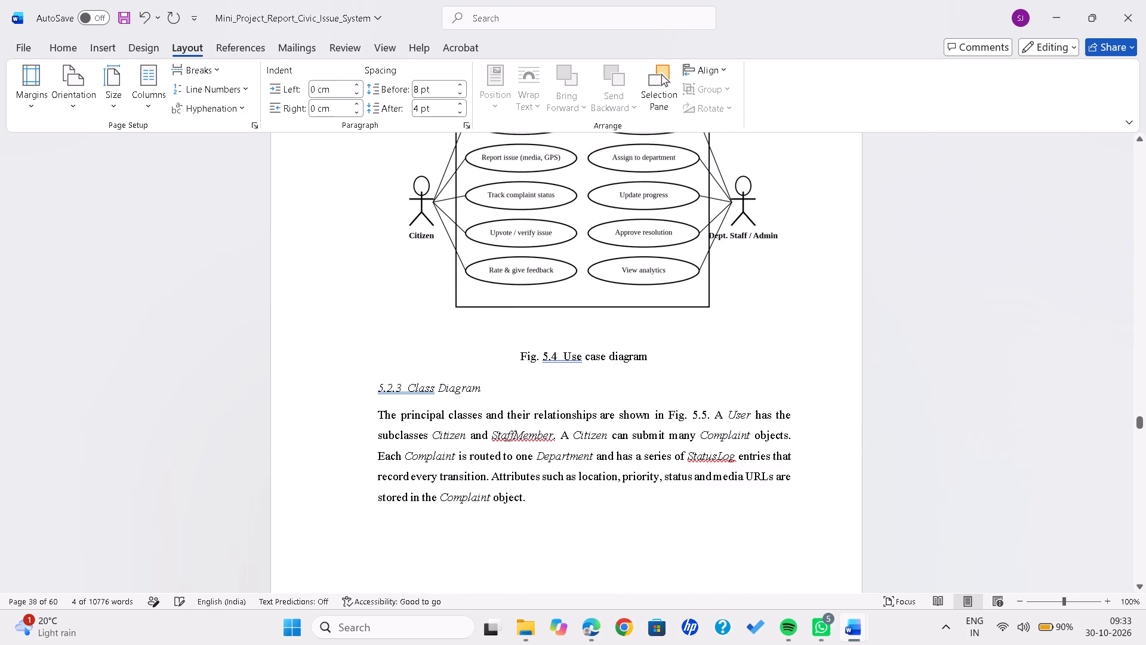
scroll(511, 477, down, 1)
drag(482, 360, 381, 358)
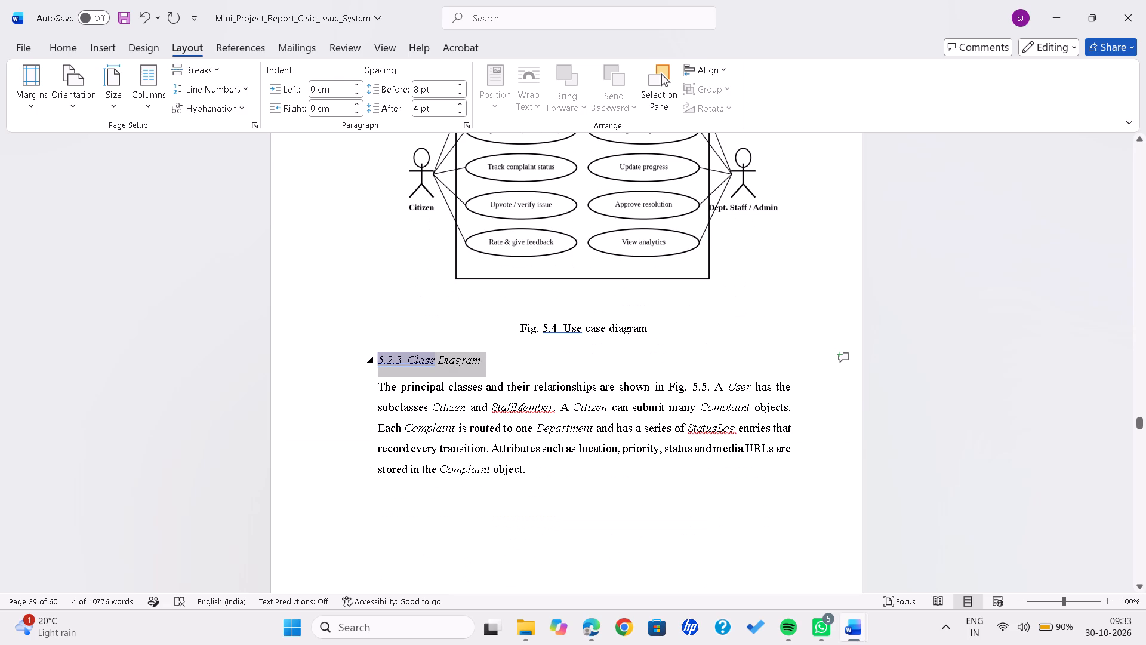
drag(381, 358, 377, 358)
click(403, 331)
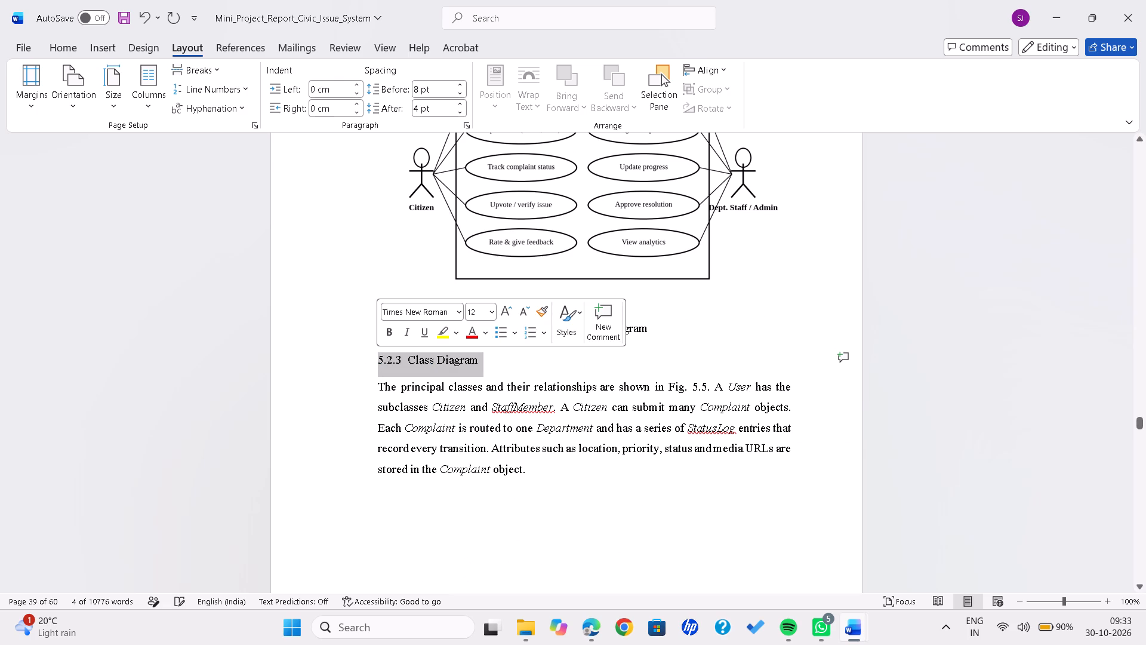
Remove the italics from the class names in the paragraph under 5.2.3 Class Diagram.
drag(373, 383, 527, 476)
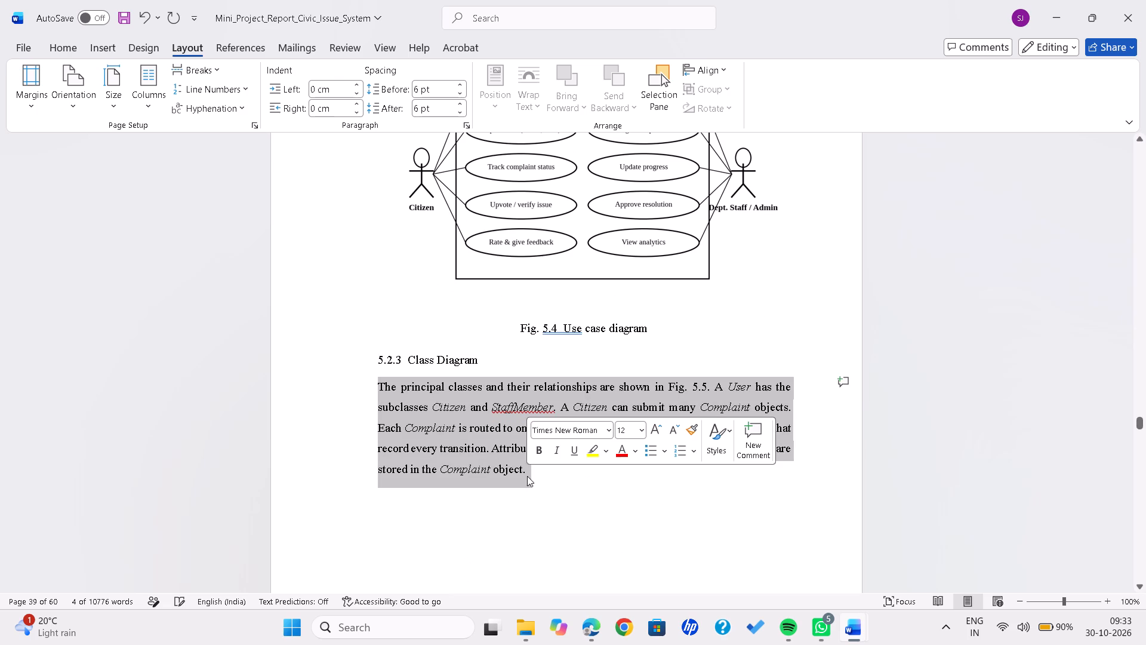
click(561, 451)
click(561, 451)
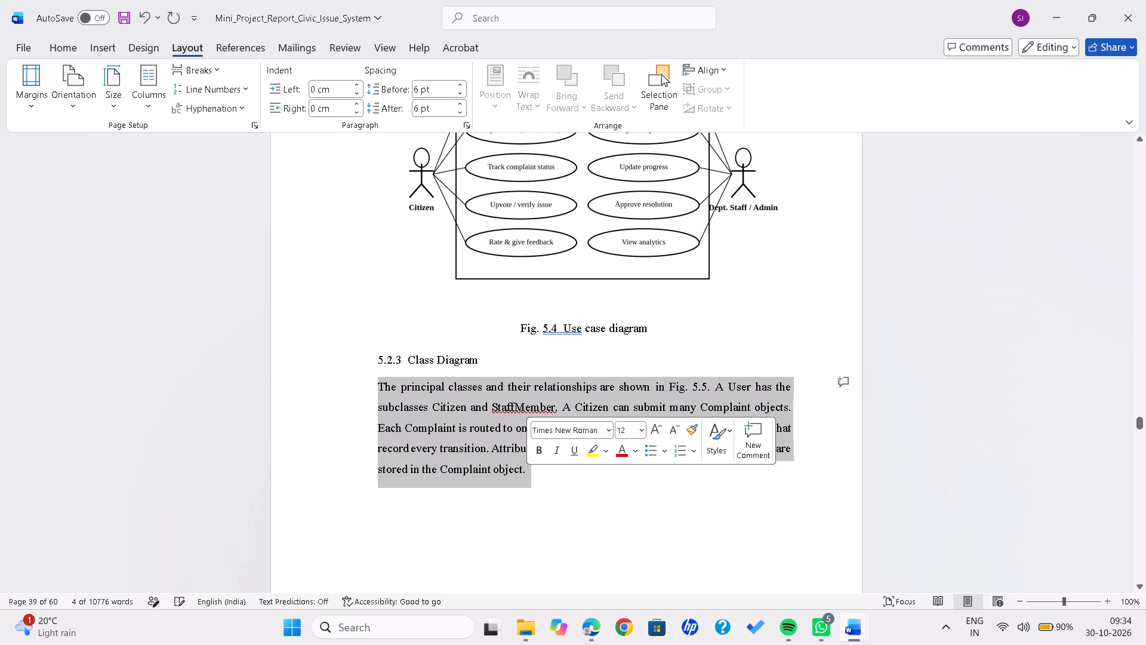
click(572, 532)
Remove the italics from the subheading 5.2.4 Sequence Diagram below Fig. 5.5.
scroll(572, 532, down, 3)
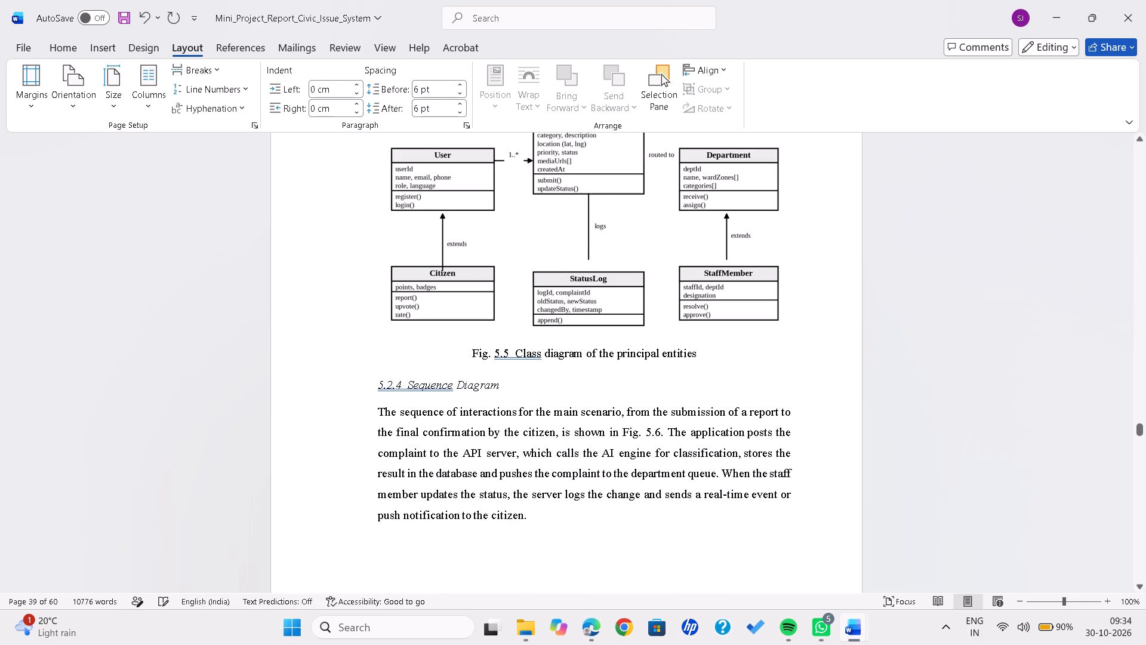
drag(505, 383, 382, 378)
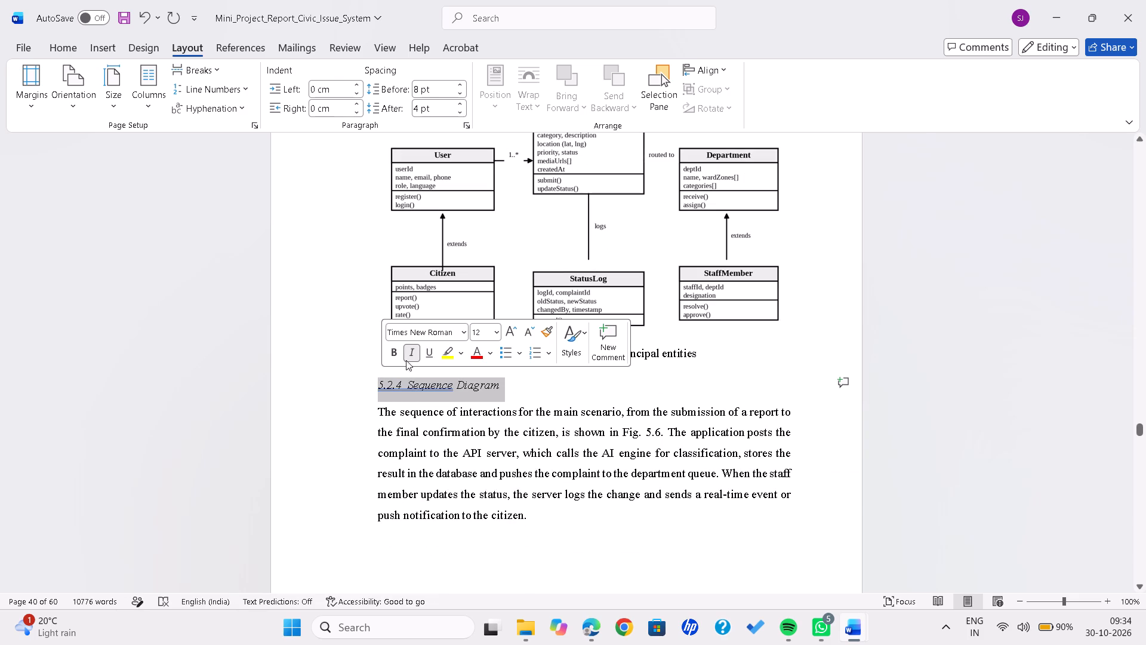
click(408, 359)
Remove the italics from the subheading 5.2.5 State Chart Diagram below Fig. 5.6.
scroll(457, 450, down, 3)
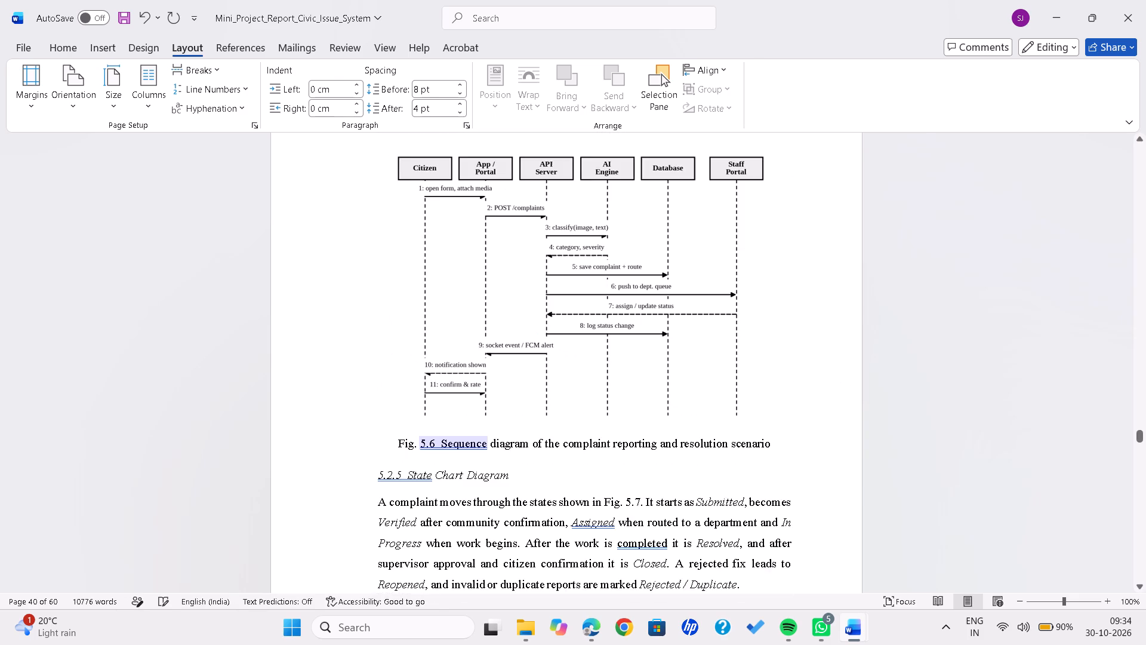
scroll(457, 450, down, 2)
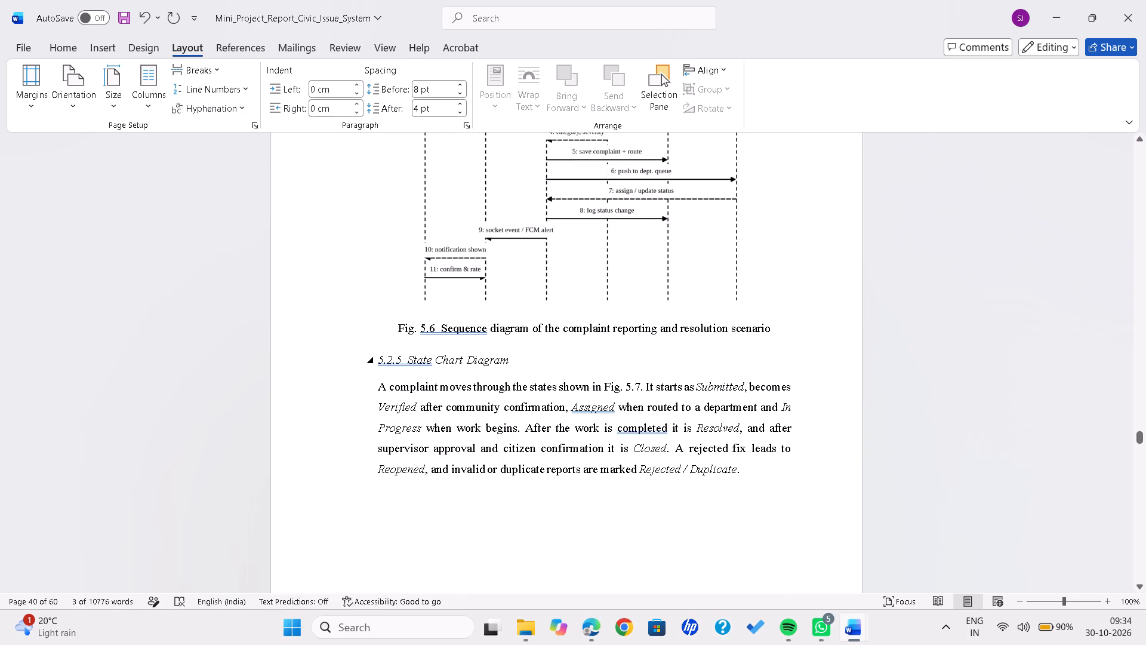
drag(509, 364, 372, 357)
click(396, 335)
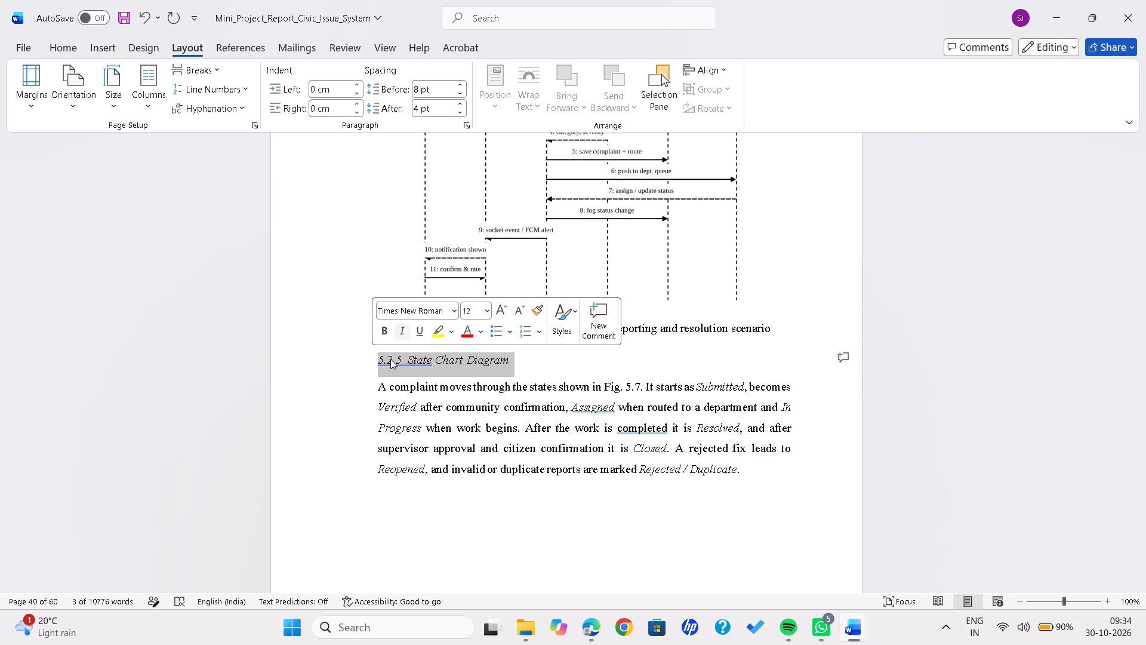
Remove the italics from the state names in the paragraph under 5.2.5 State Chart Diagram.
drag(376, 386, 741, 471)
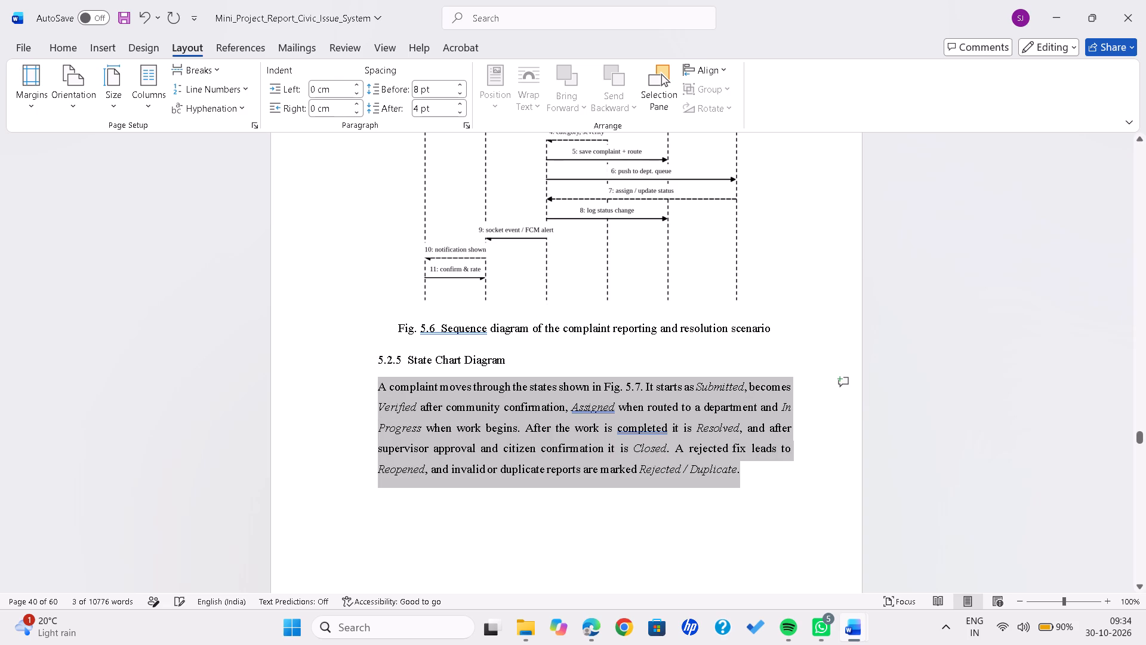
drag(741, 471, 739, 472)
click(769, 449)
click(769, 449)
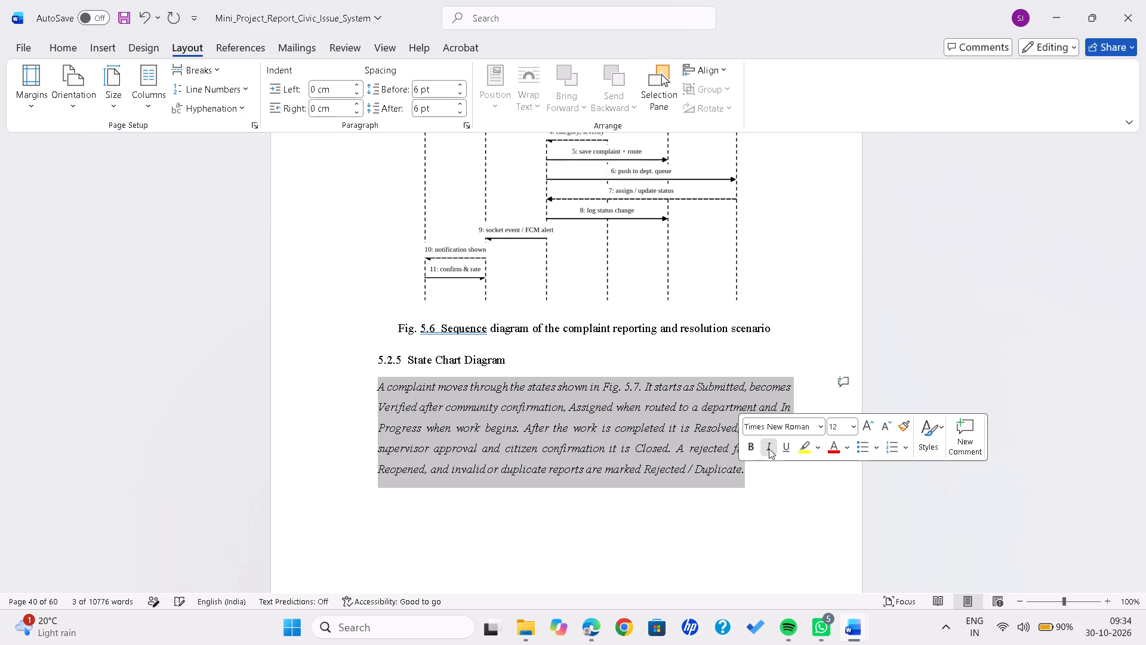
Remove the italics from the subheading 5.2.6 Deployment Diagram below Fig. 5.7.
scroll(697, 509, down, 4)
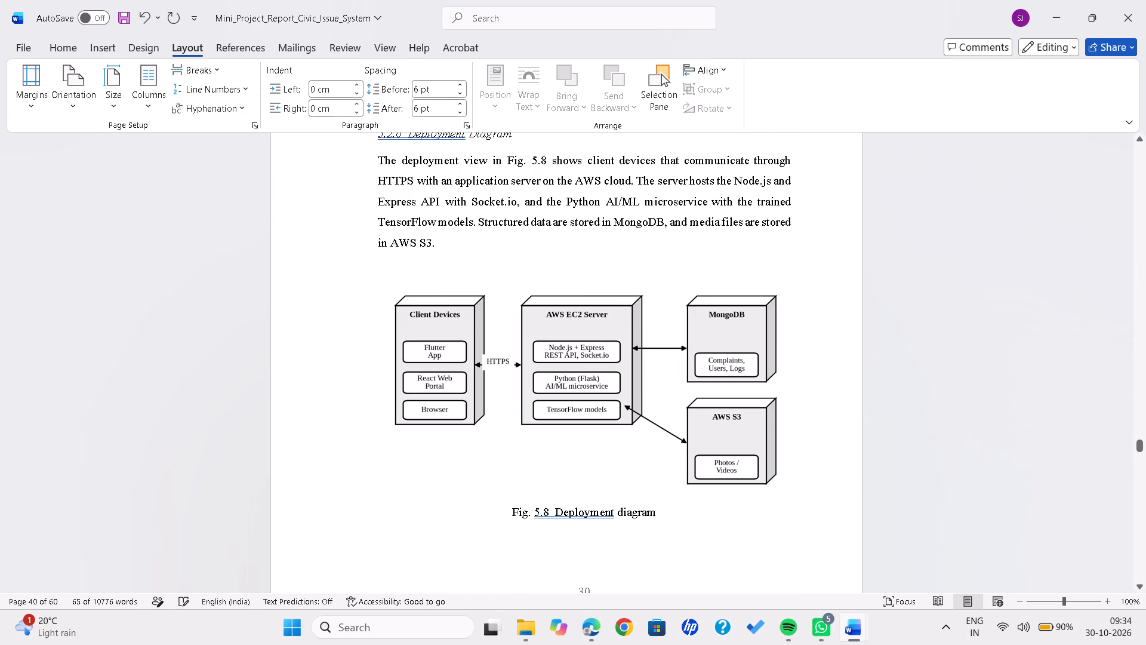
scroll(562, 336, up, 1)
drag(515, 251, 383, 240)
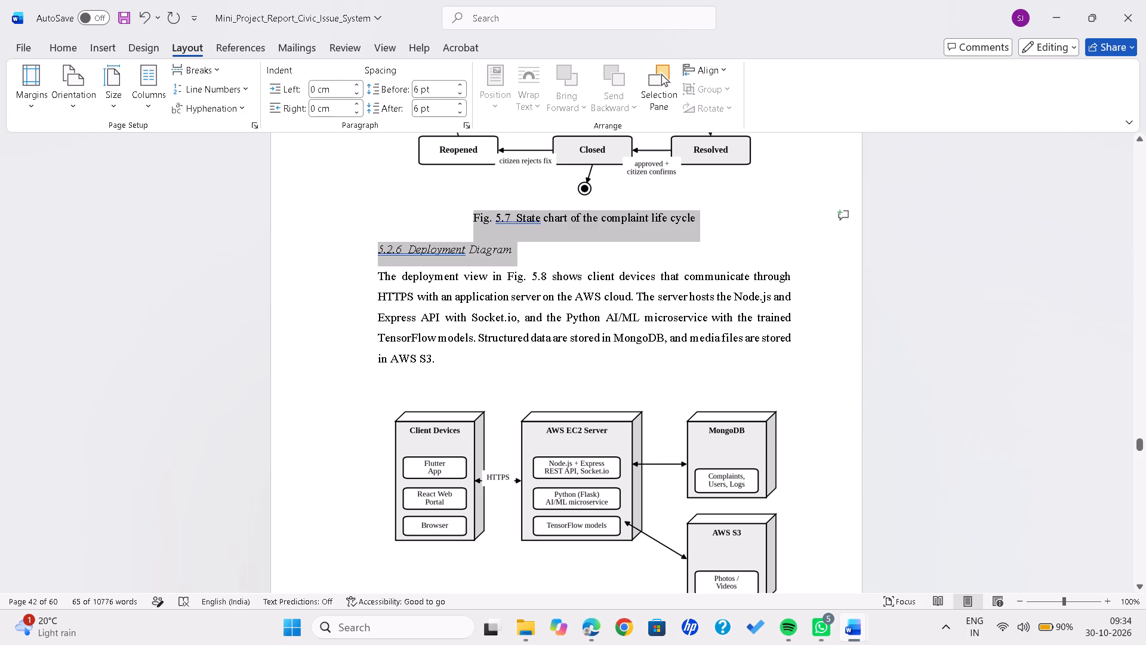
drag(383, 240, 383, 239)
click(506, 266)
drag(524, 247, 429, 262)
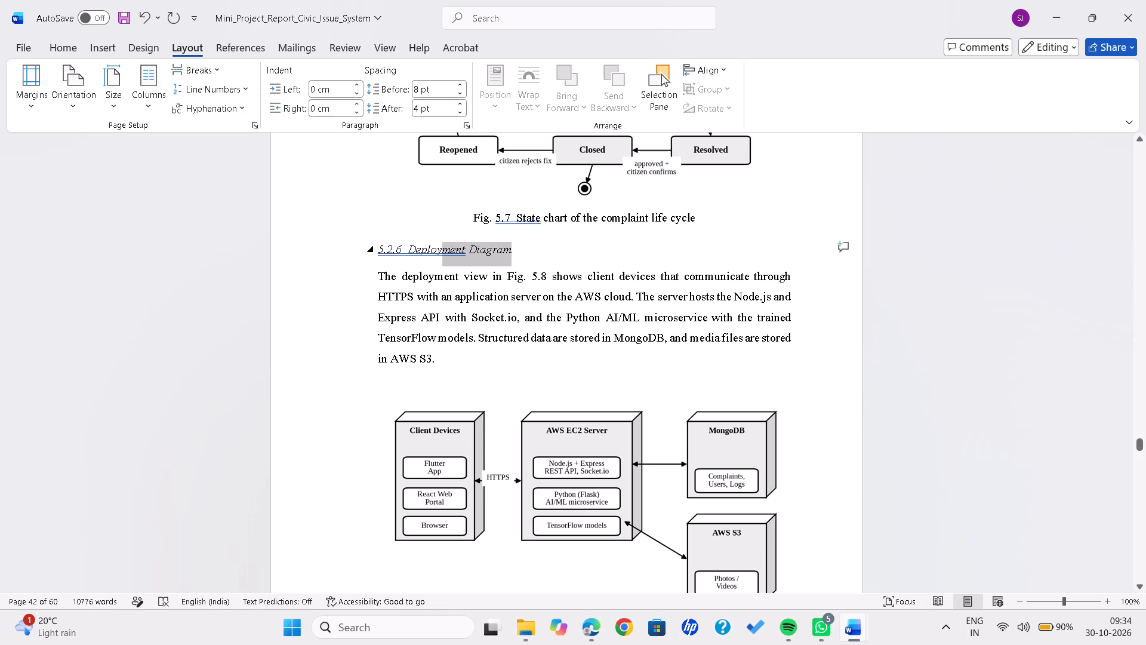
drag(429, 262, 378, 256)
click(411, 226)
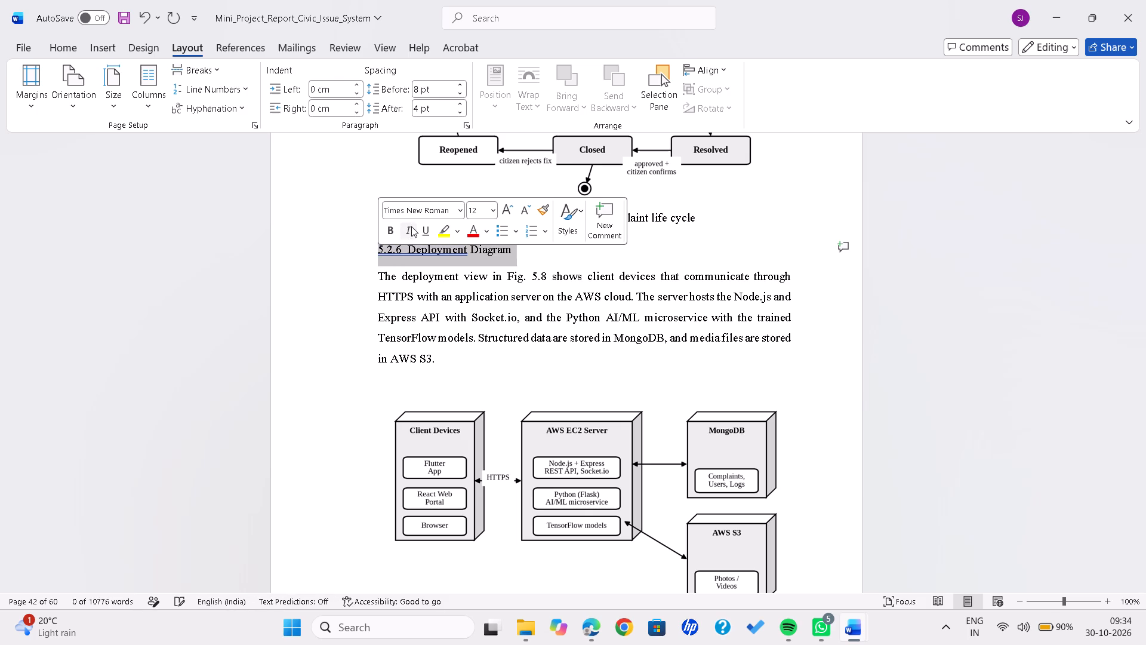
click(492, 338)
Remove the italics from the subheading 6.2.2 Staff Portal below Fig. 6.1.
scroll(492, 338, down, 1)
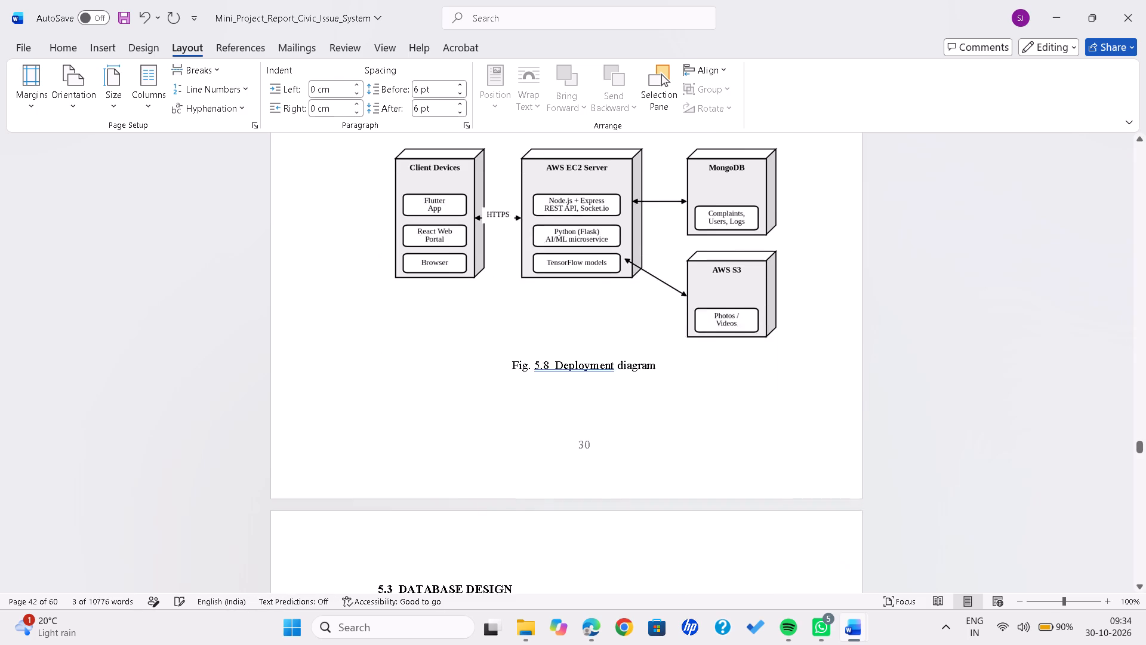
scroll(492, 338, down, 4)
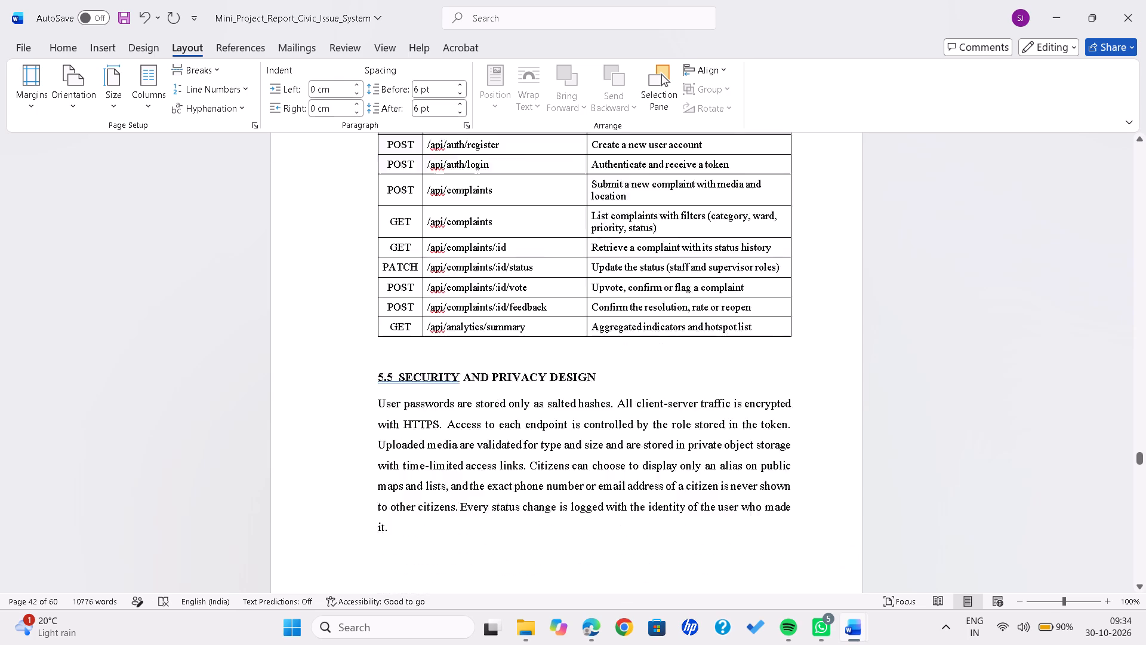
scroll(492, 338, down, 3)
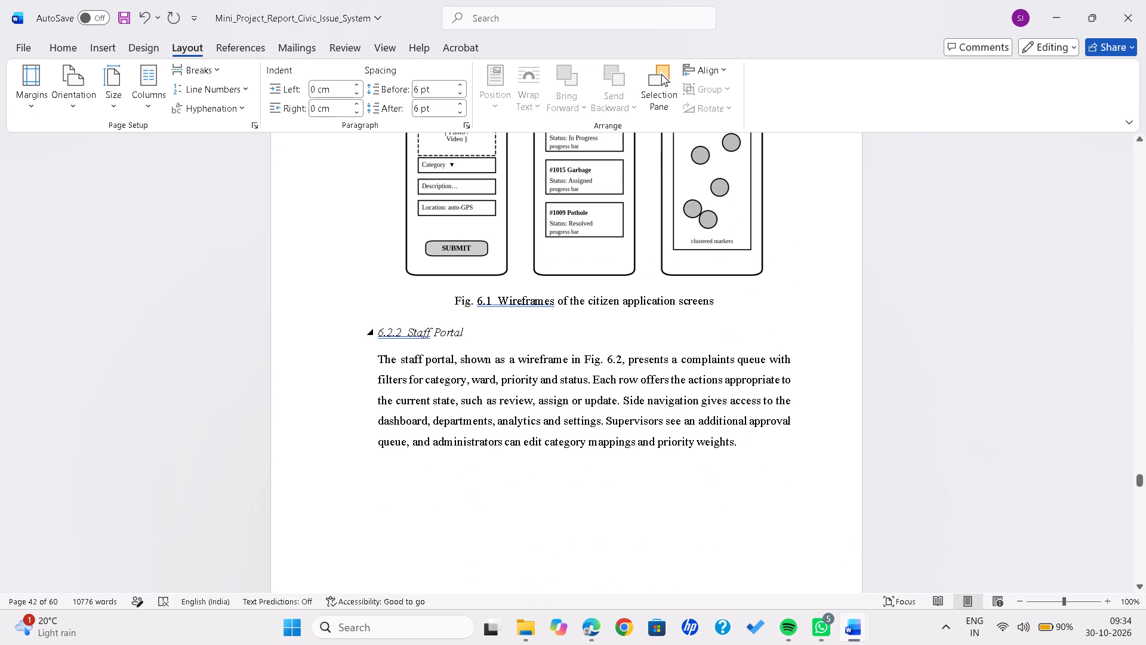
drag(492, 338, 470, 331)
drag(470, 331, 372, 327)
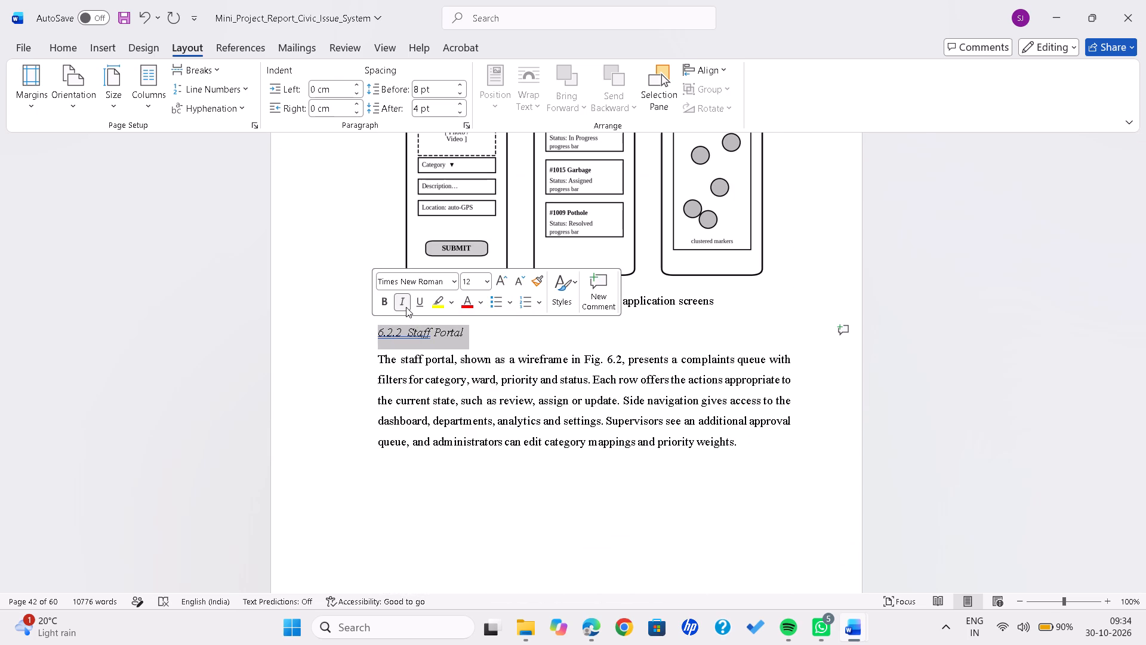
click(406, 307)
Remove the italics from the subheading 6.3.1 Source of Data under 6.3 Dataset Description.
scroll(467, 459, down, 4)
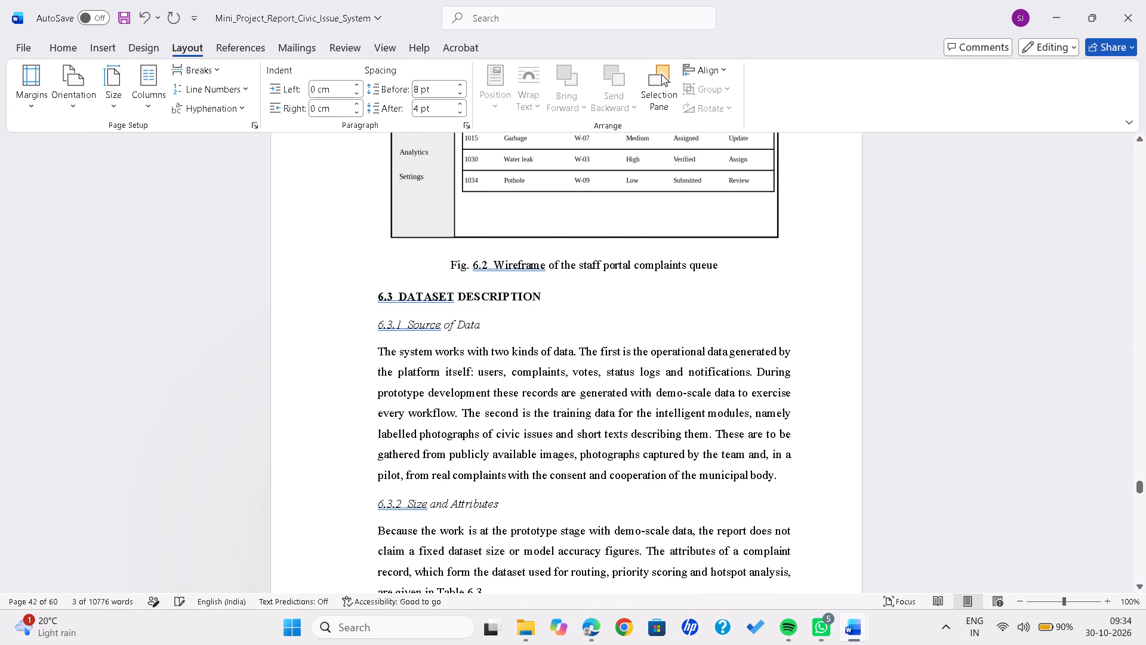
drag(482, 303, 375, 296)
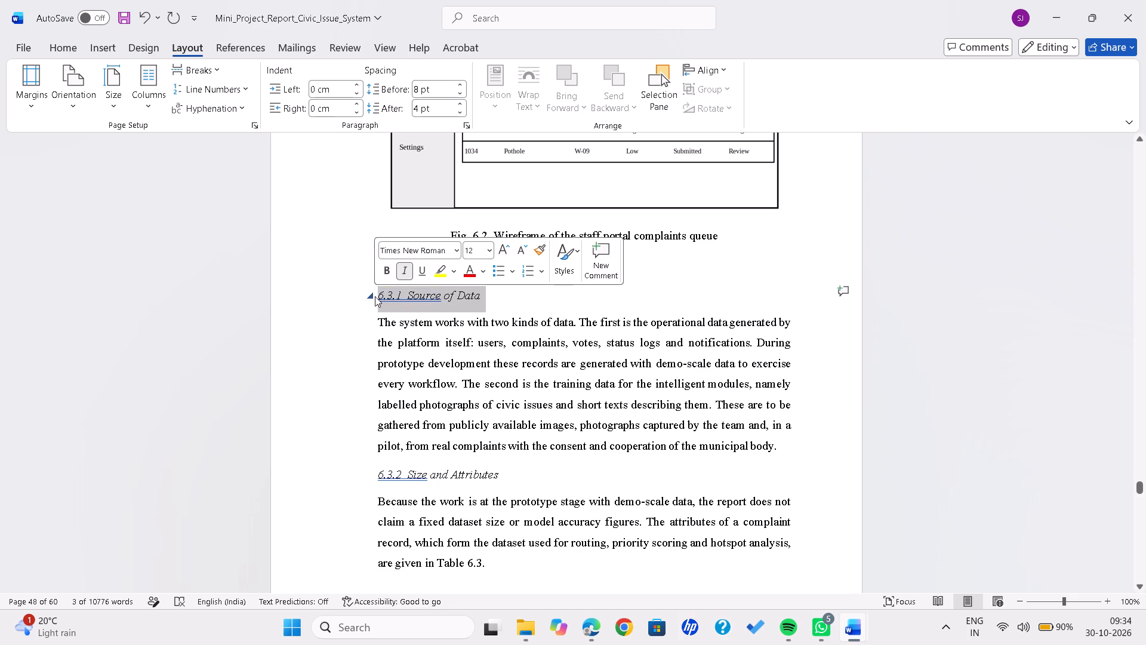
click(398, 274)
Remove the italics from the subheading 6.3.2 Size and Attributes in the Dataset Description section.
drag(498, 469, 504, 472)
click(504, 472)
drag(504, 472, 374, 454)
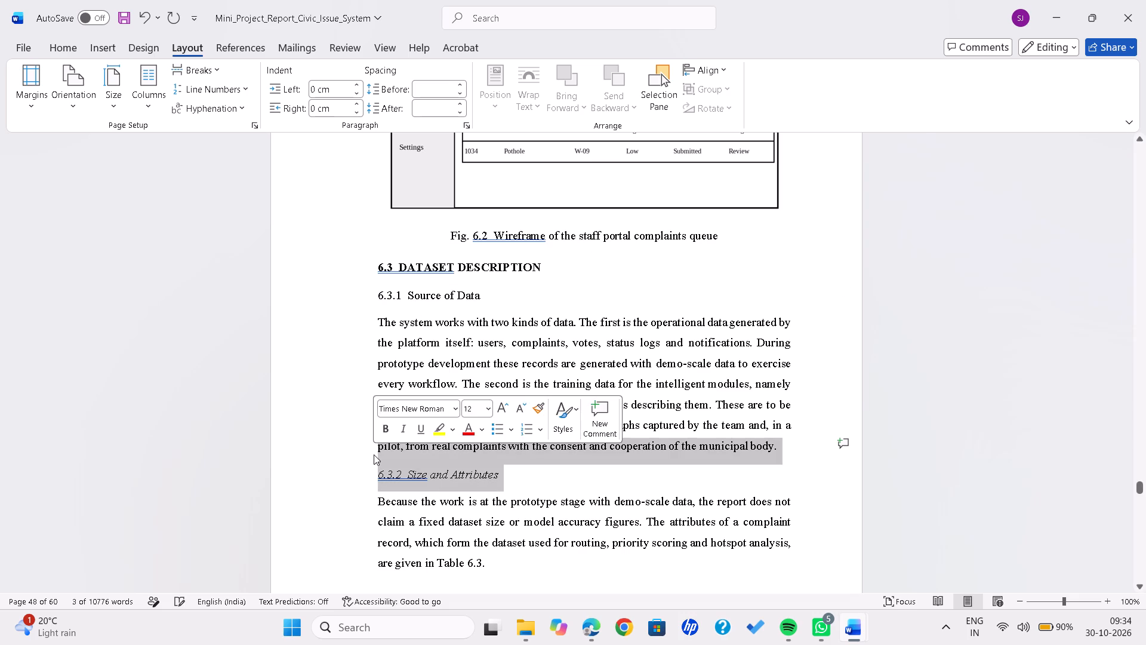
click(417, 474)
drag(517, 478, 459, 478)
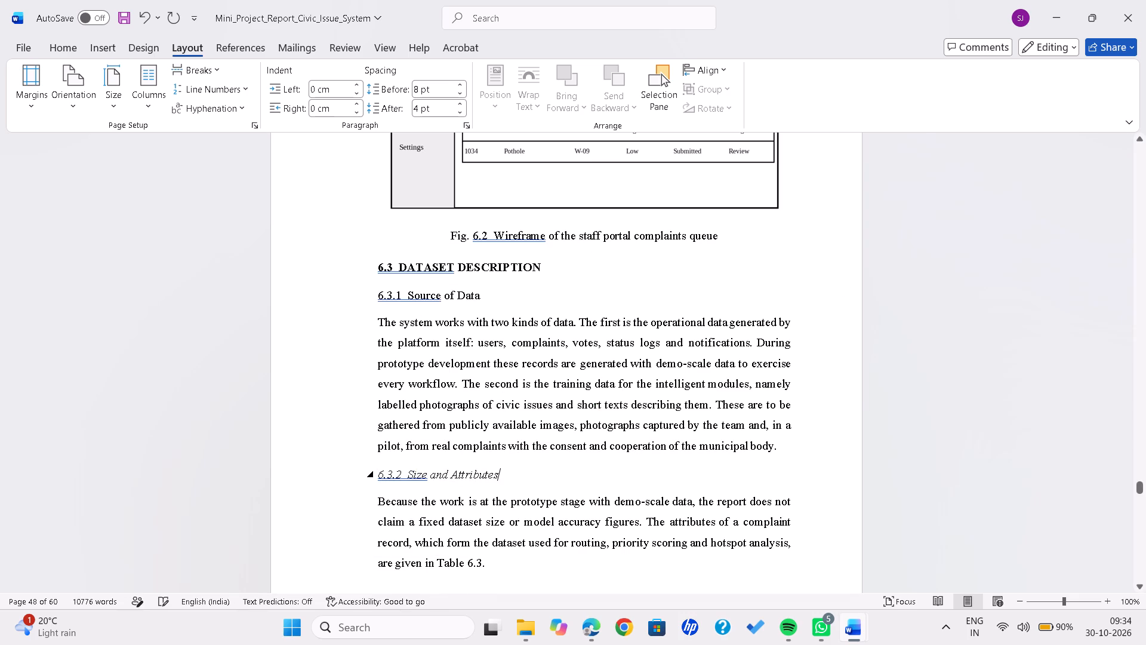
drag(459, 478, 374, 471)
drag(389, 450, 406, 444)
click(406, 444)
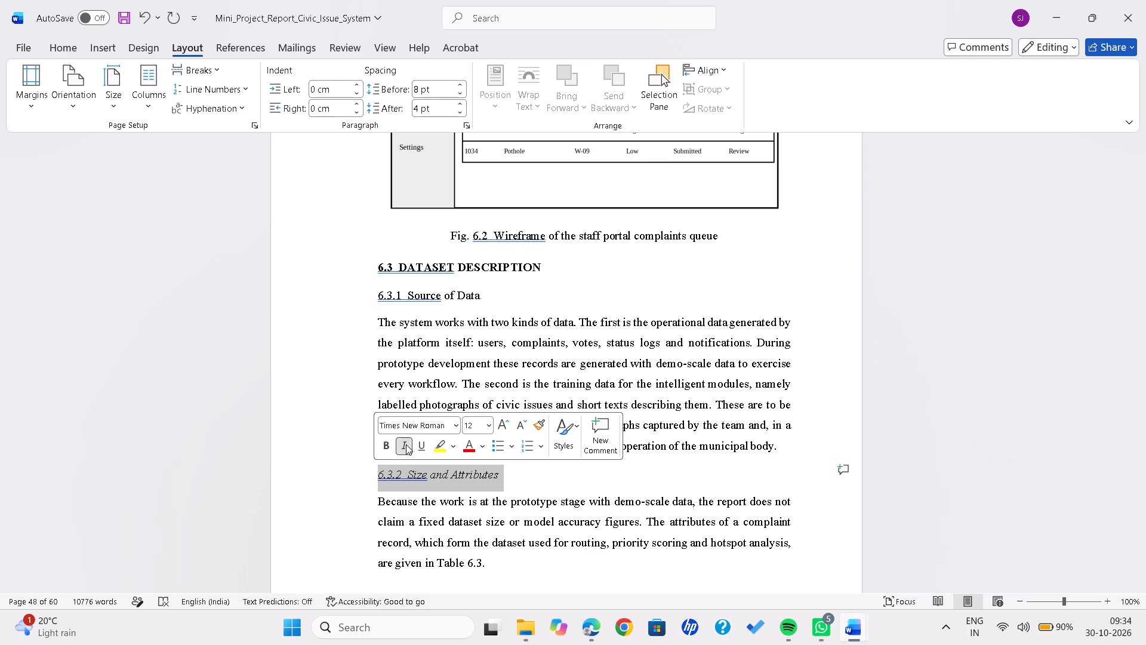
Remove the italics from the whole subheading 7.1.1 Classification Measures under 7.1 Performance Measures.
scroll(466, 526, down, 4)
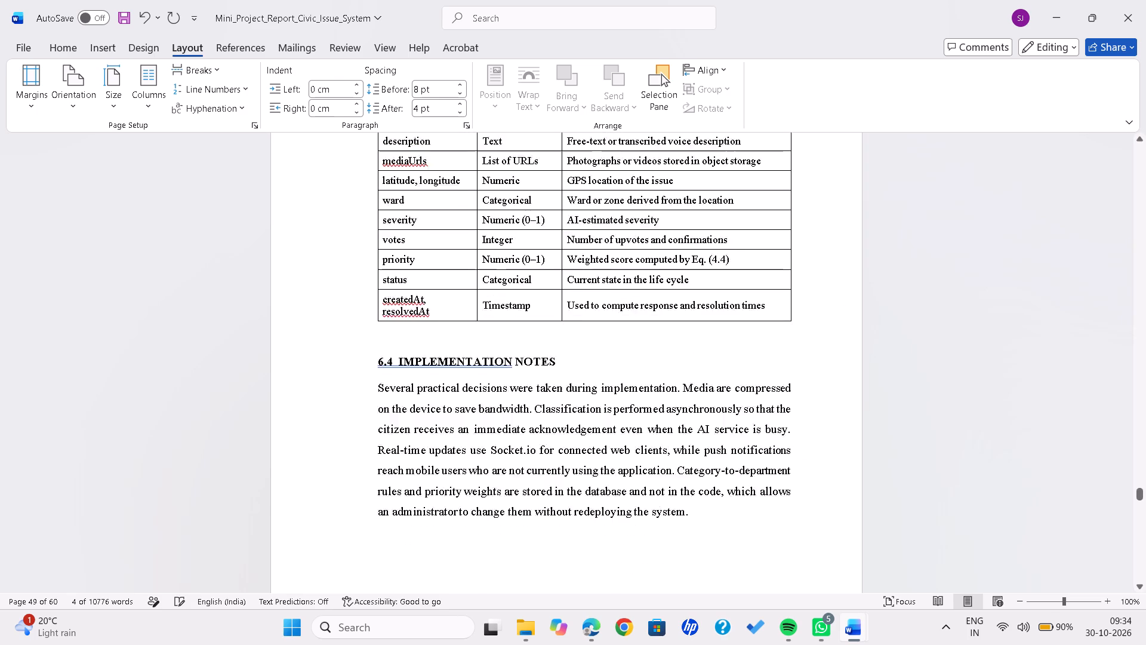
scroll(492, 495, down, 3)
scroll(492, 495, up, 1)
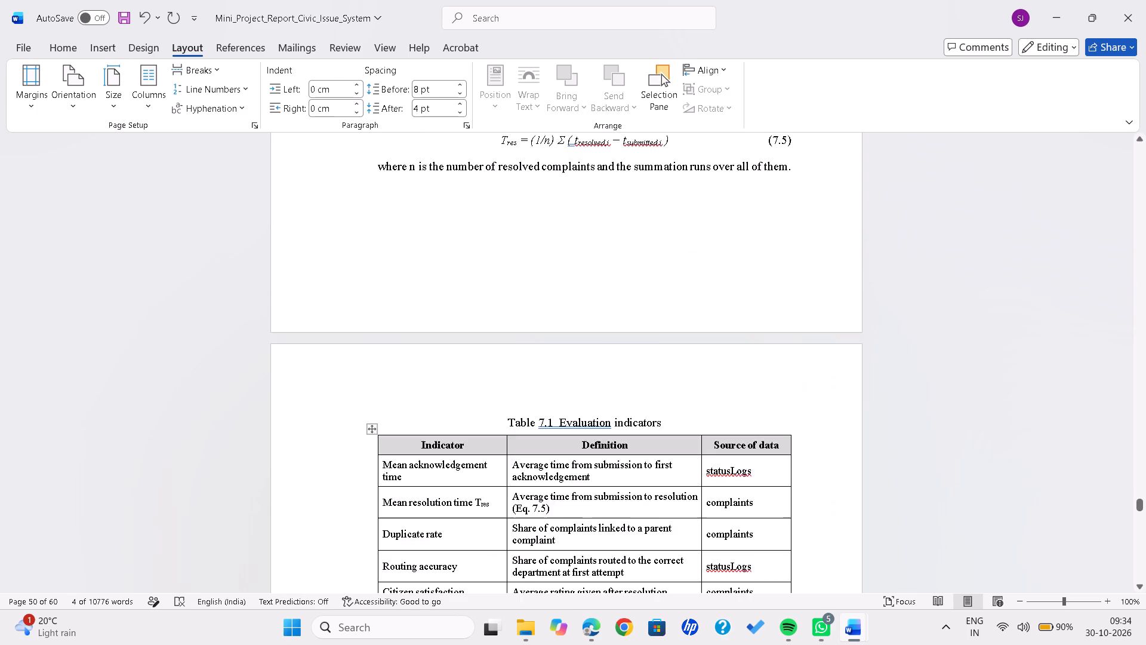
scroll(492, 495, up, 1)
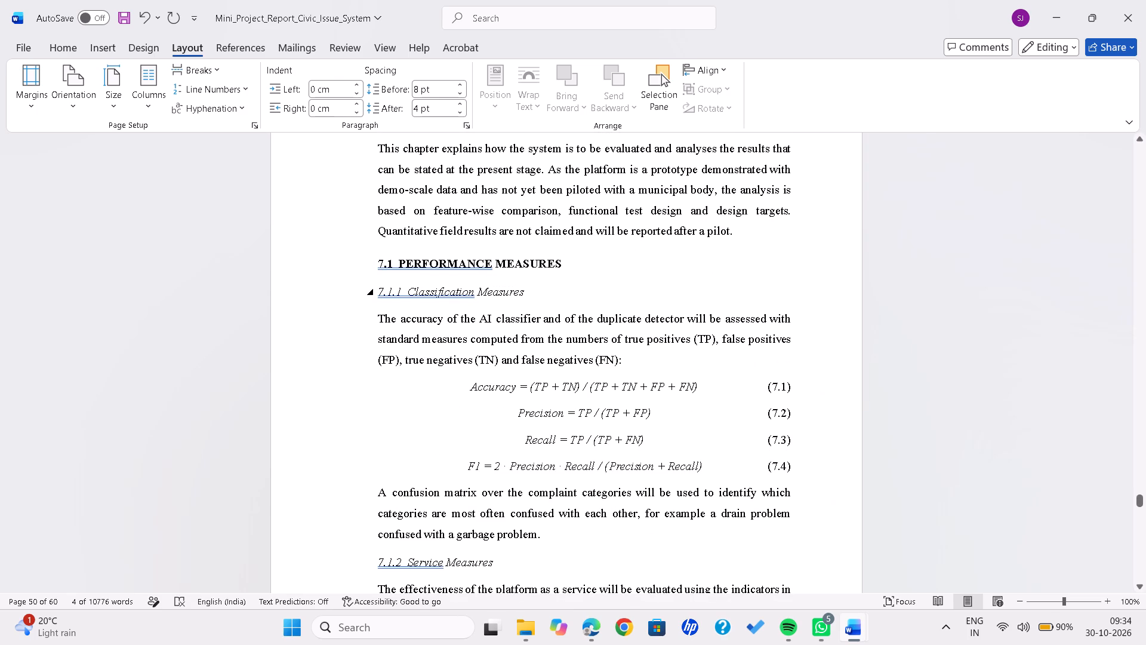
drag(528, 289, 383, 294)
click(412, 266)
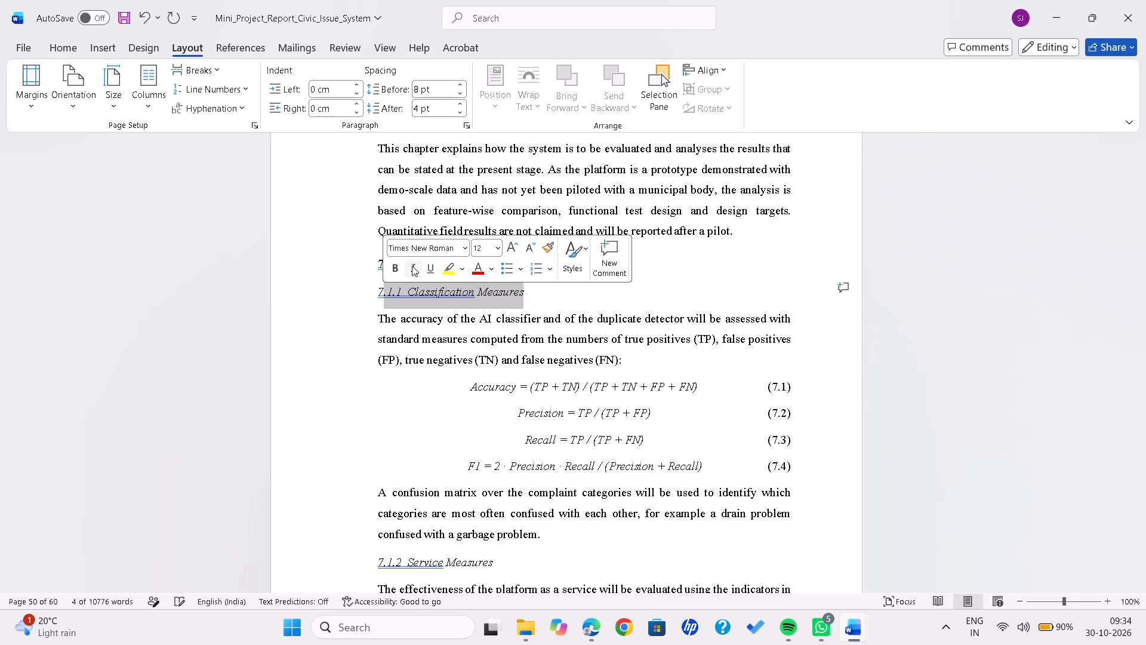
click(360, 289)
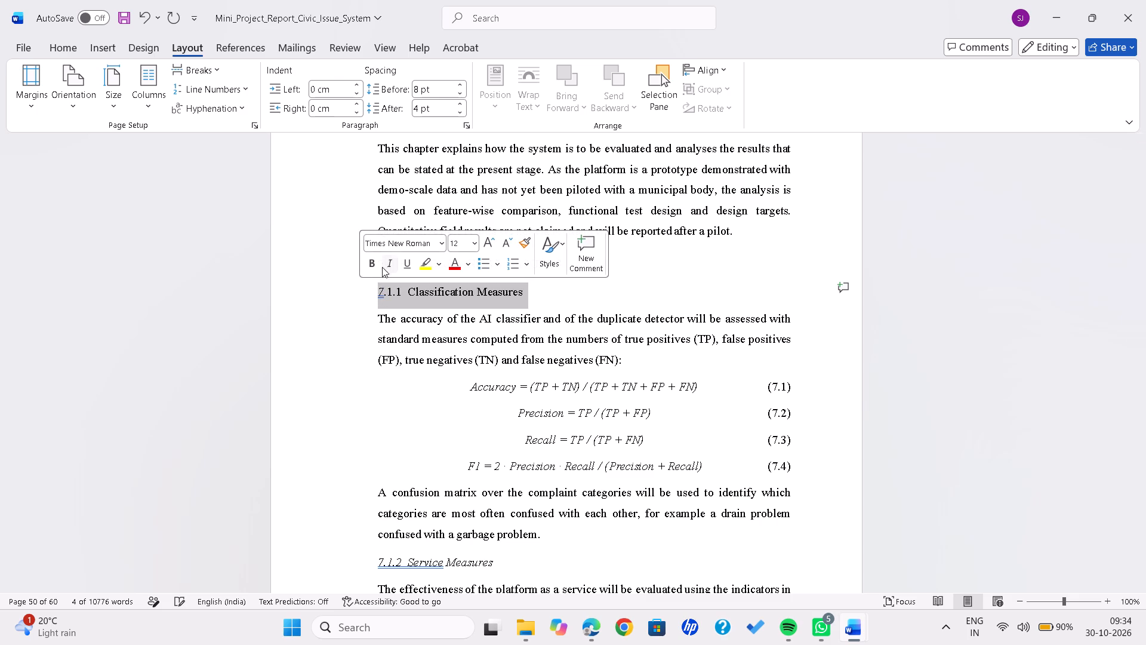
click(389, 260)
click(389, 260)
click(389, 260)
Remove the italics from the subheading 7.1.2 Service Measures above equation 7.5.
scroll(504, 426, down, 1)
scroll(467, 341, down, 1)
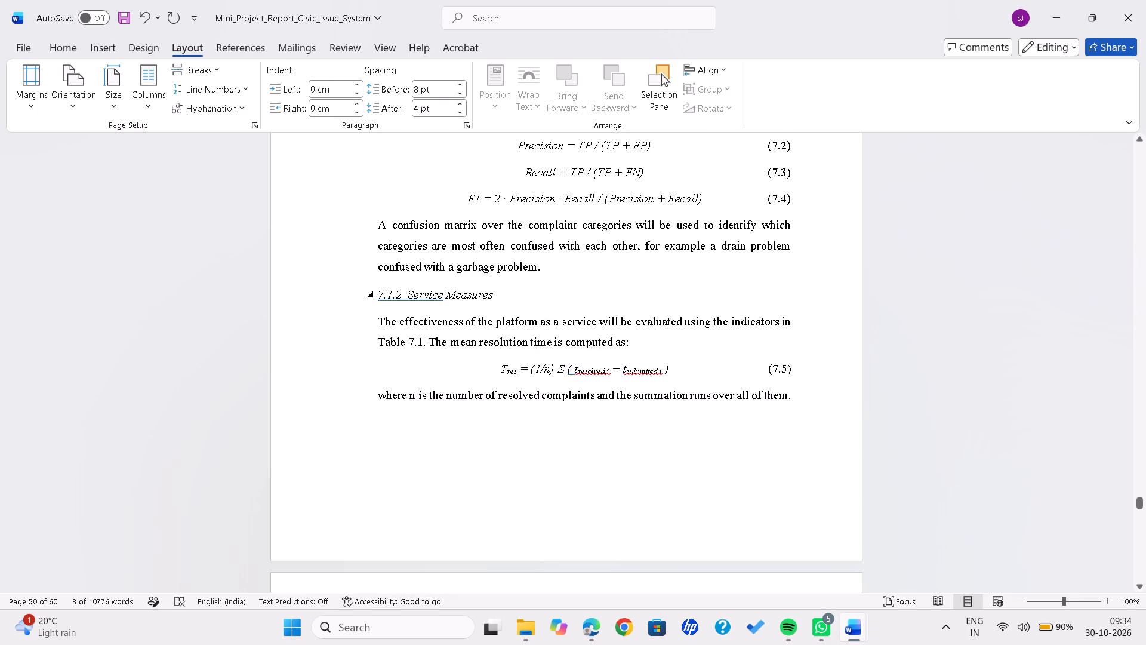
drag(501, 300, 371, 300)
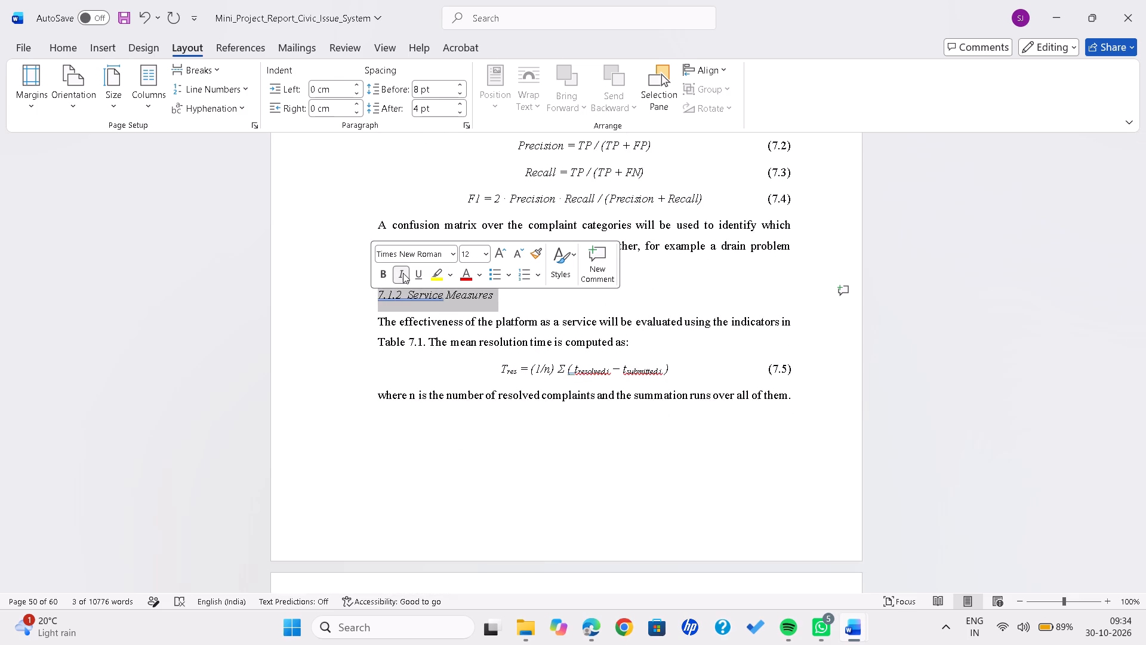
click(403, 273)
Remove the italics from the subheading 7.2.1 Feature-wise Comparative Analysis under 7.2 Result Analysis.
scroll(458, 407, down, 2)
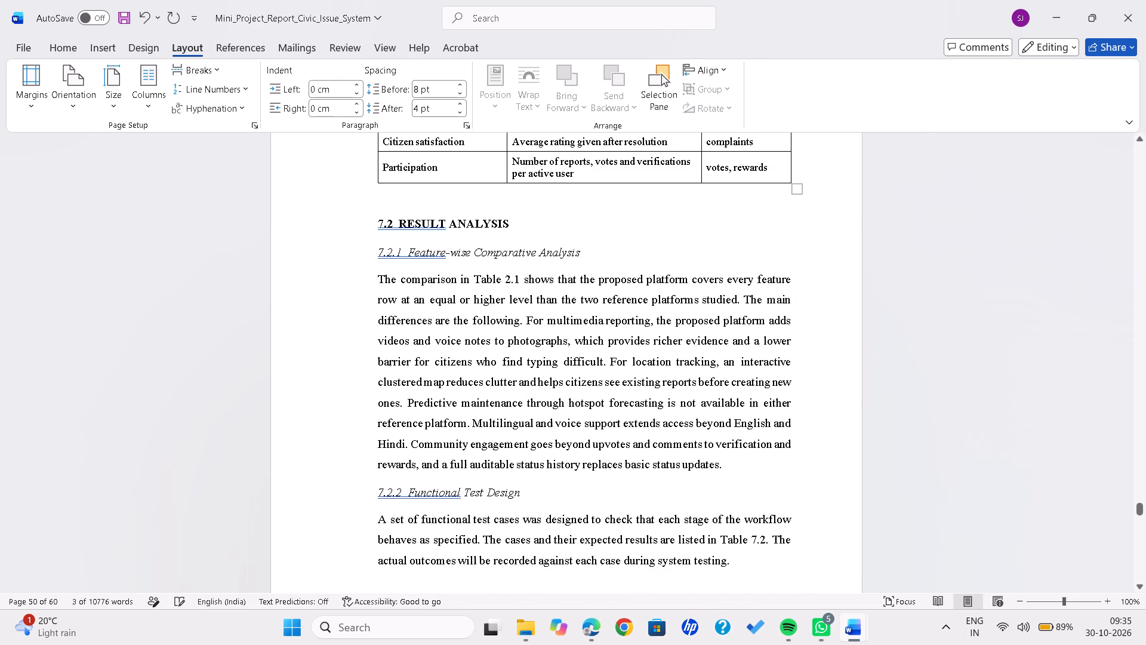
drag(587, 241, 378, 245)
click(405, 217)
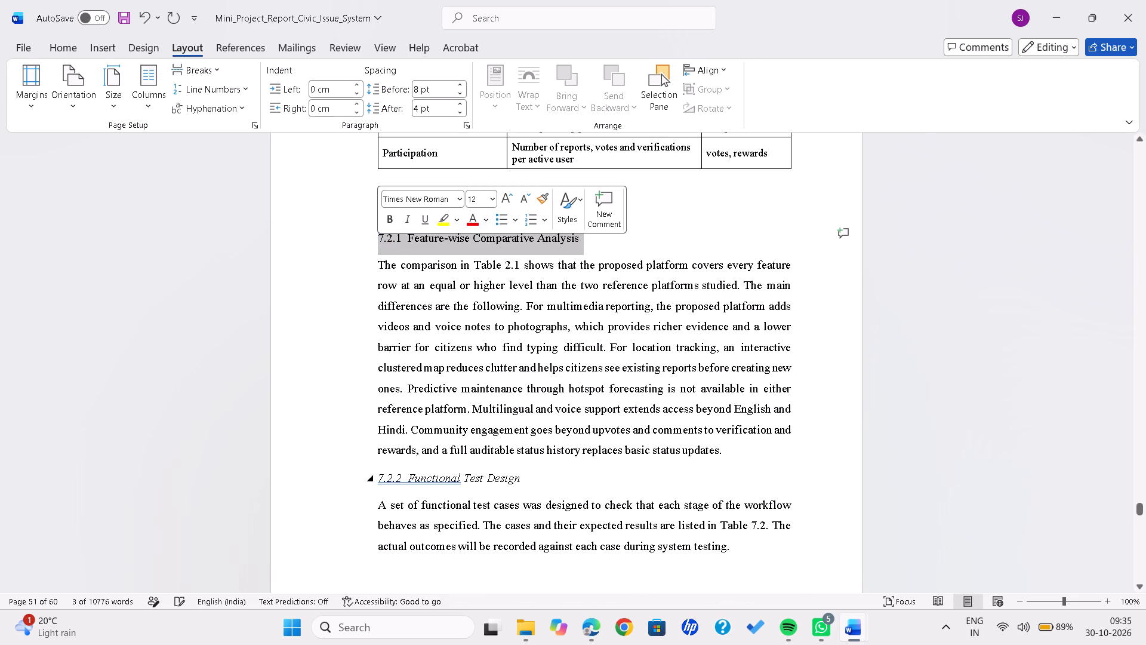
Remove the italics from the subheading 7.2.2 Functional Test Design in the Result Analysis section.
drag(525, 480, 372, 473)
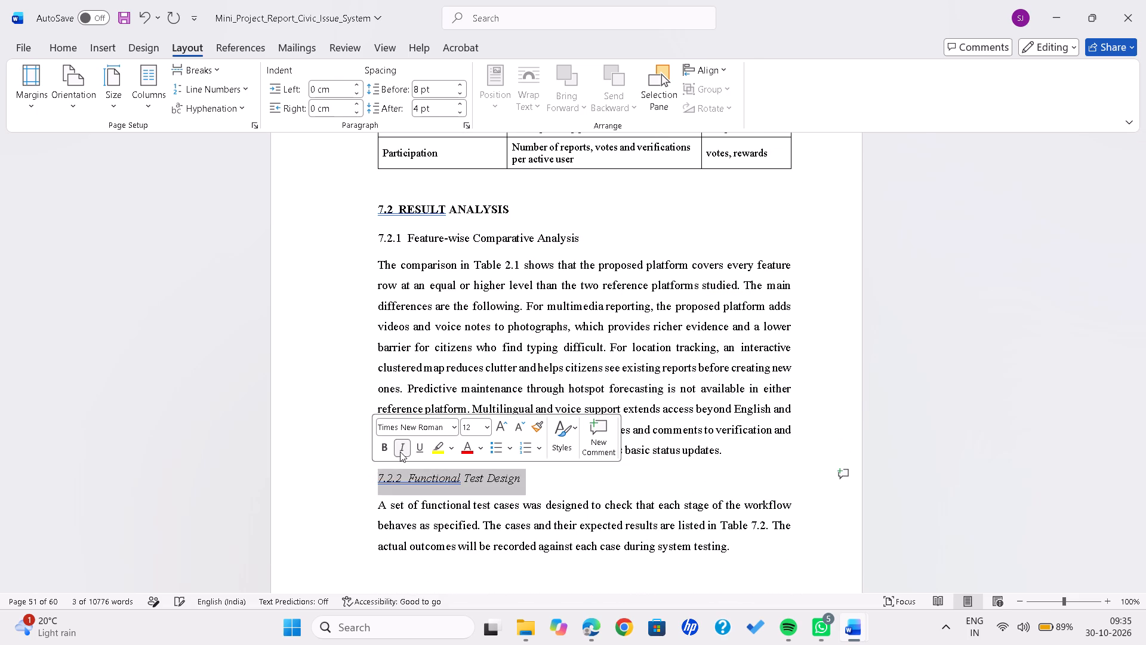
click(400, 449)
Remove the italics from the subheading 7.2.3 Target Impact Indicators above Table 7.3.
scroll(474, 518, down, 4)
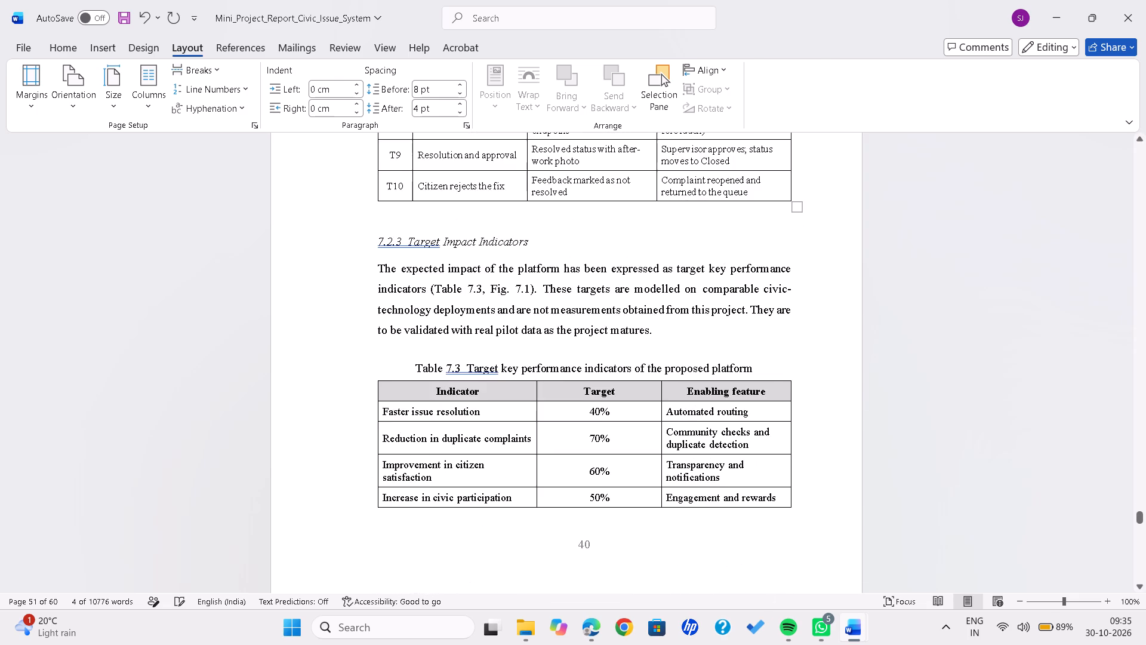
scroll(474, 518, down, 1)
scroll(474, 518, up, 2)
scroll(481, 439, up, 1)
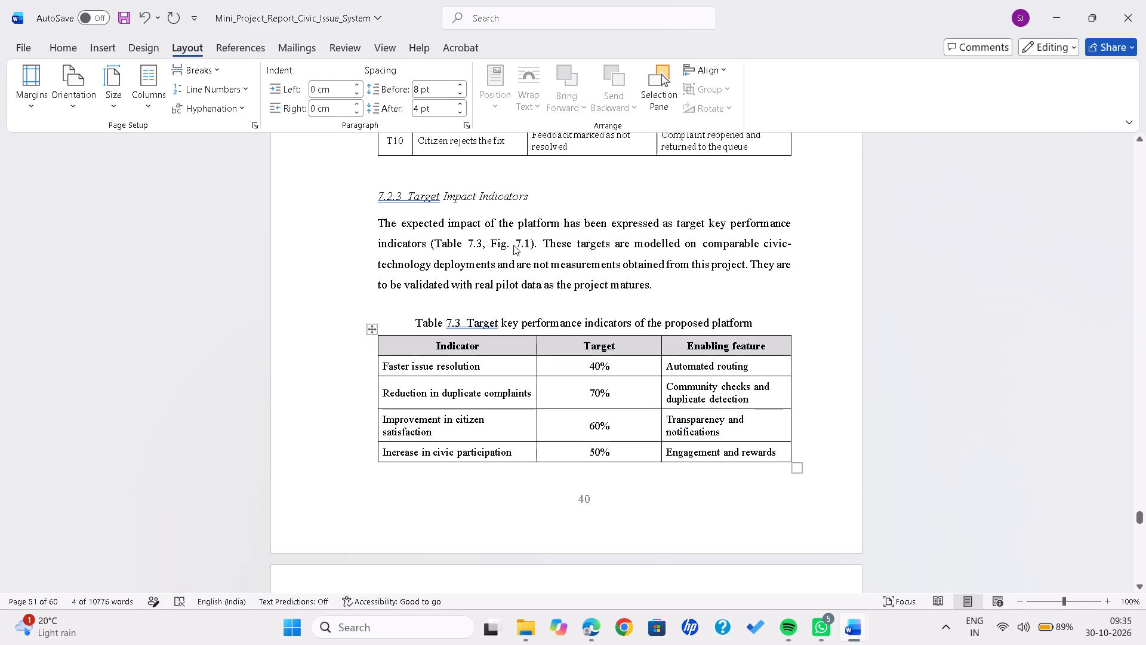
drag(530, 198, 380, 199)
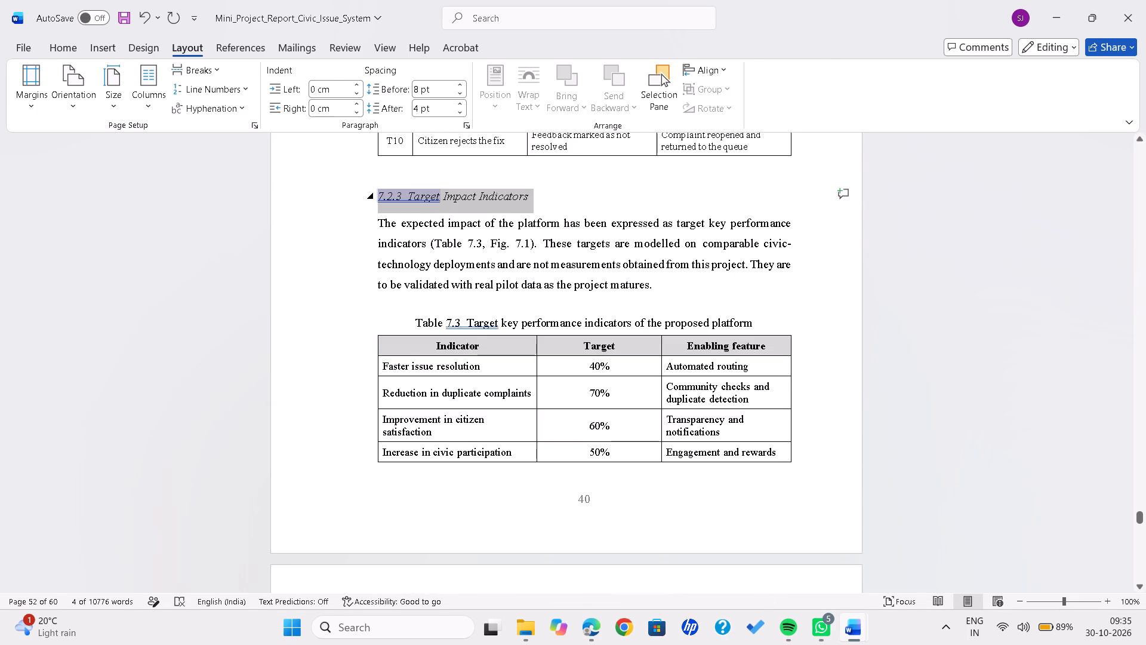
drag(380, 199, 378, 201)
click(403, 175)
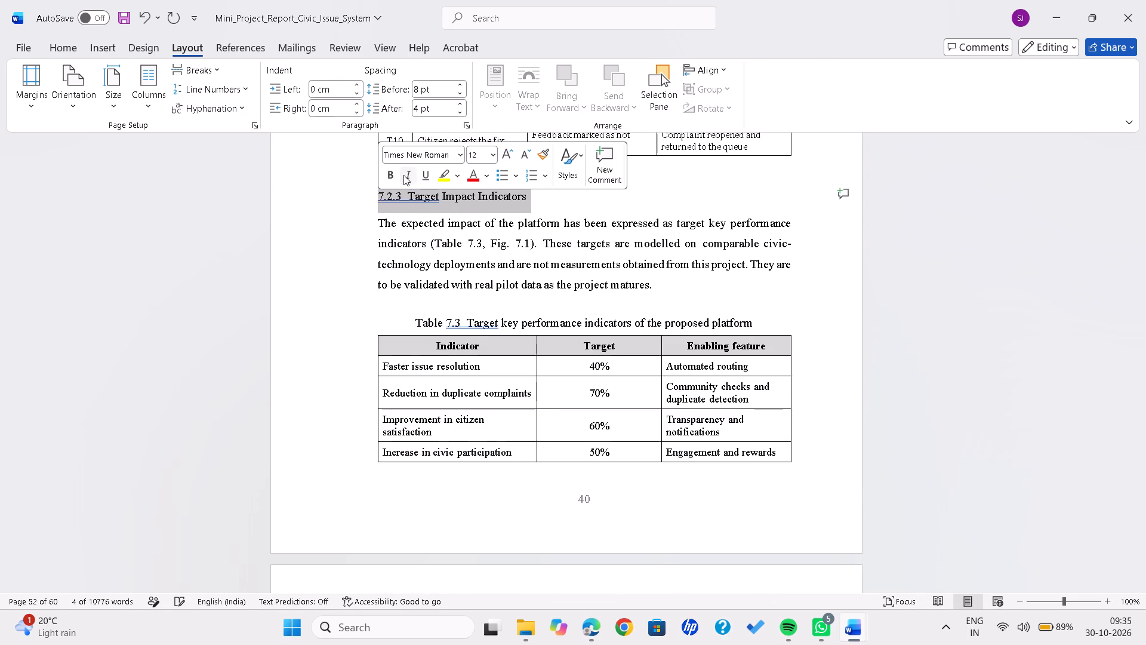
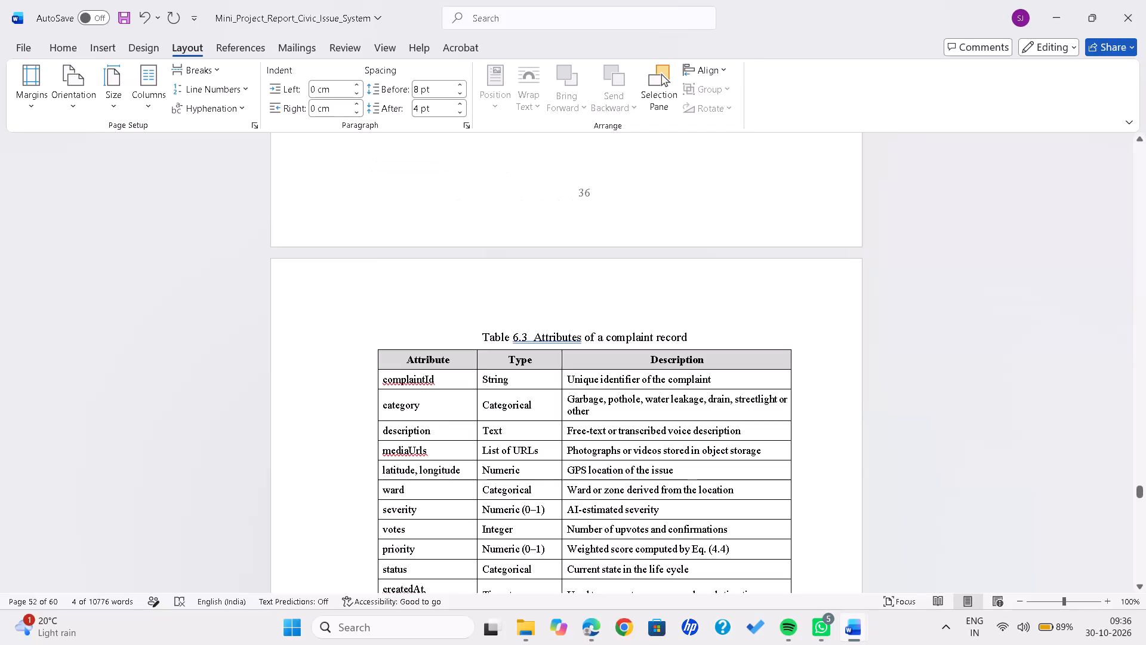
Review the formatting of the subheadings, equations and tables through Chapters 6, 7 and 8 of the report.
scroll(403, 175, up, 1)
scroll(403, 175, down, 8)
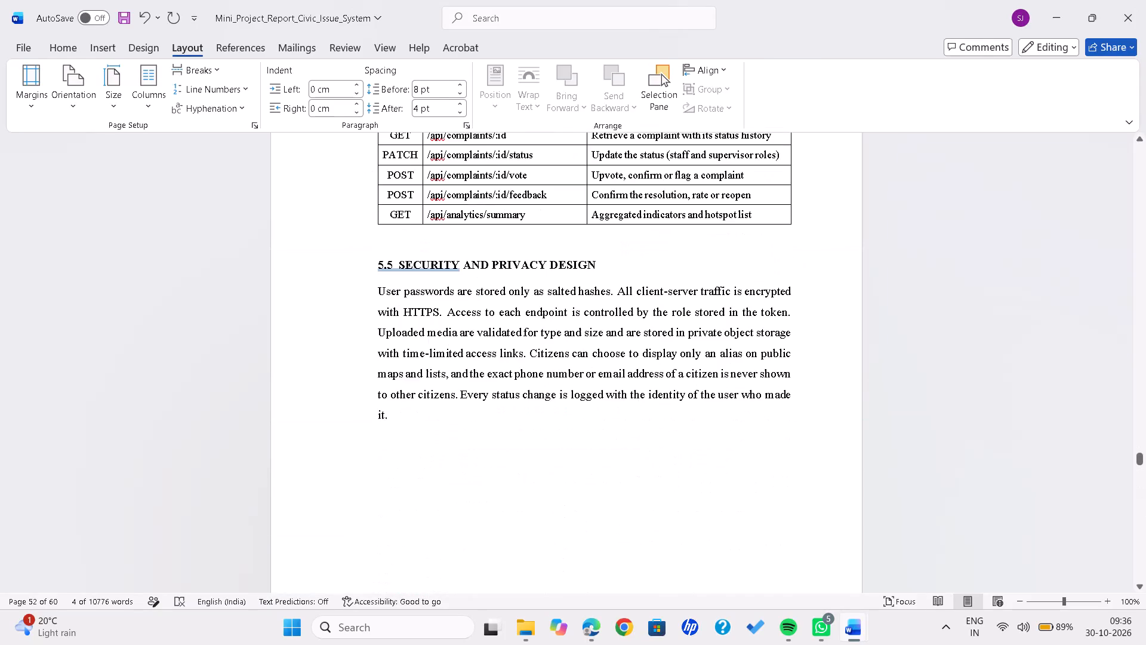
scroll(403, 175, down, 4)
scroll(414, 260, down, 1)
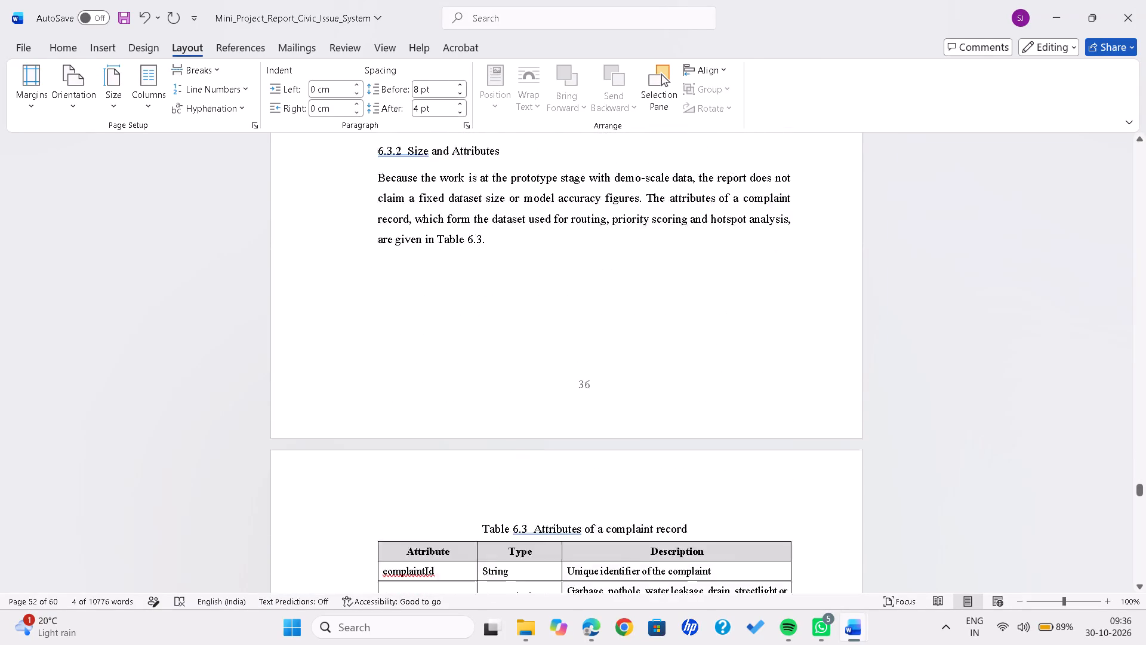
scroll(414, 260, down, 4)
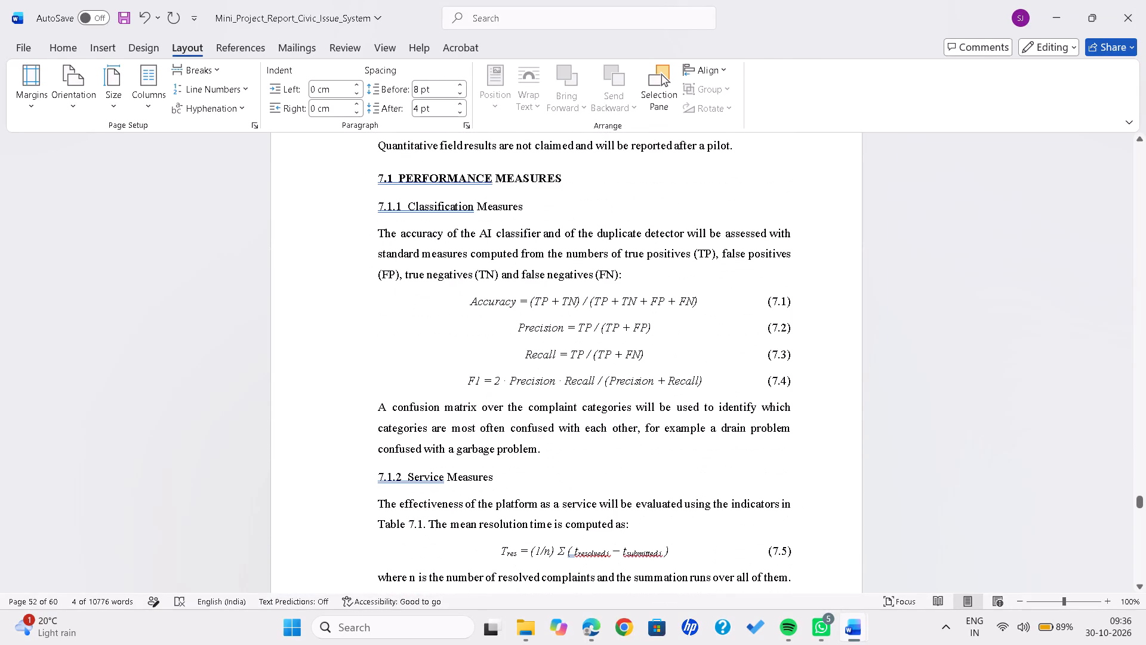
scroll(414, 260, down, 4)
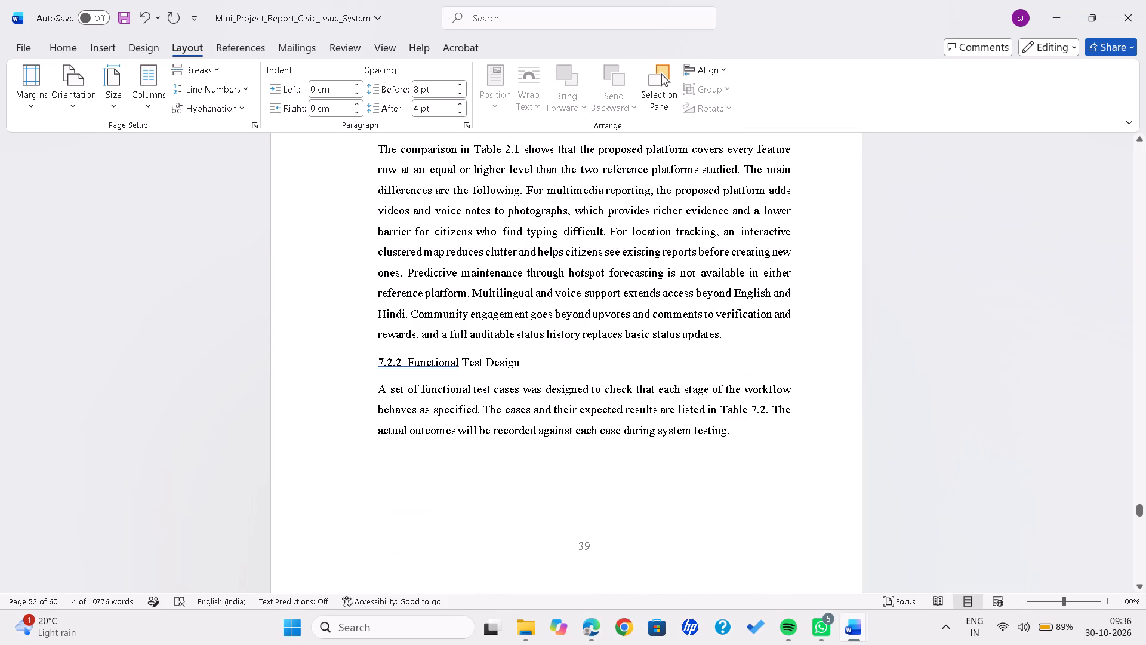
scroll(414, 260, down, 1)
scroll(426, 273, up, 3)
scroll(426, 273, down, 2)
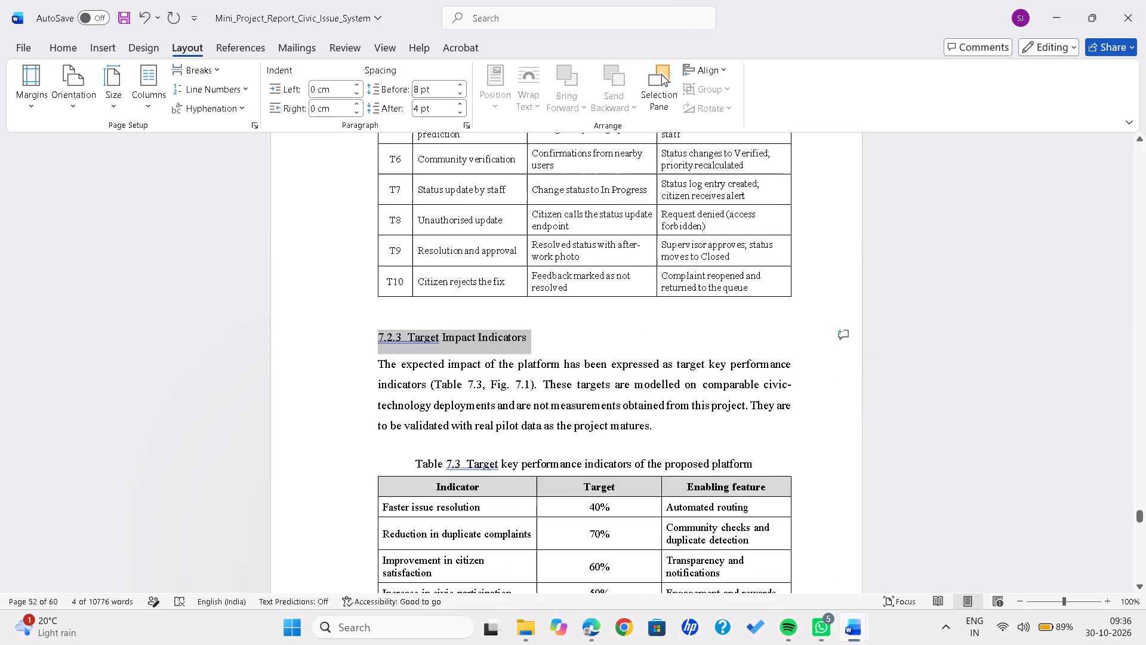
scroll(426, 273, down, 5)
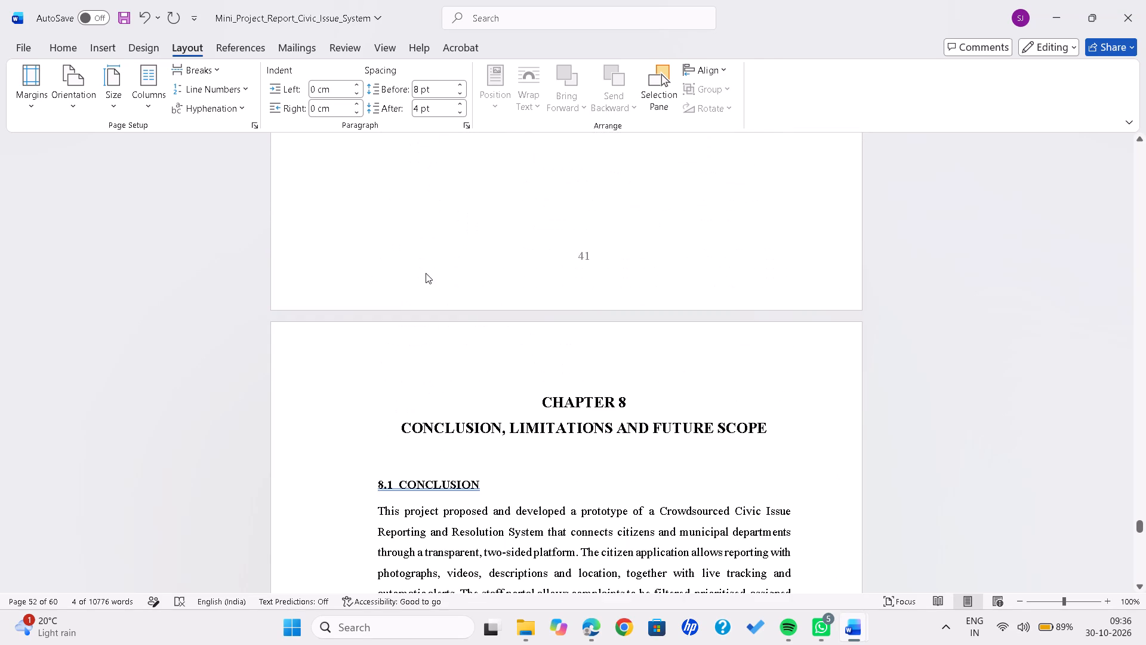
scroll(451, 377, down, 1)
Review the formatting of the References and of Appendices A, B and C at the end of the report.
scroll(451, 377, down, 3)
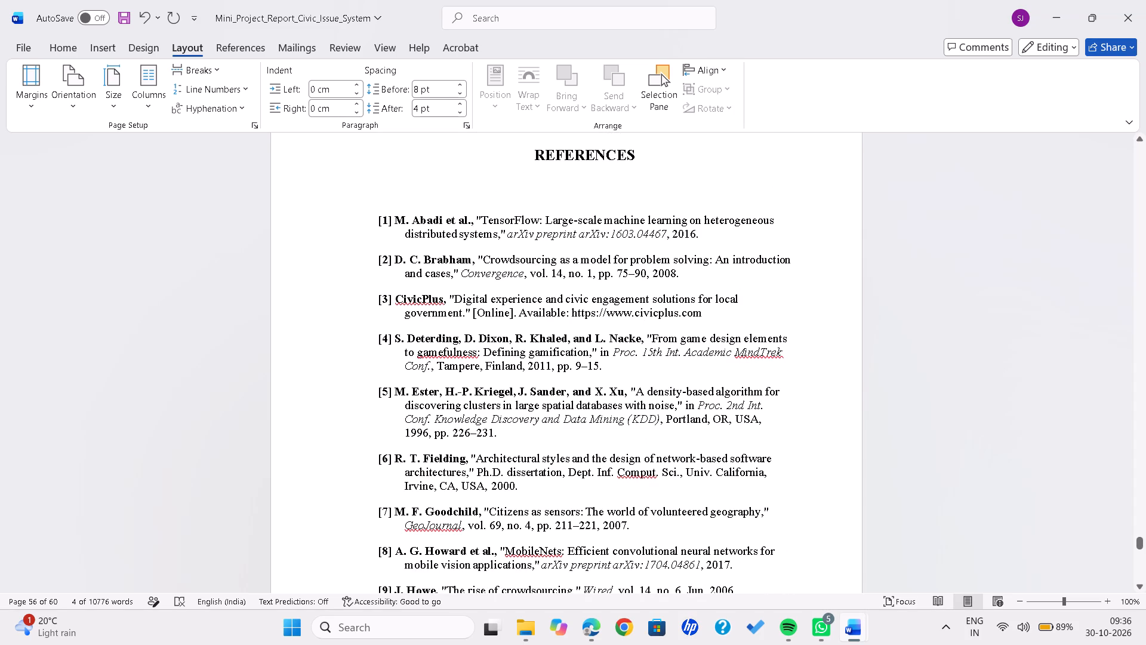
scroll(472, 462, down, 3)
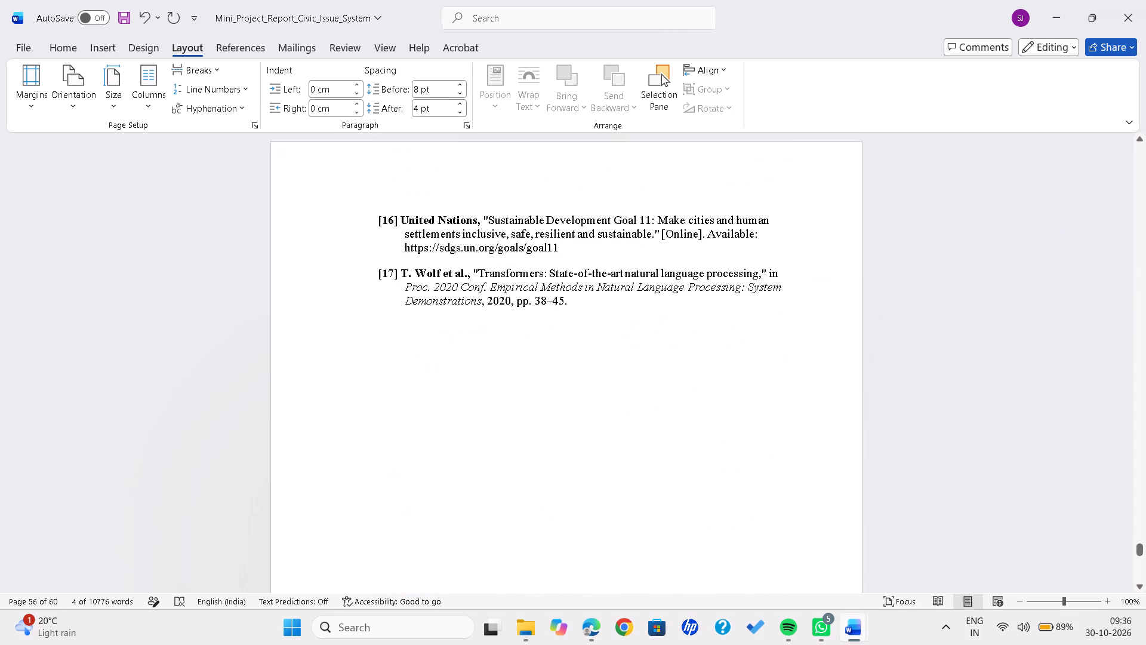
scroll(472, 462, down, 8)
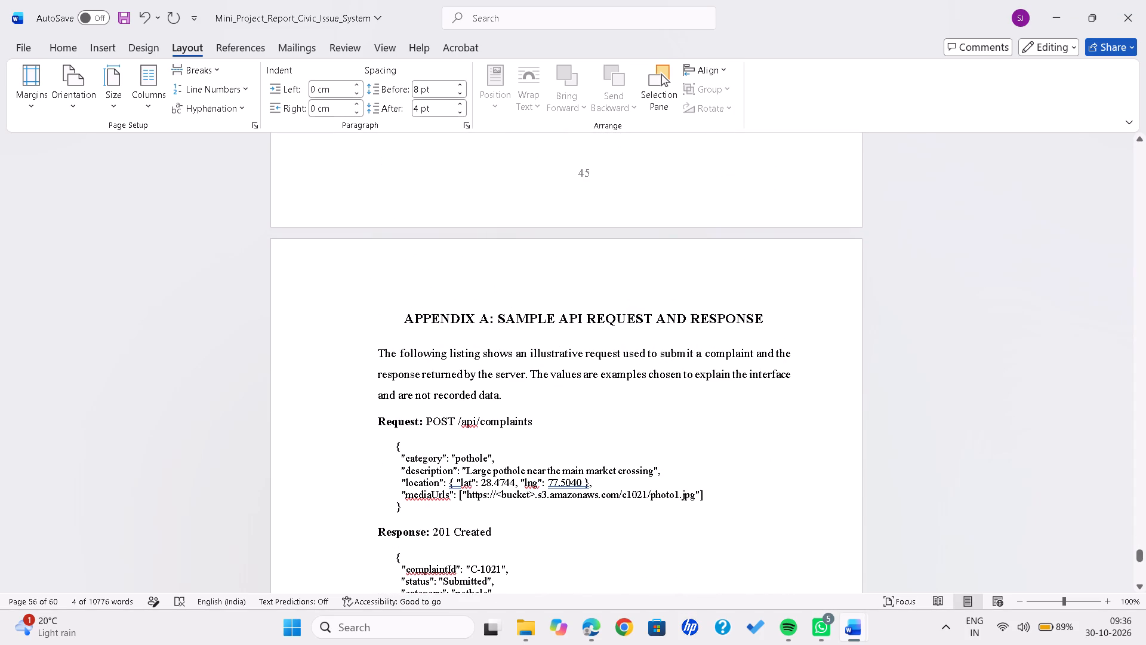
scroll(472, 462, down, 2)
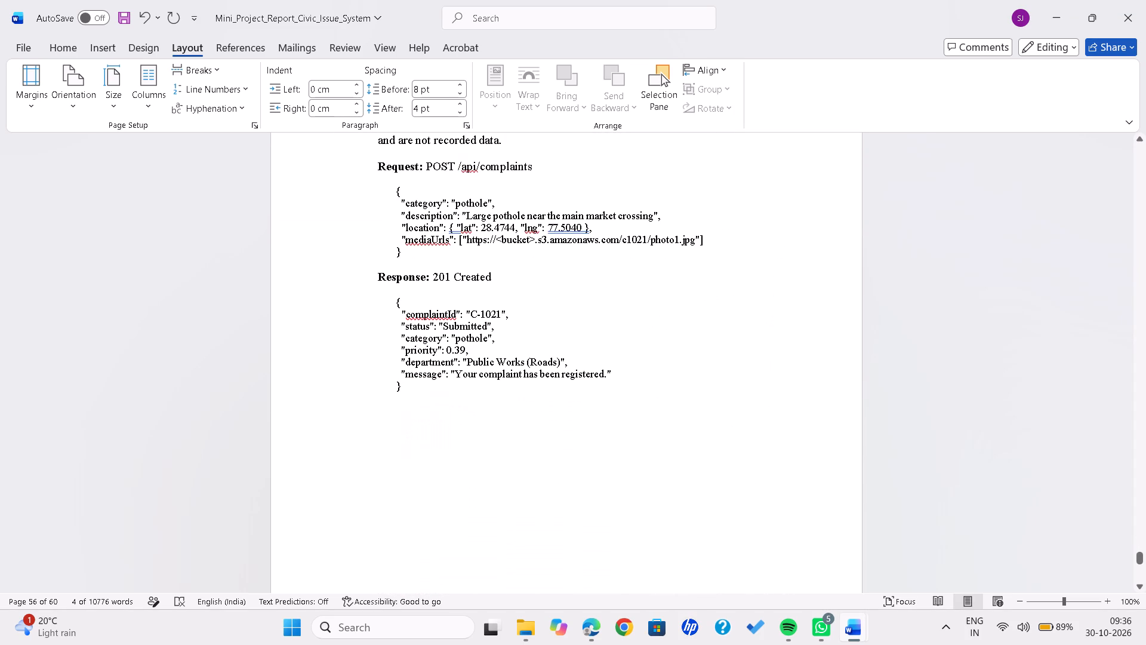
scroll(472, 462, down, 1)
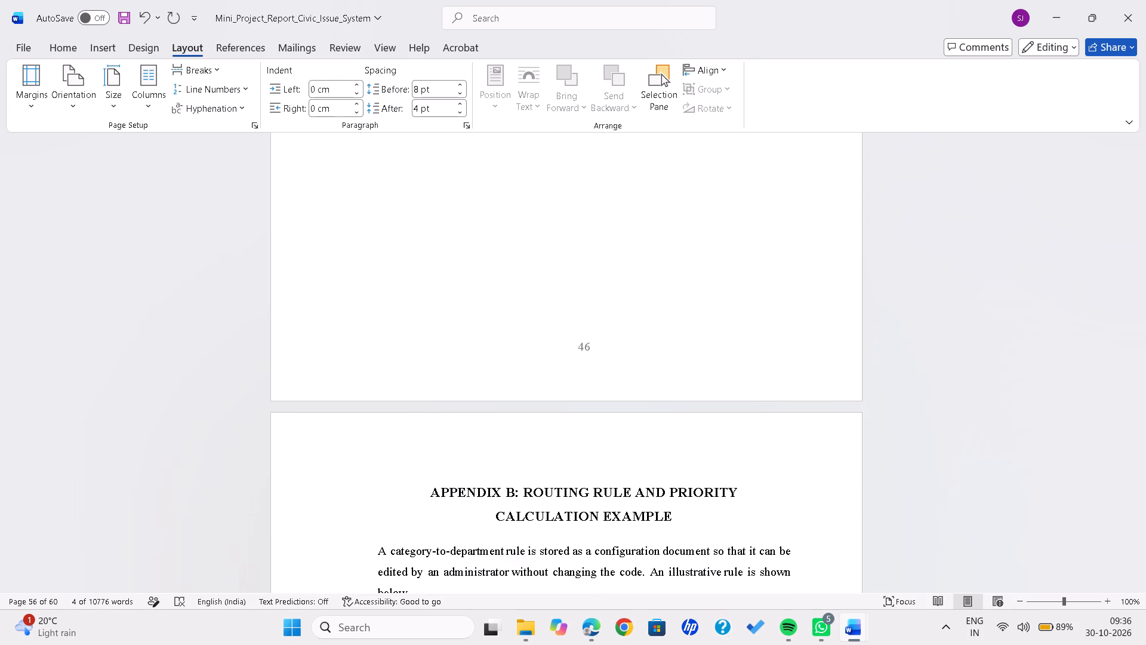
scroll(472, 462, down, 2)
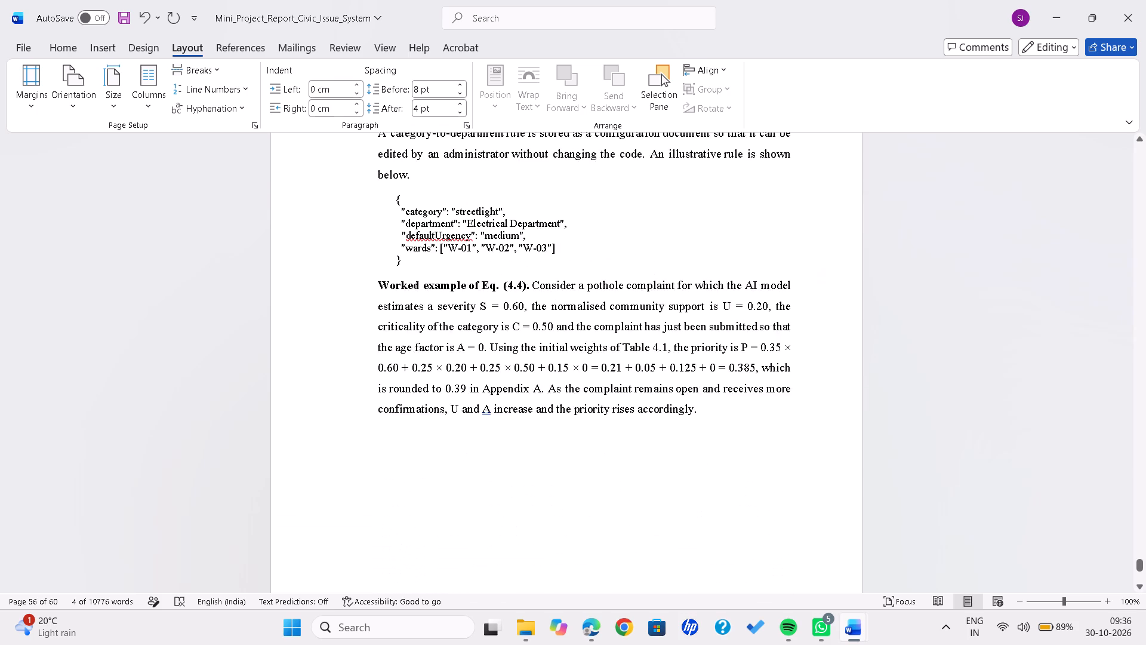
scroll(472, 462, down, 2)
scroll(472, 462, up, 4)
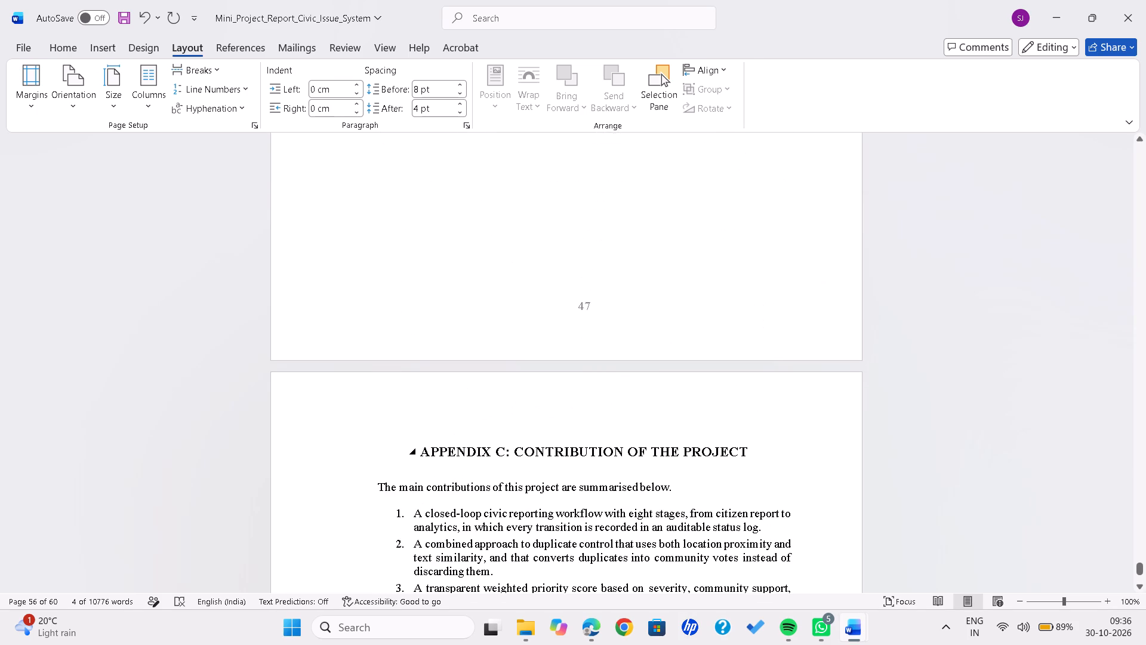
scroll(472, 462, down, 6)
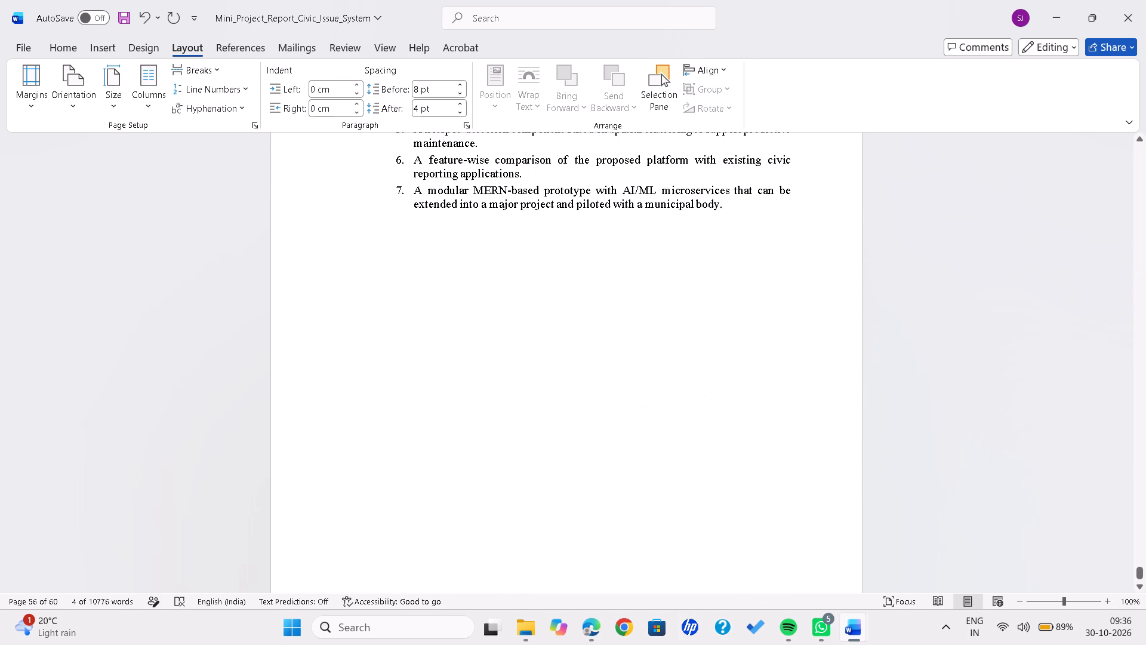
scroll(472, 462, down, 1)
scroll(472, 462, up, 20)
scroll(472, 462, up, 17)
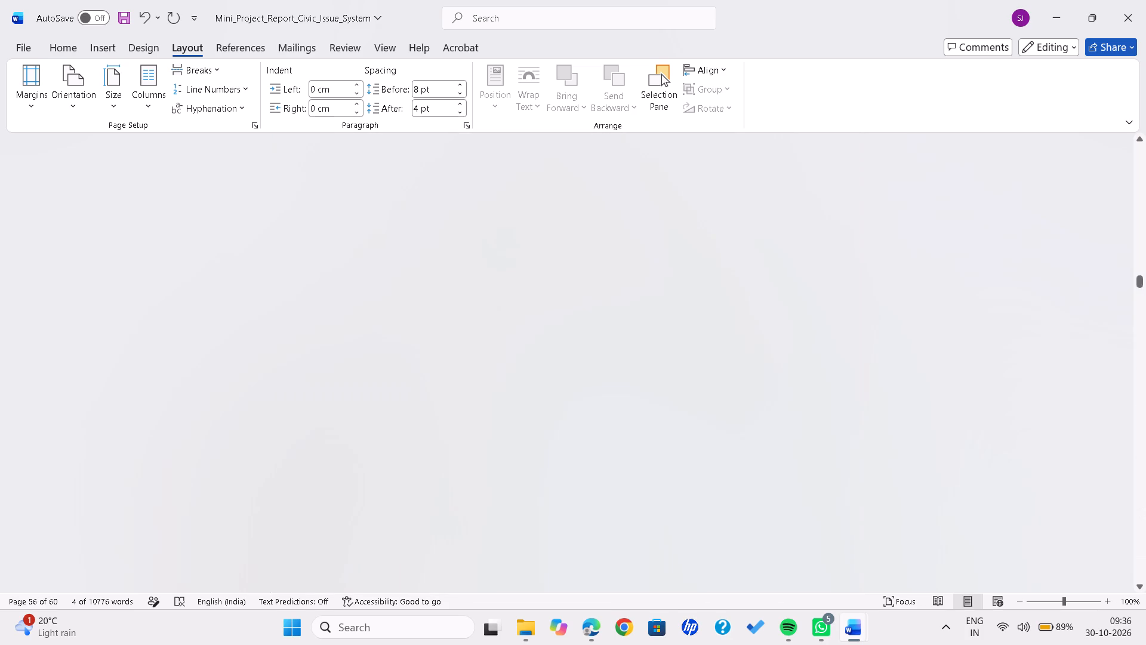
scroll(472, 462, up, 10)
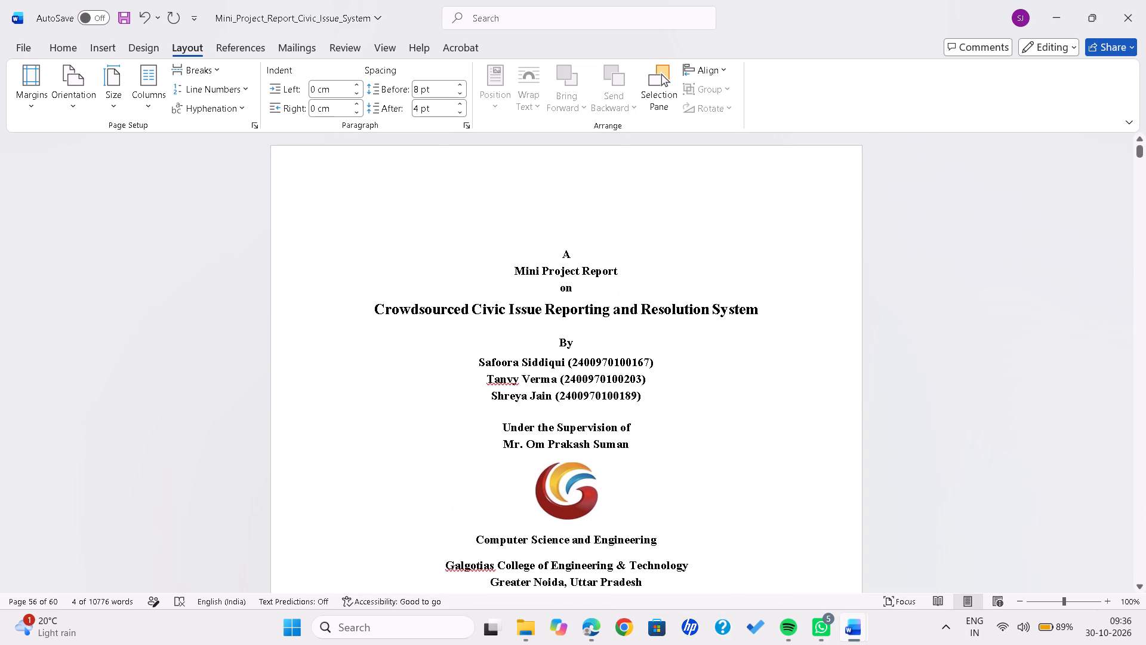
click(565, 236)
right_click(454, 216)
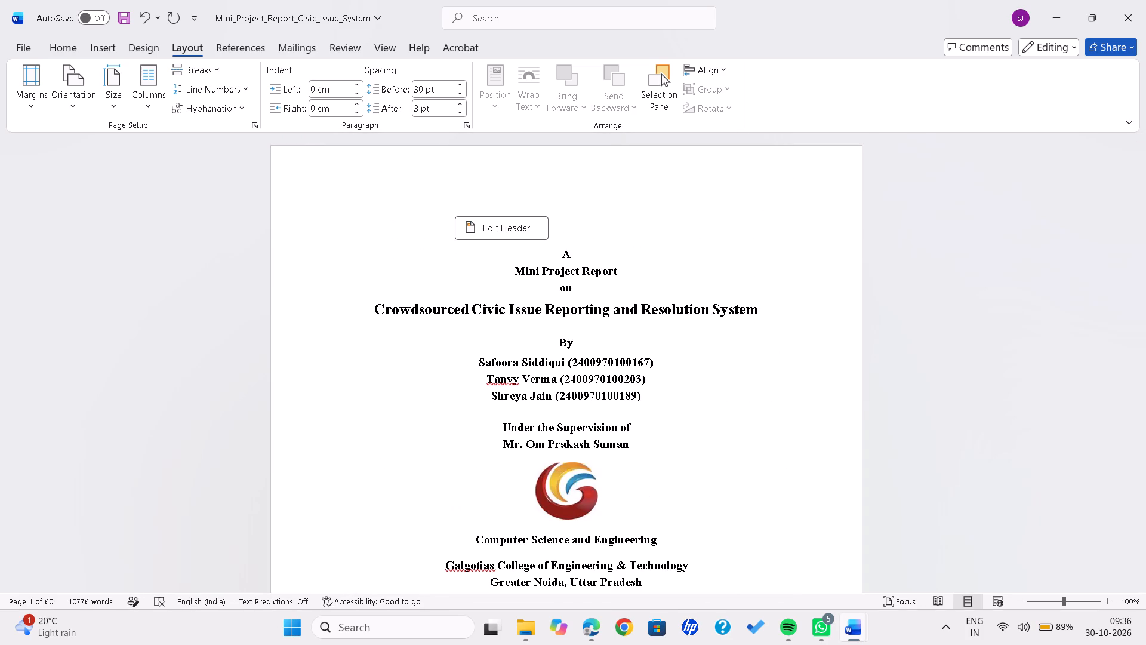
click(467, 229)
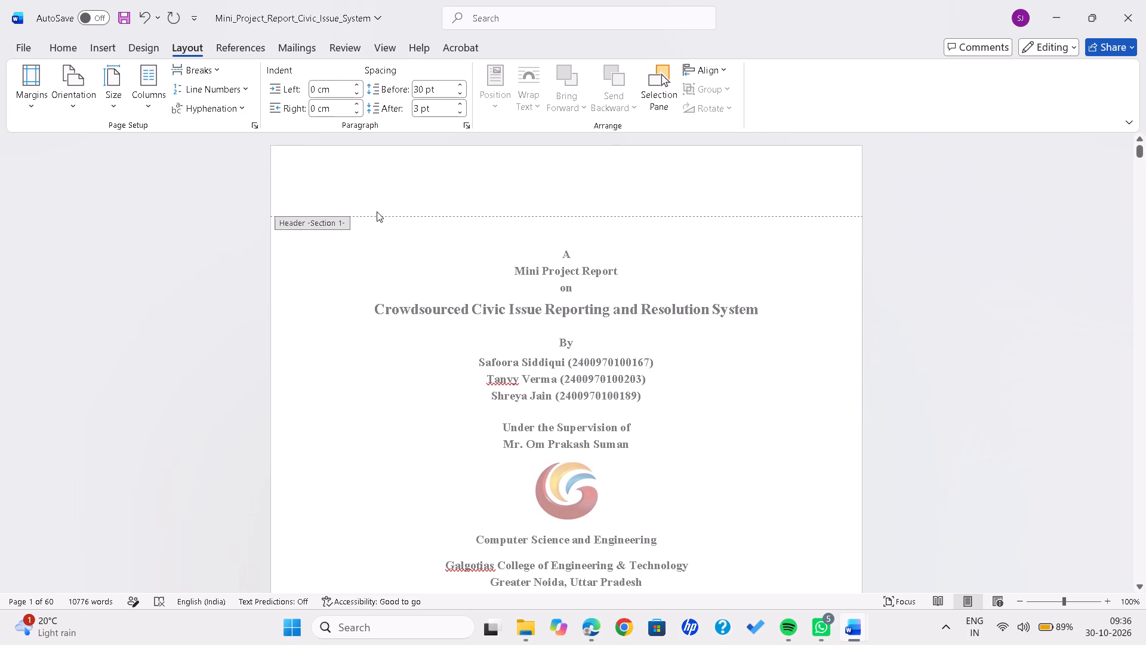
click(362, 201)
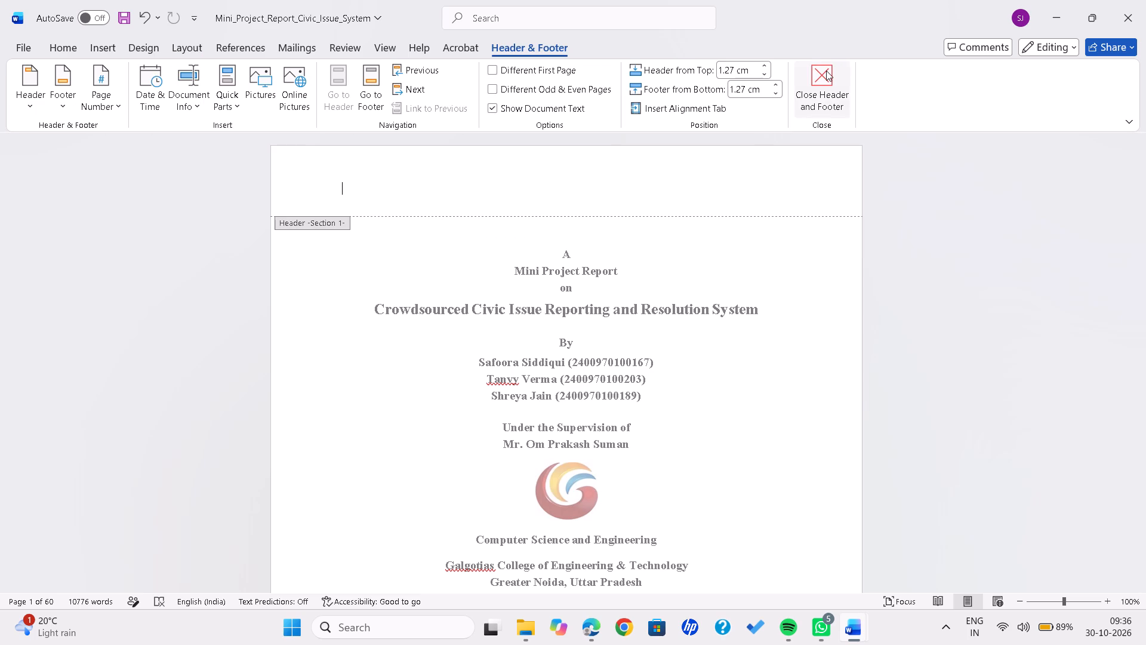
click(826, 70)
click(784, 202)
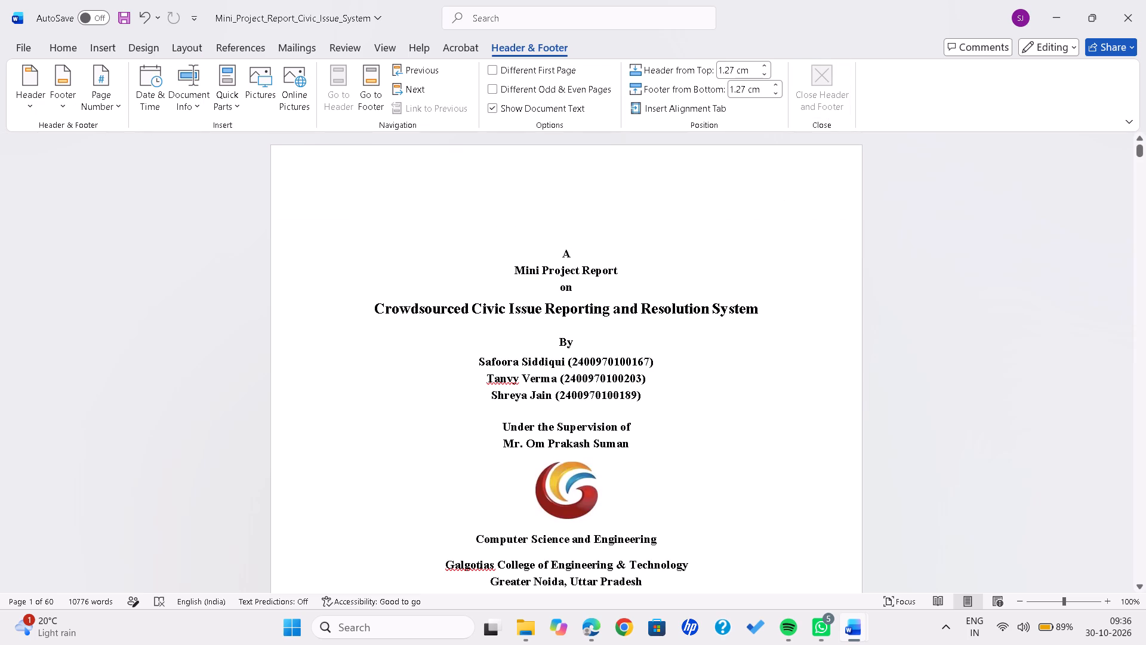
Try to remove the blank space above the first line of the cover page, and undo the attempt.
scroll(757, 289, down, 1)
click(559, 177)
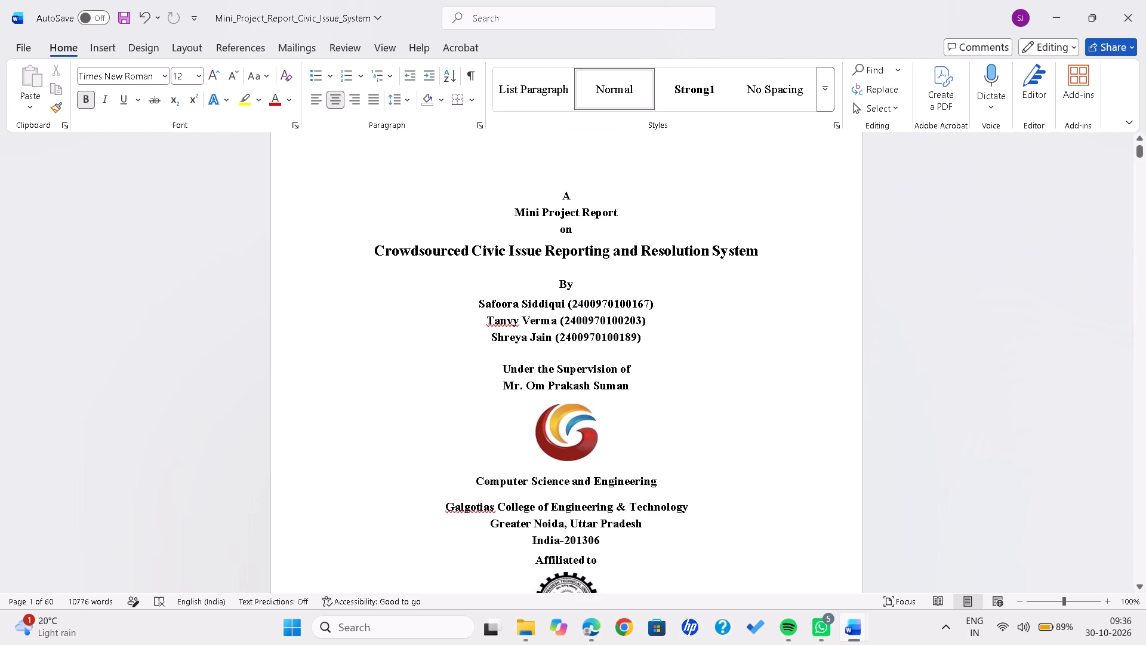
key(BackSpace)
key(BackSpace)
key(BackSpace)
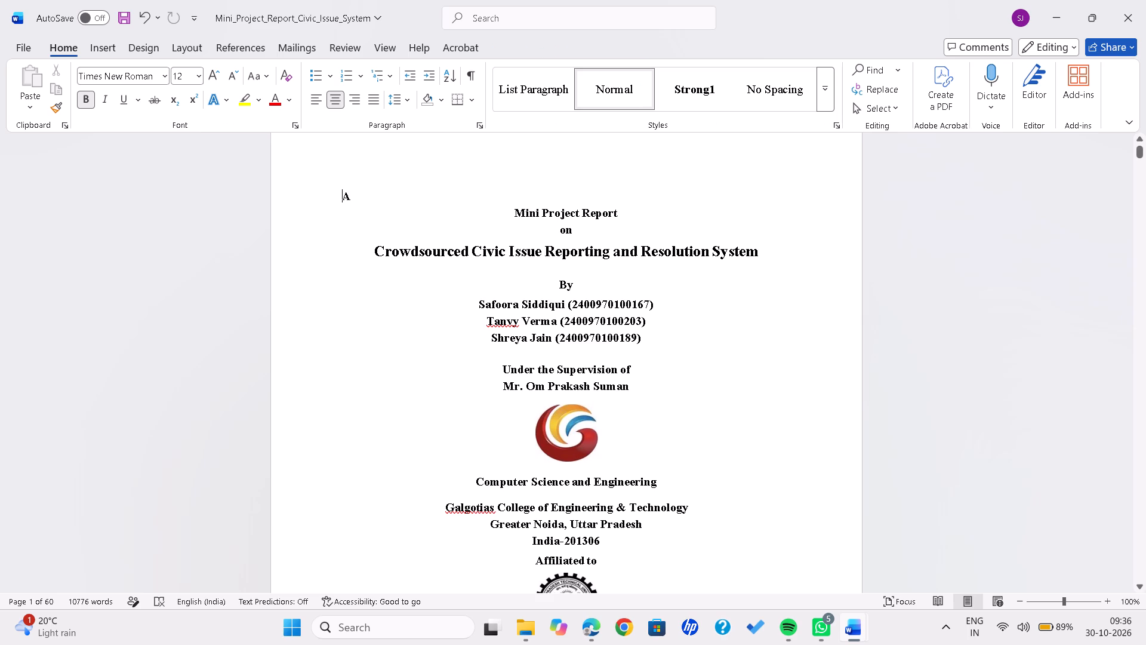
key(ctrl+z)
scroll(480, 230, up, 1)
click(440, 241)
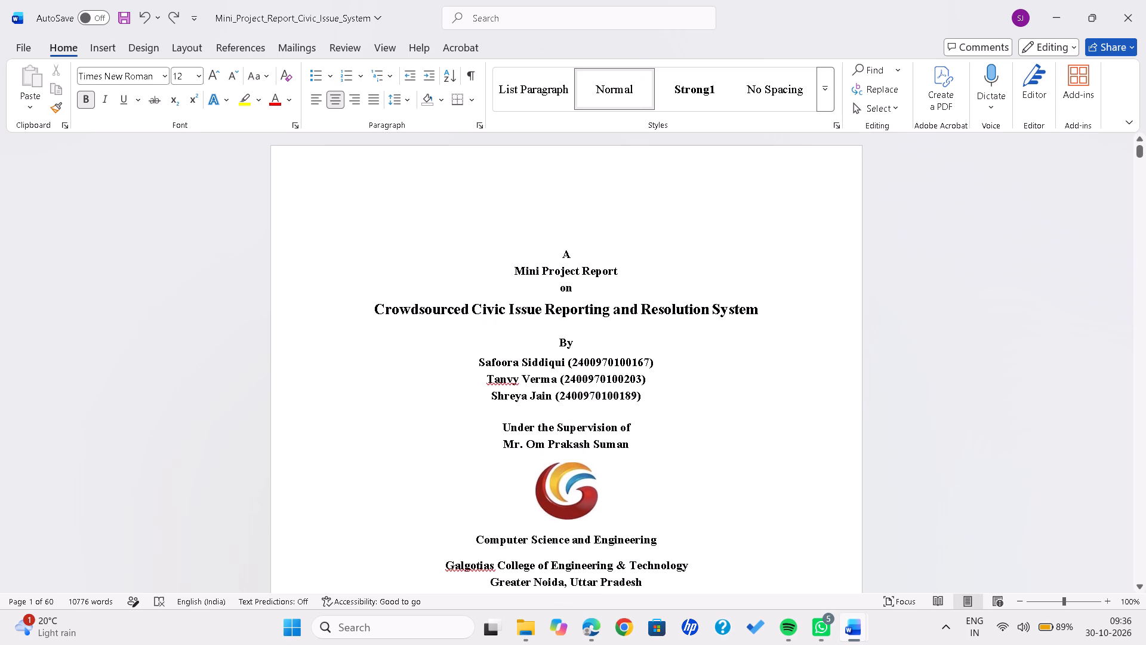
Apply a margin preset with a smaller top margin to the cover page.
click(184, 51)
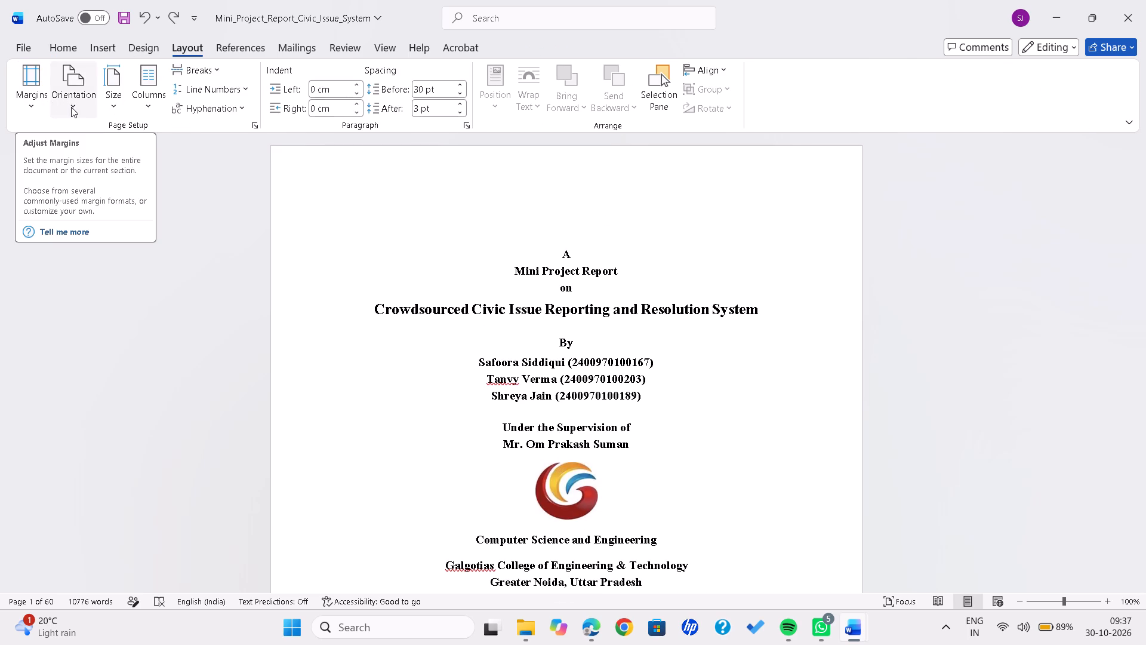
click(31, 105)
click(125, 144)
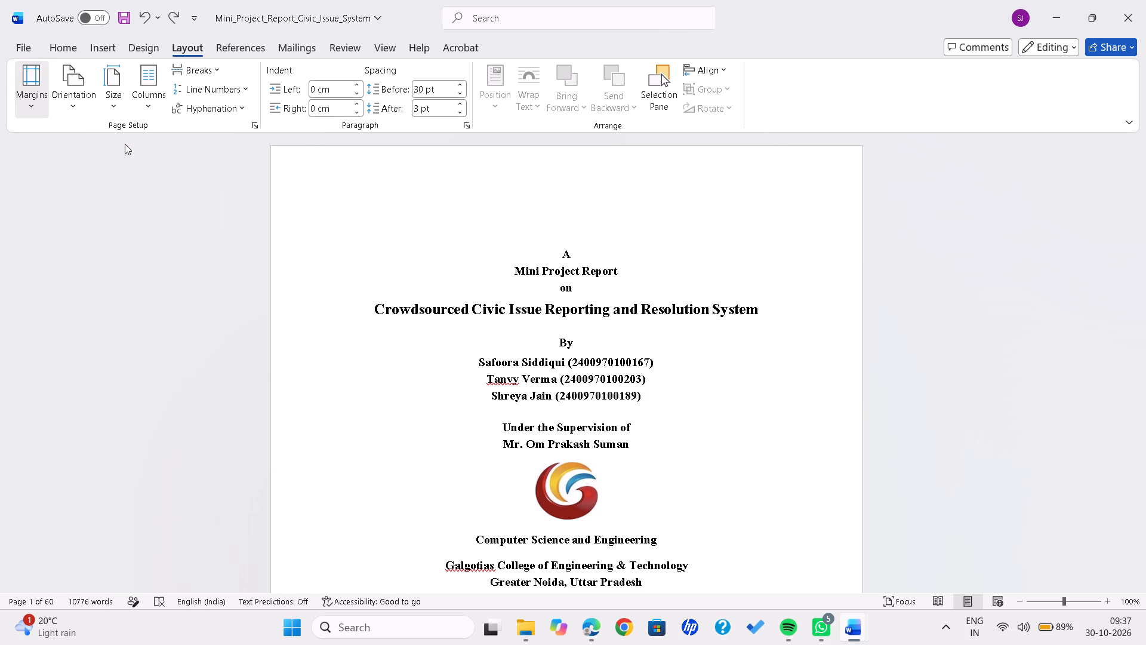
click(505, 314)
Check the cover page layout from the title block down to the date, and the start of the certificate page.
scroll(505, 314, down, 5)
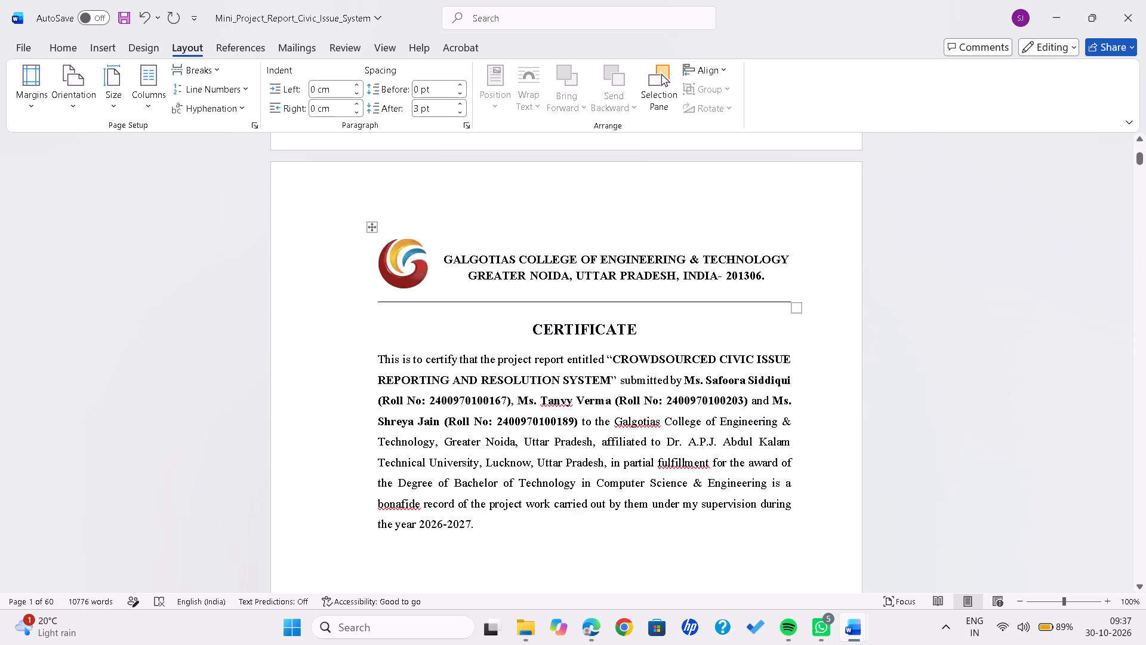
scroll(505, 314, up, 6)
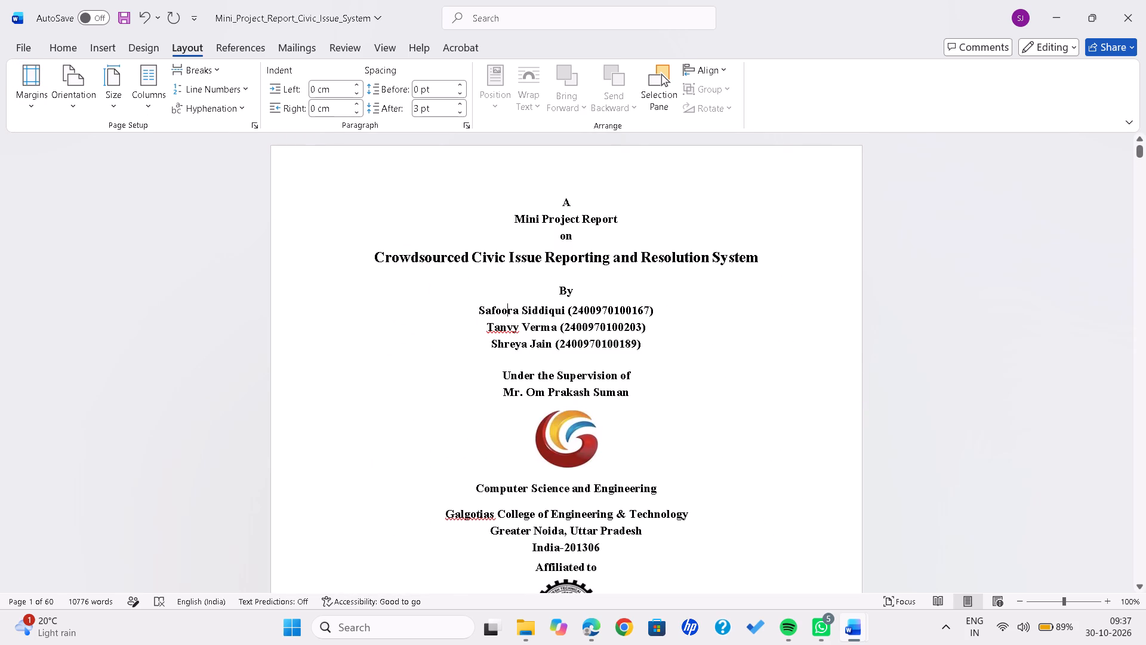
drag(472, 306, 629, 389)
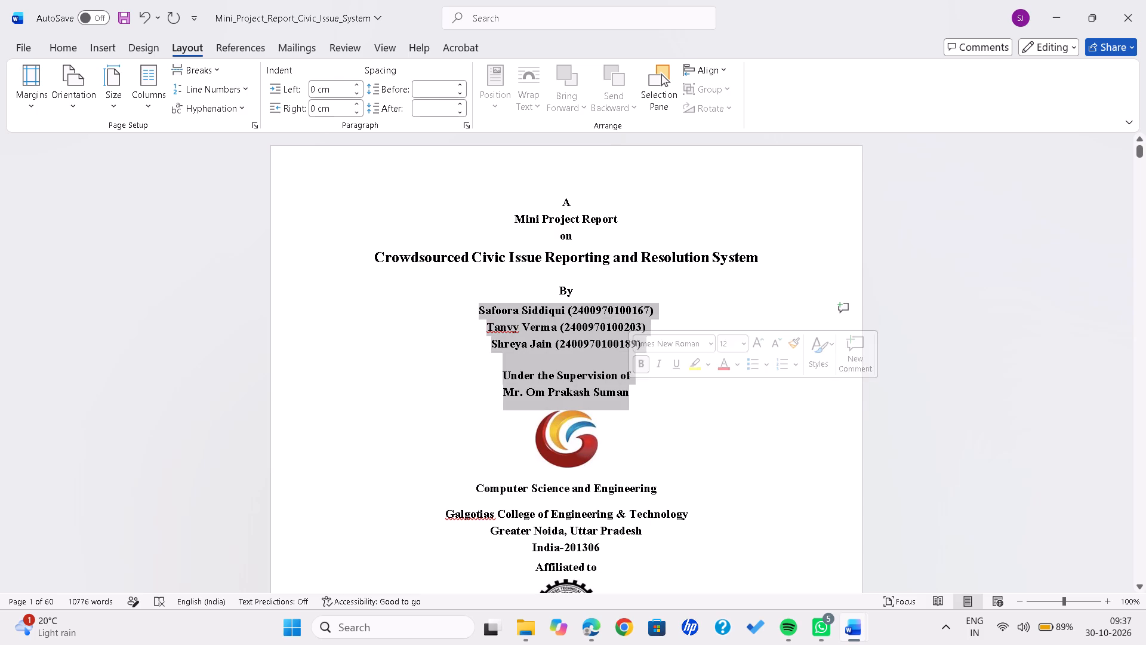
click(672, 418)
scroll(623, 412, down, 1)
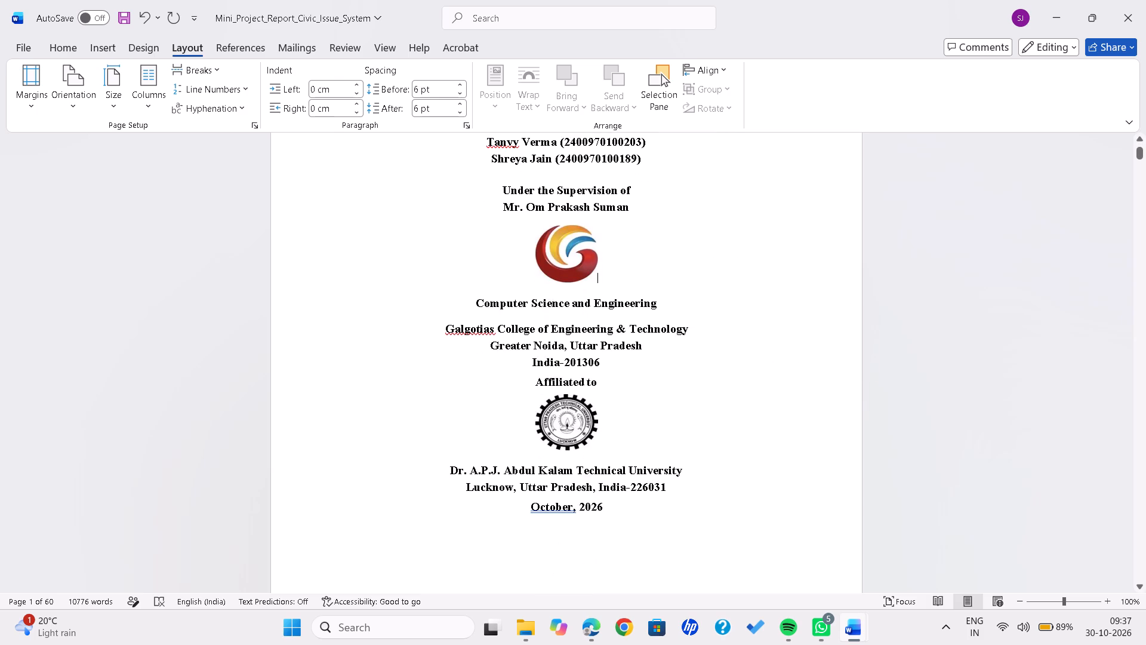
scroll(630, 465, down, 2)
scroll(630, 465, up, 2)
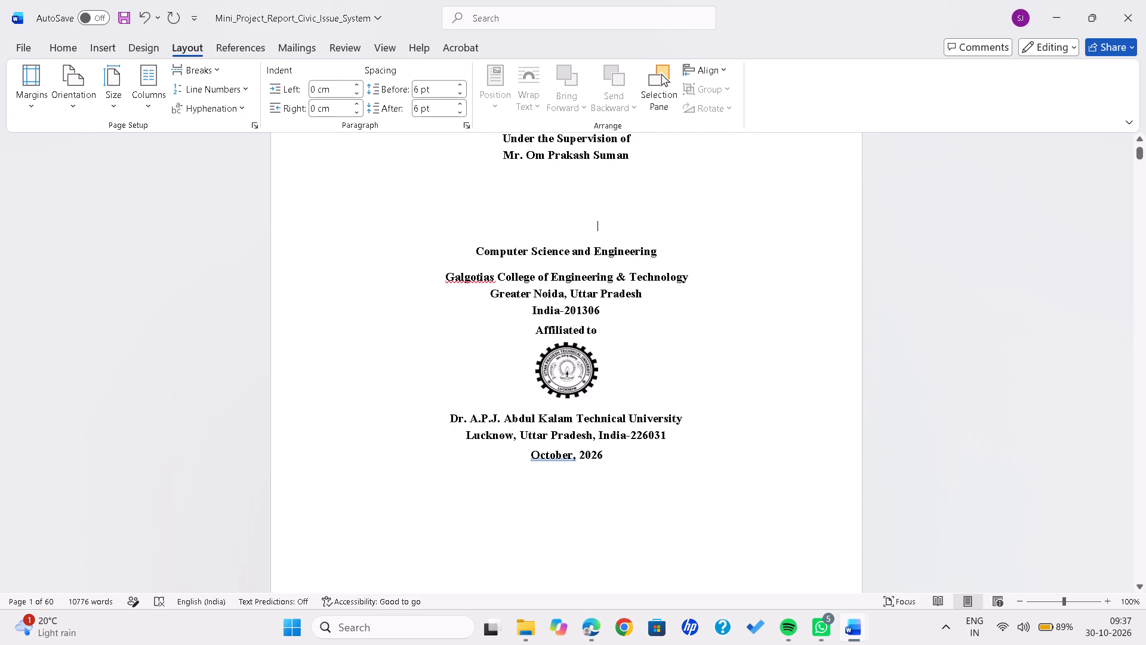
scroll(630, 465, up, 1)
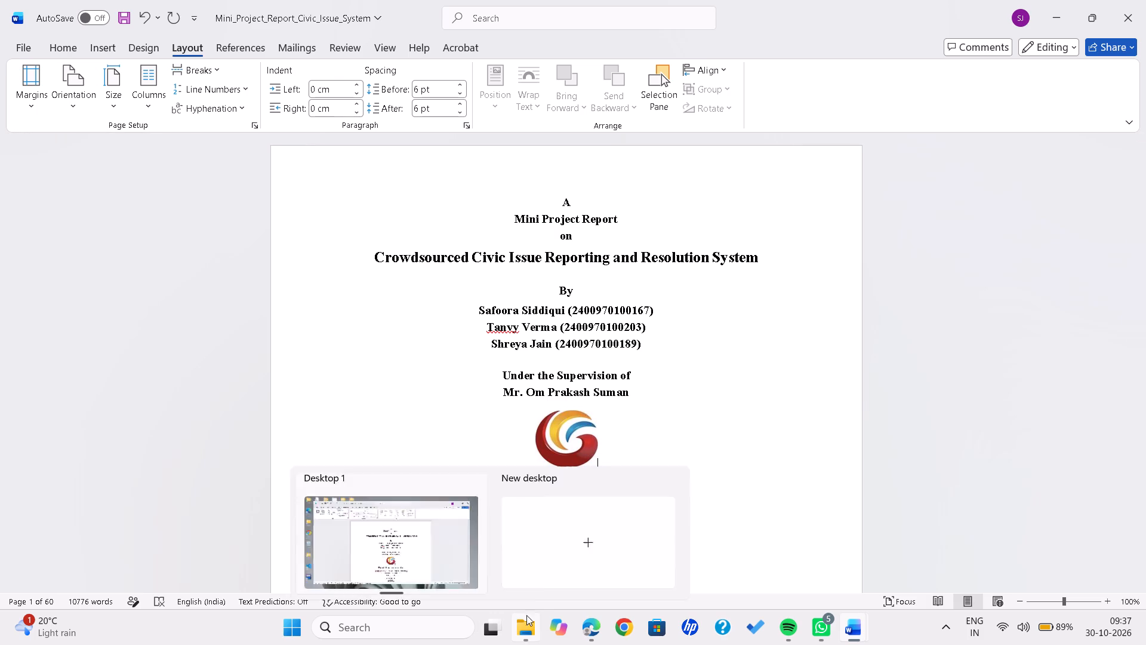
click(528, 515)
double_click(300, 200)
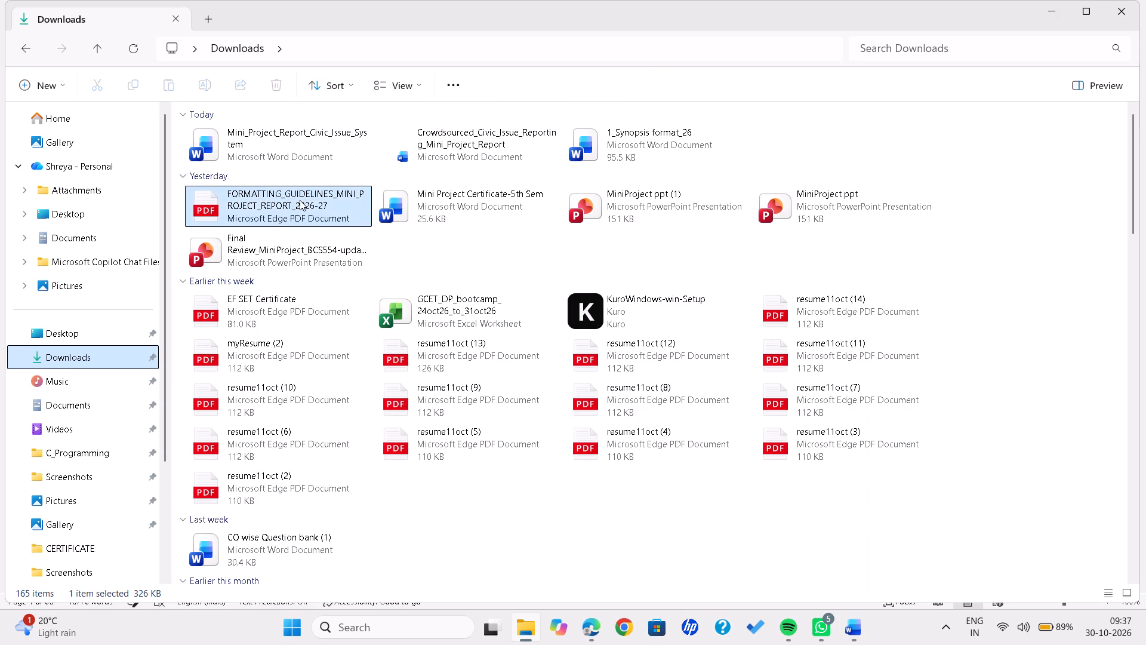
scroll(428, 251, down, 1)
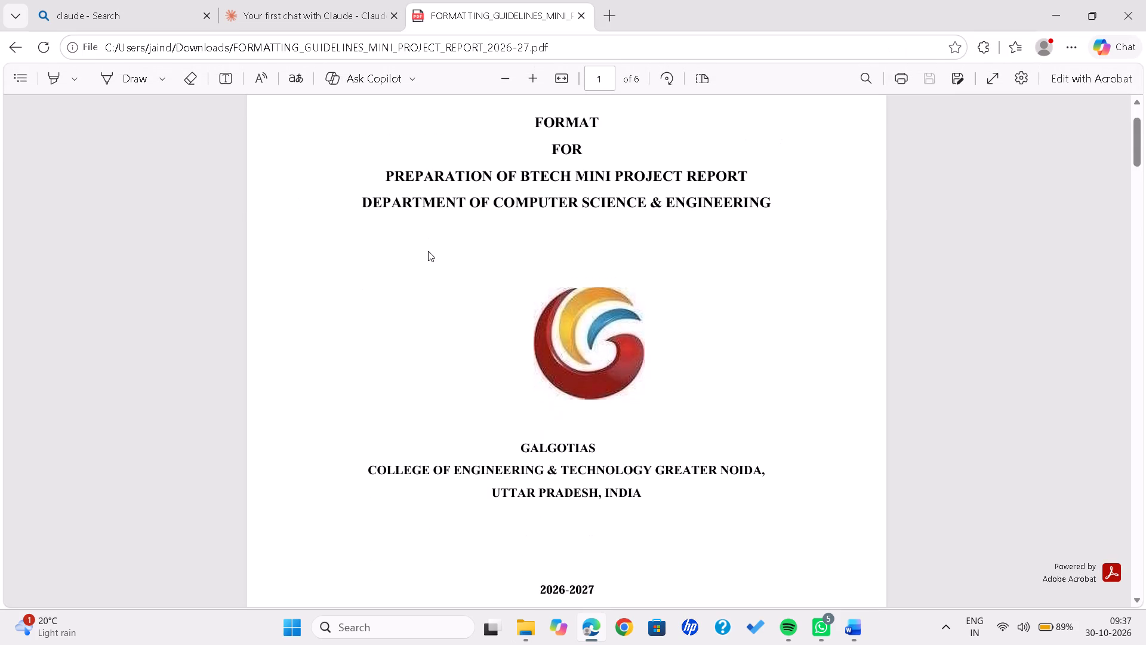
scroll(428, 251, down, 2)
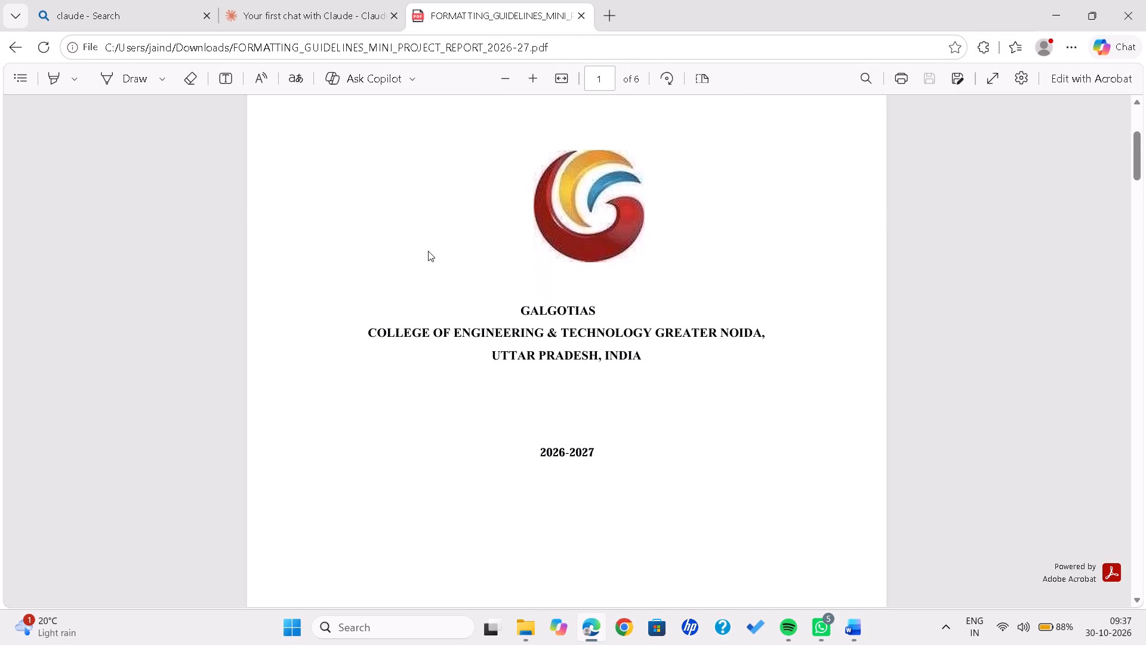
scroll(428, 251, up, 2)
scroll(428, 251, down, 5)
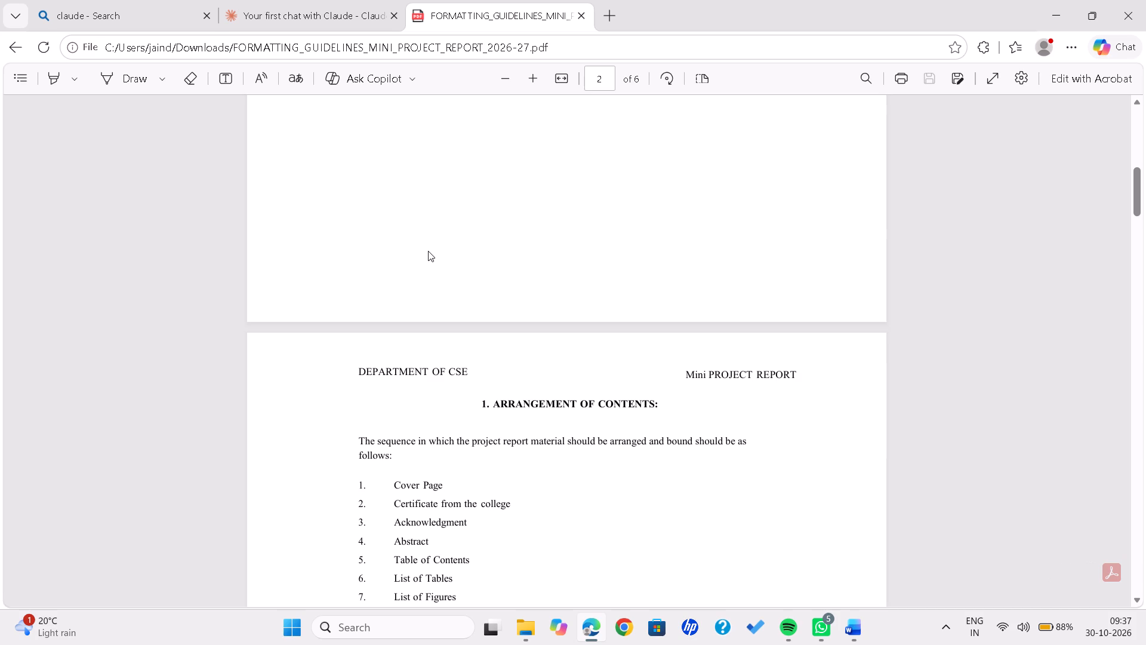
scroll(428, 251, down, 1)
scroll(428, 251, up, 1)
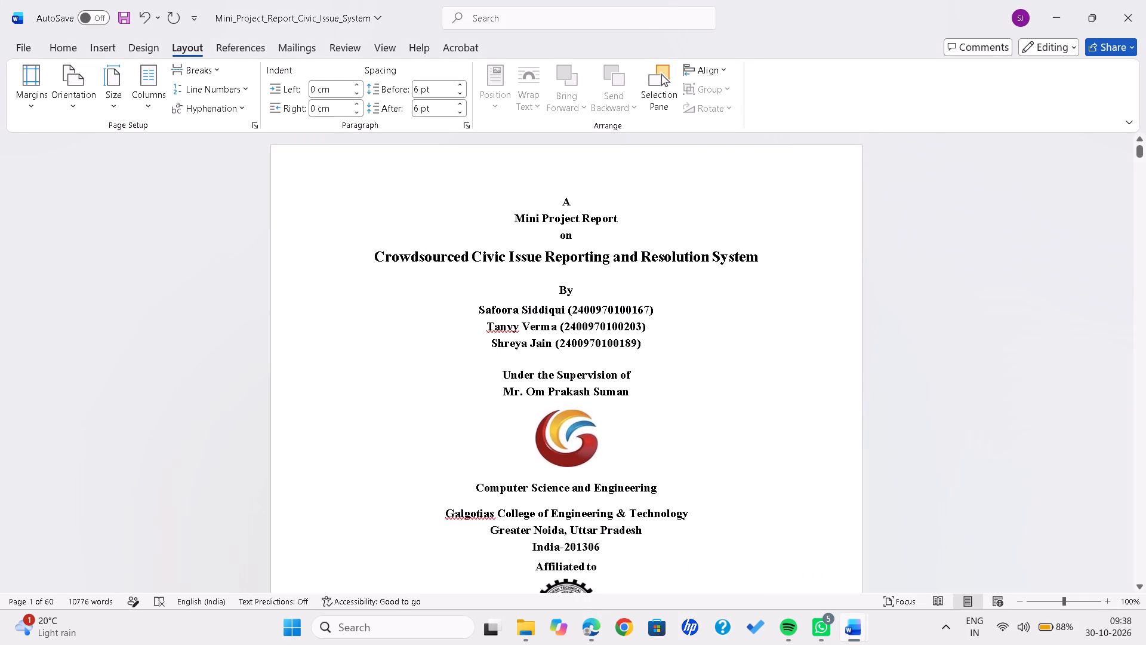
scroll(610, 313, down, 1)
drag(557, 179, 573, 193)
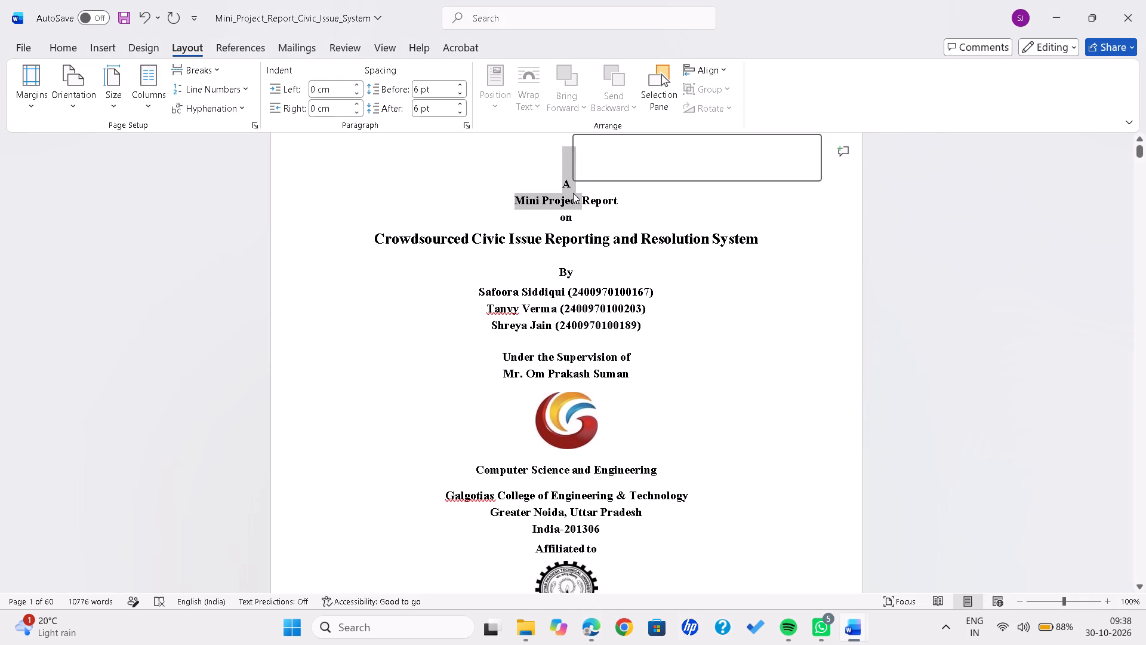
click(573, 224)
drag(550, 174, 576, 218)
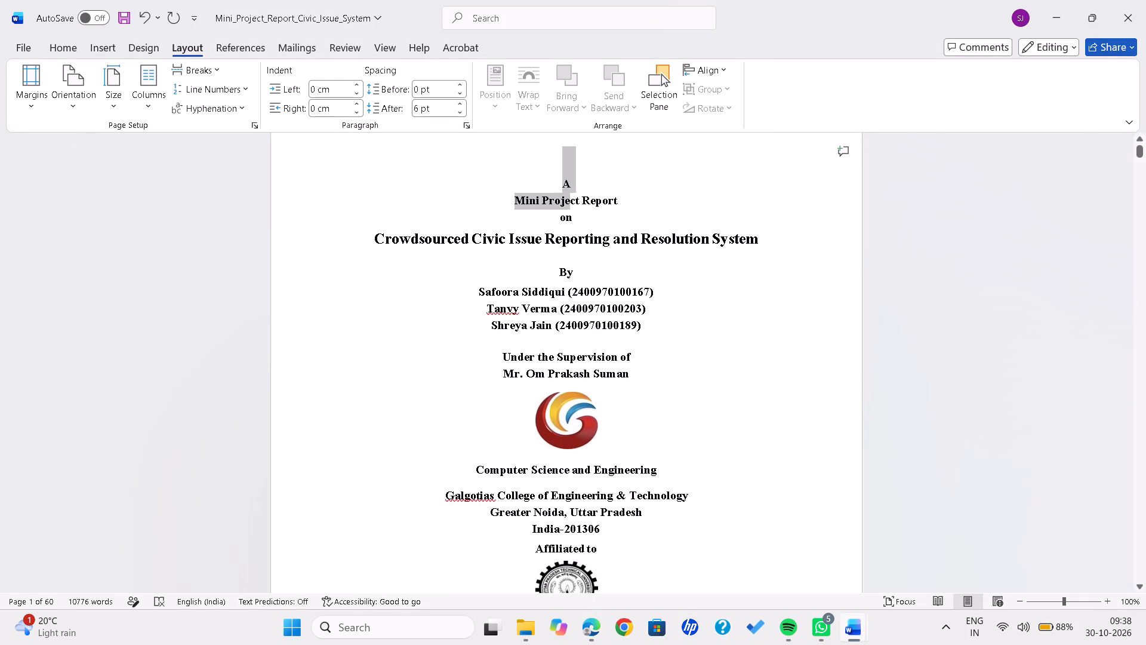
drag(576, 218, 578, 223)
click(593, 268)
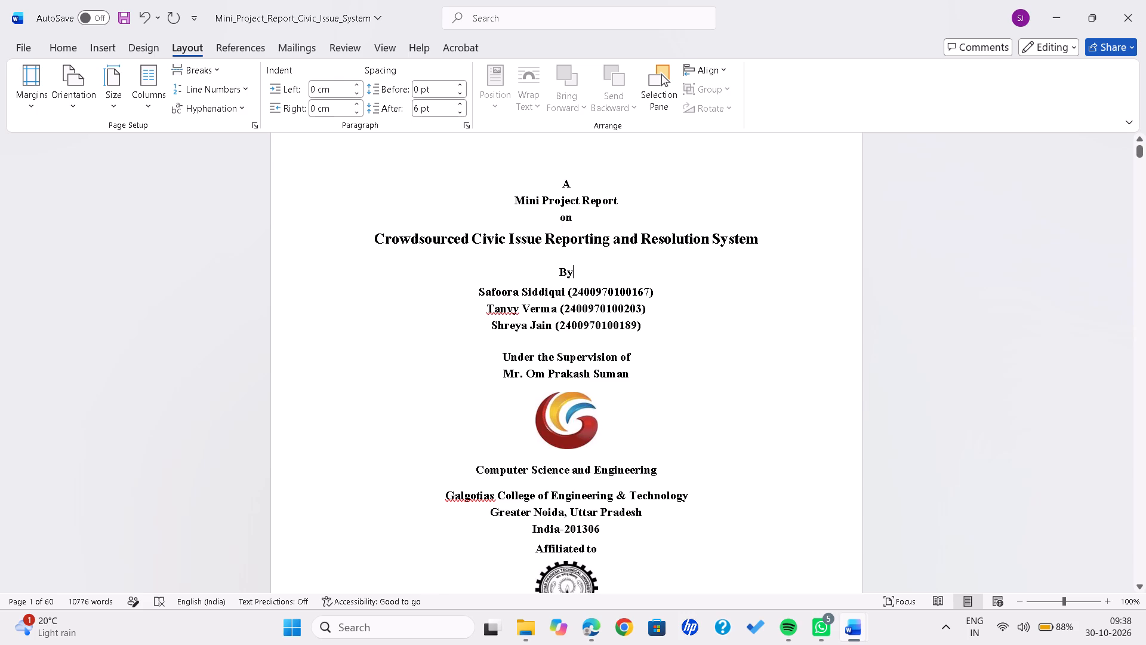
scroll(372, 235, down, 1)
scroll(372, 235, up, 1)
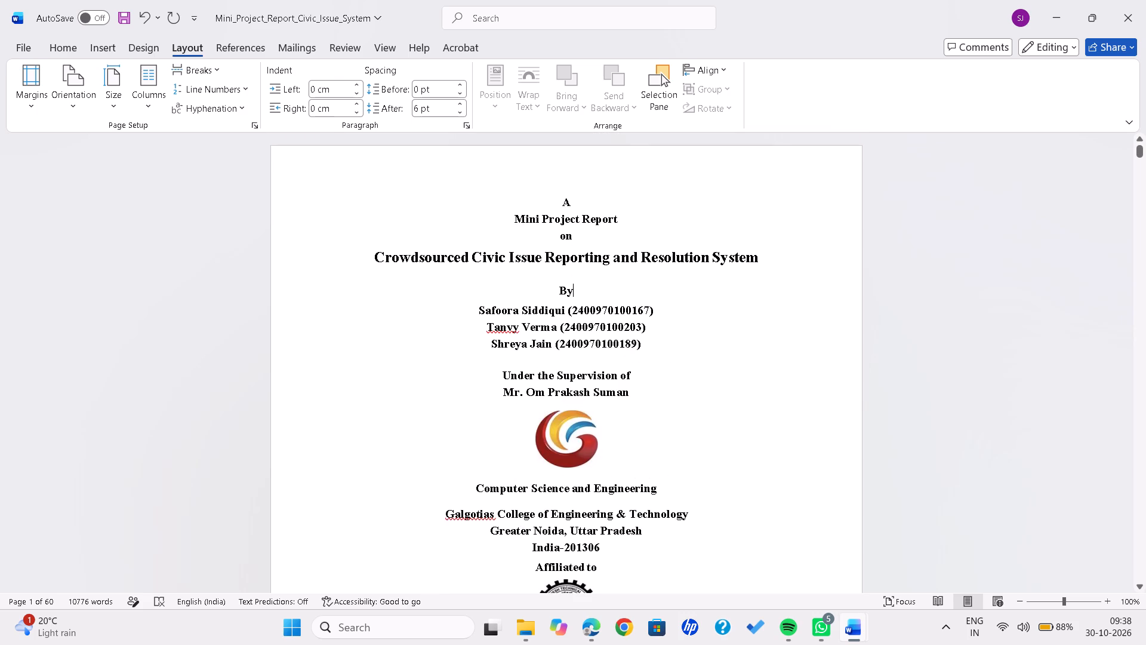
drag(372, 251, 697, 254)
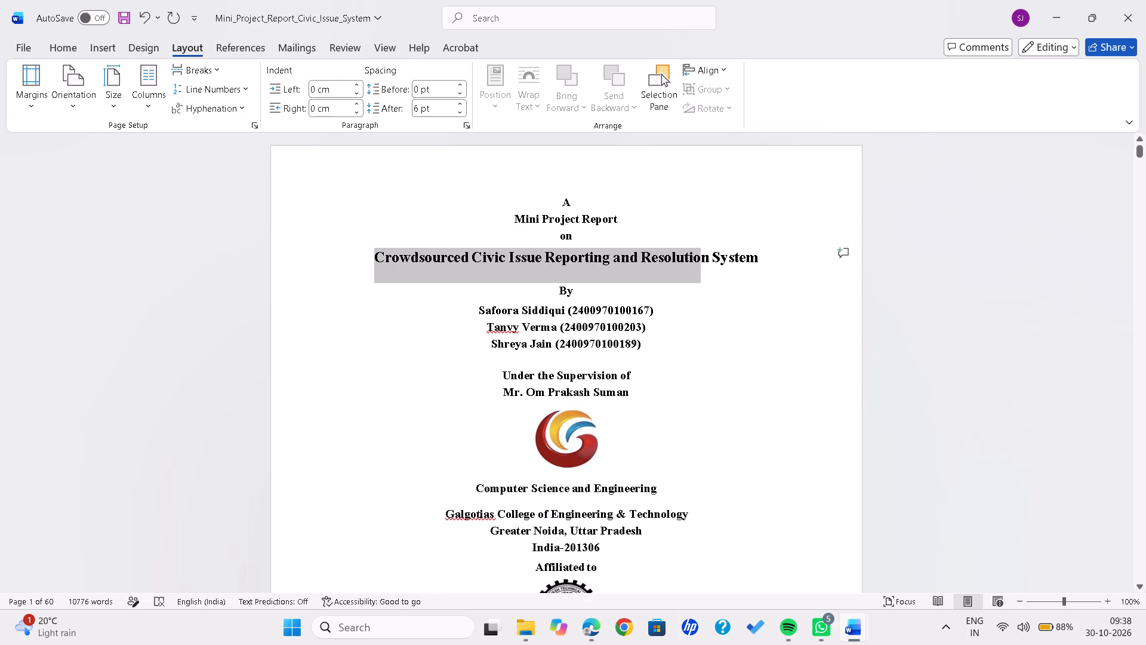
drag(697, 254, 828, 256)
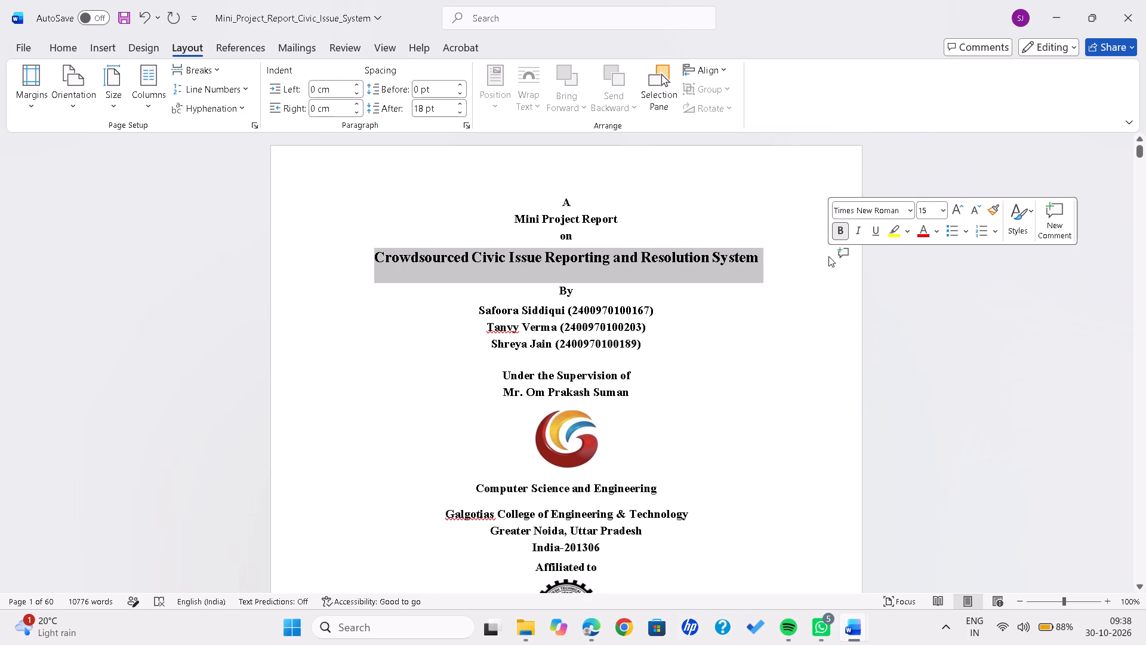
click(701, 357)
Check the cover page layout from the supervisor block down to the date, and where the certificate page starts.
scroll(660, 406, down, 1)
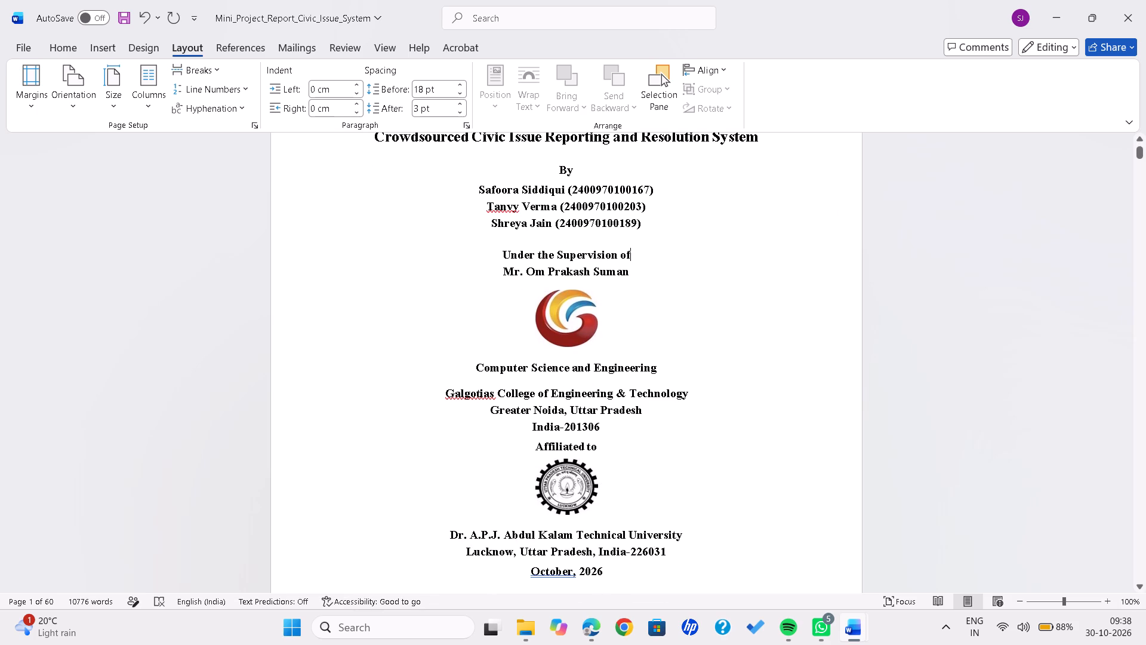
scroll(611, 395, down, 1)
scroll(635, 477, up, 1)
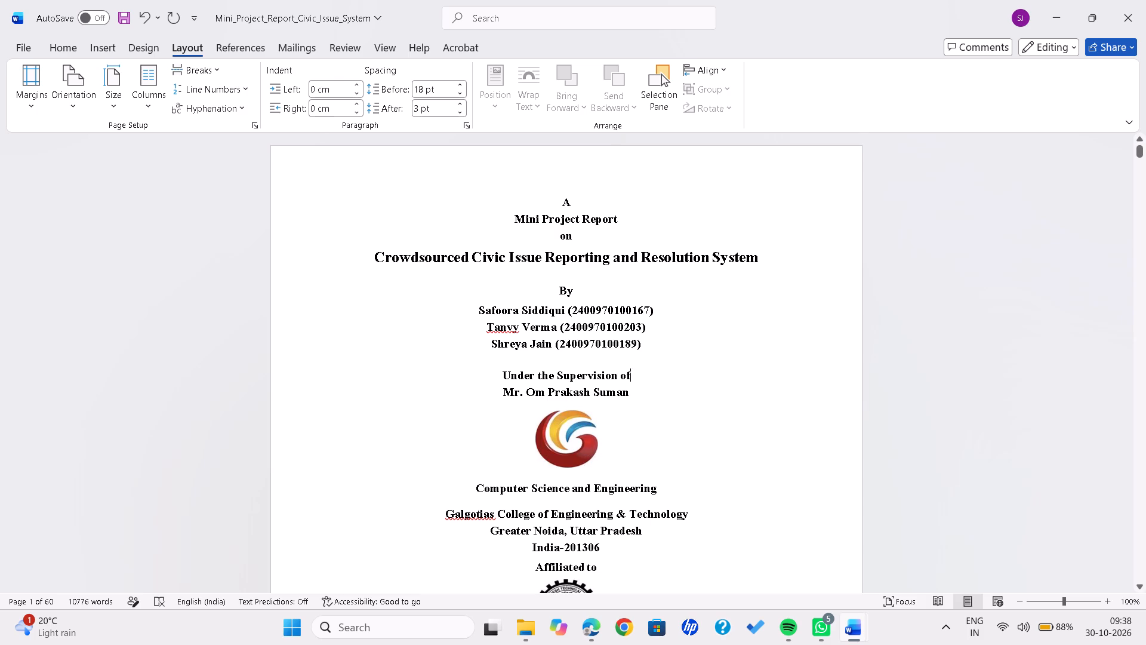
scroll(650, 558, down, 1)
scroll(626, 454, down, 3)
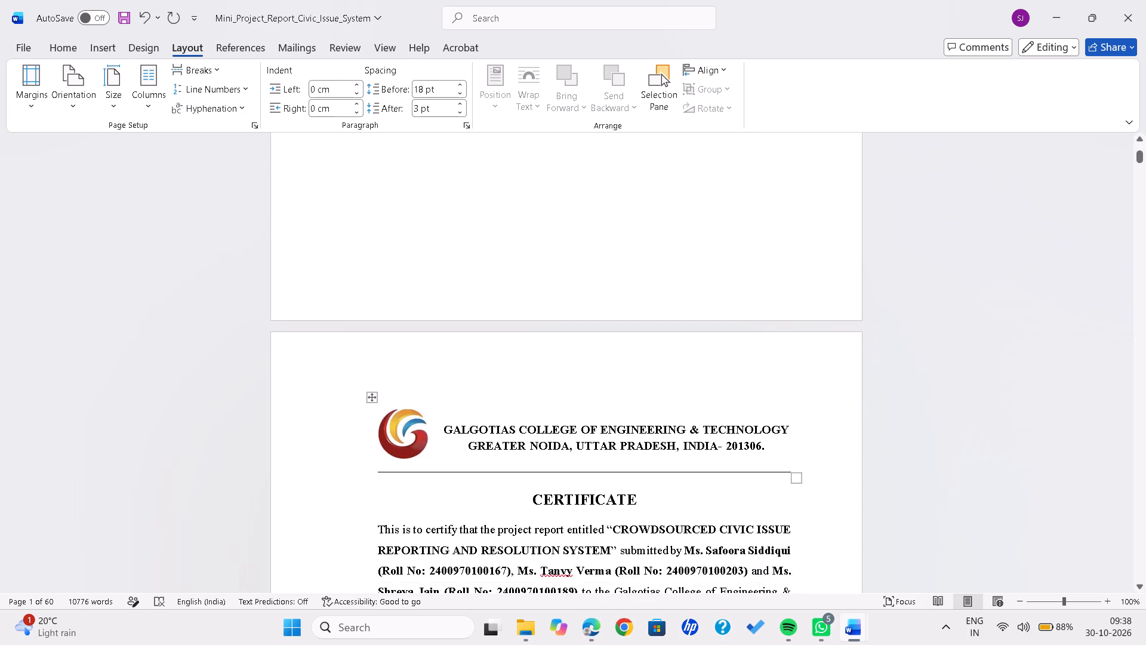
scroll(626, 454, up, 2)
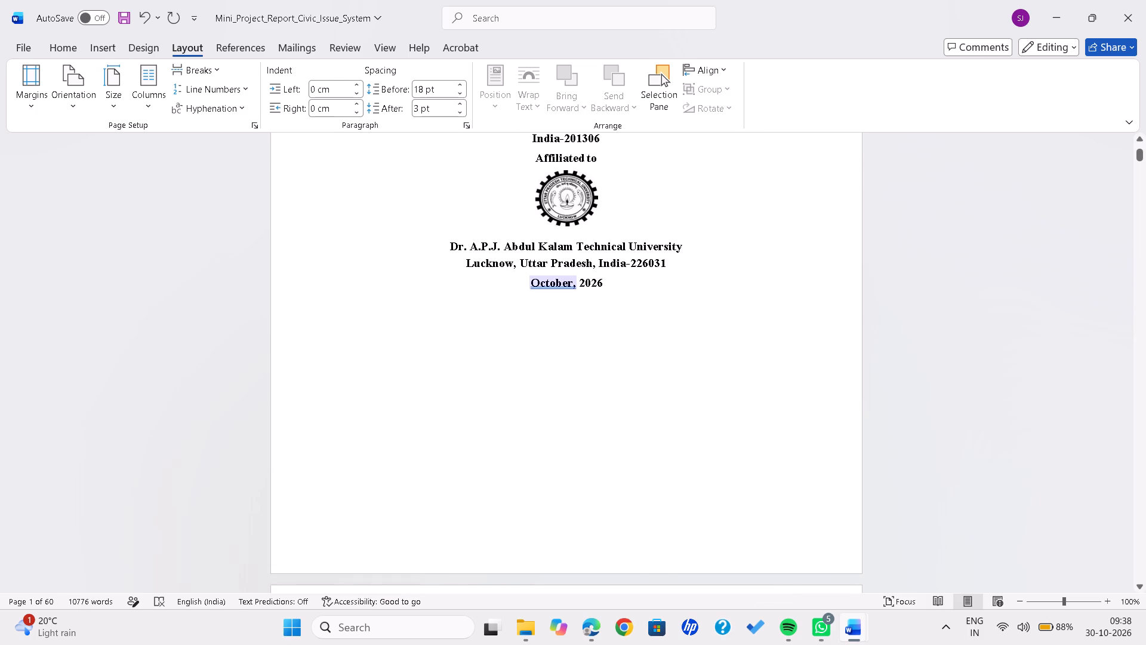
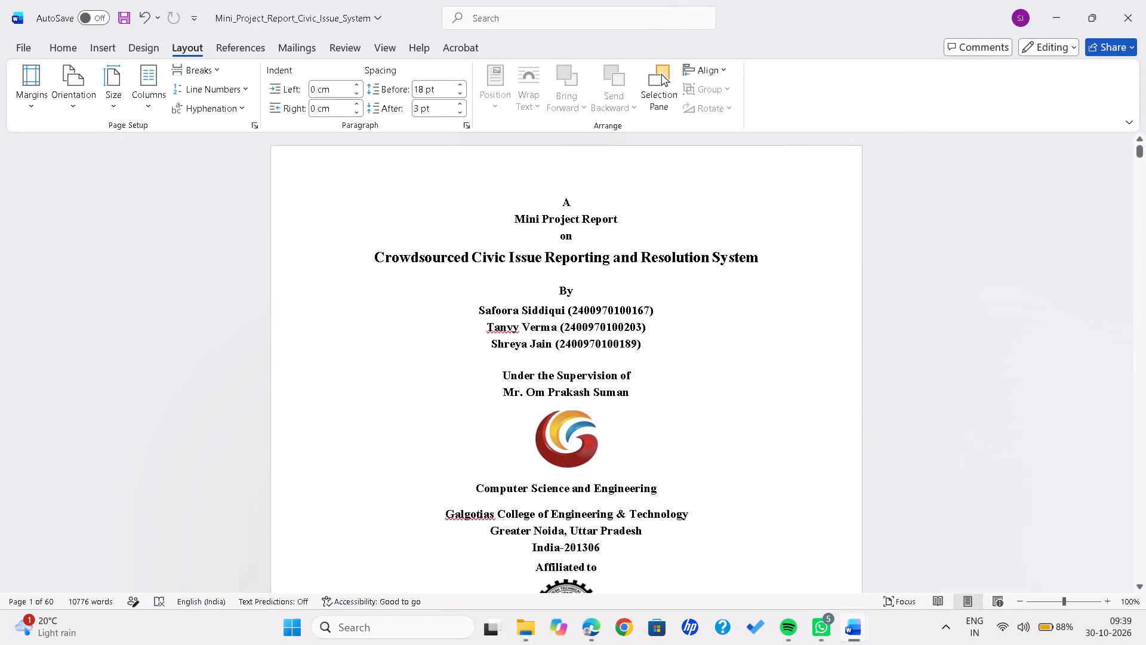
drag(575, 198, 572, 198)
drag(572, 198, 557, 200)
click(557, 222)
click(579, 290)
Add a line below the project title reading "Submitted in the partial fulfilment of the requirements for the award".
click(765, 260)
key(Return)
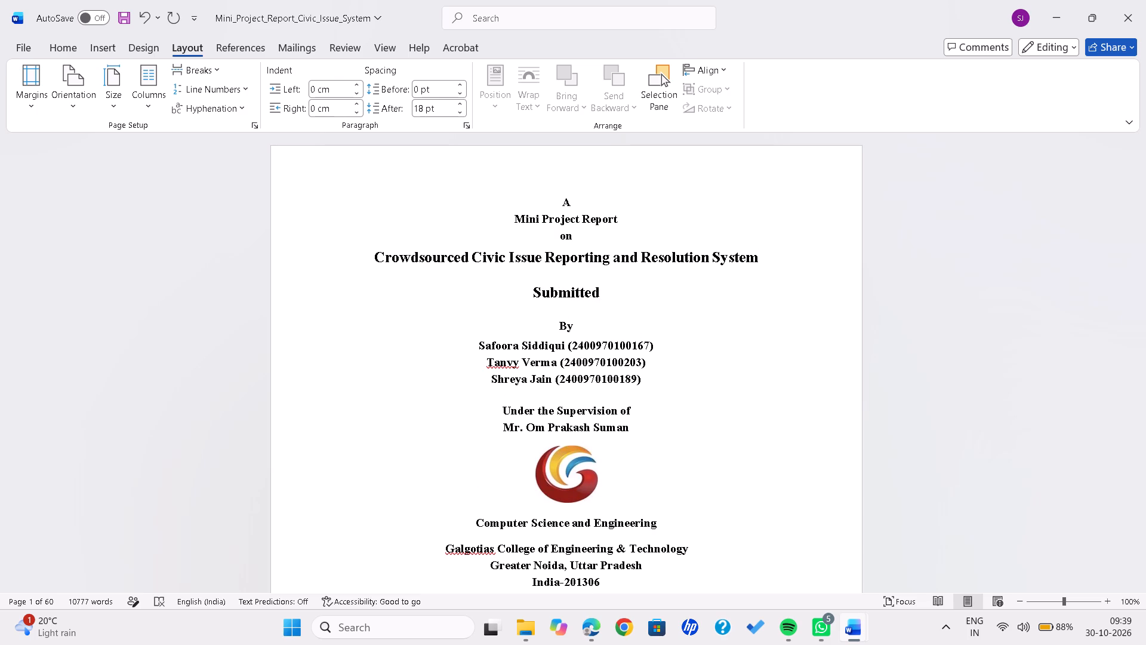
text(in the)
key(space)
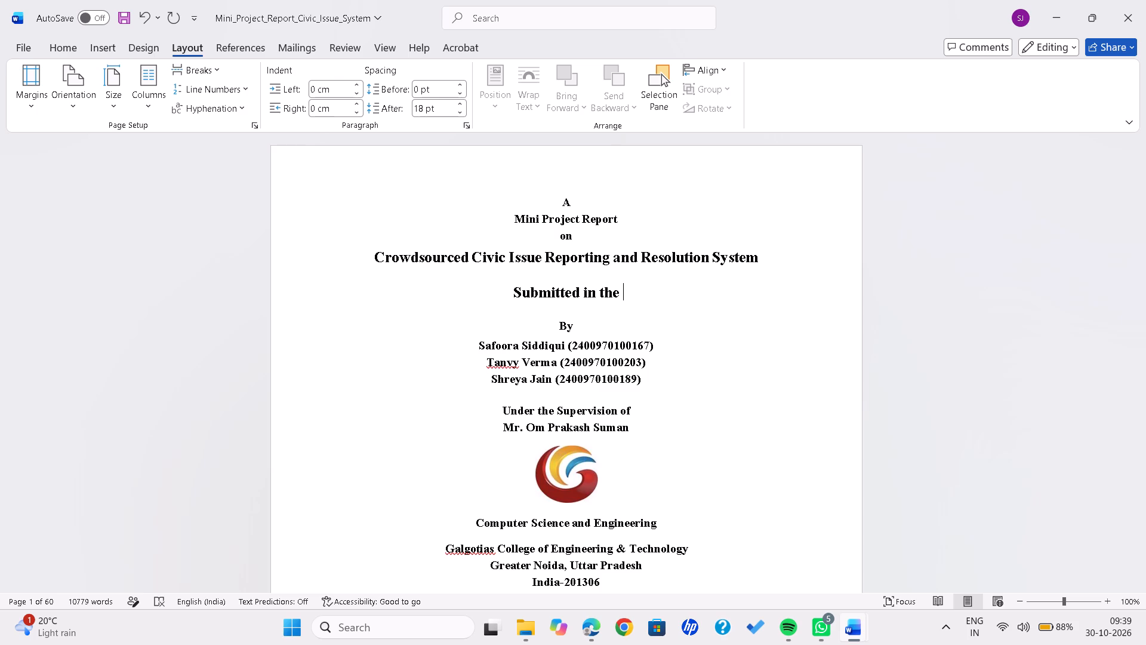
text(partial)
key(space)
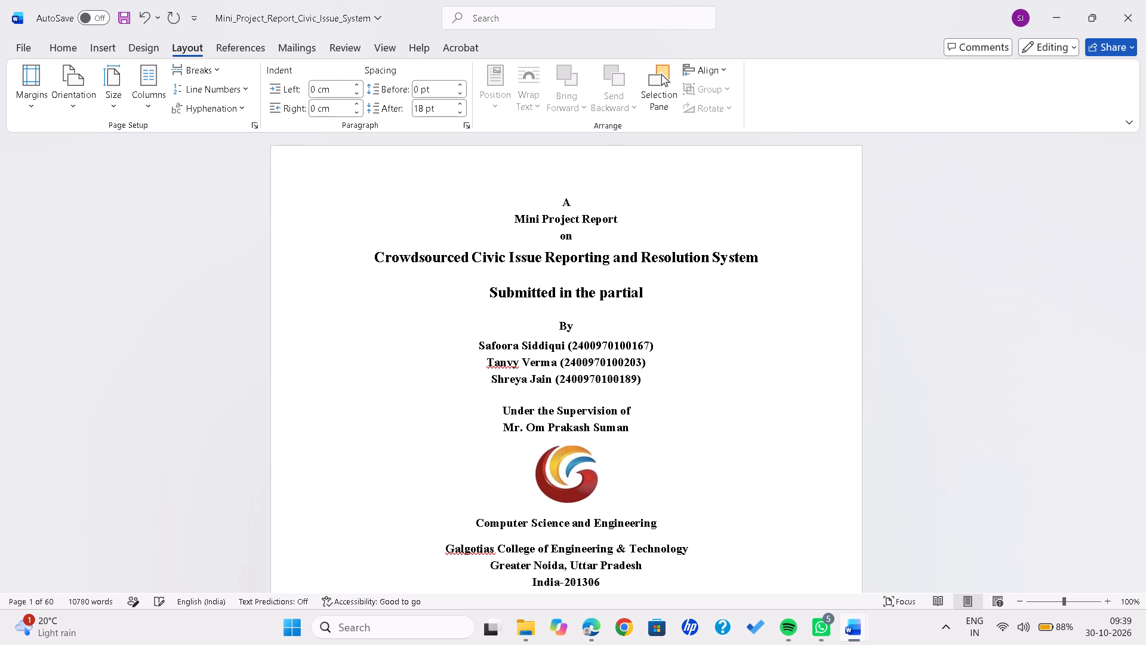
text(fulfillment of the requirements)
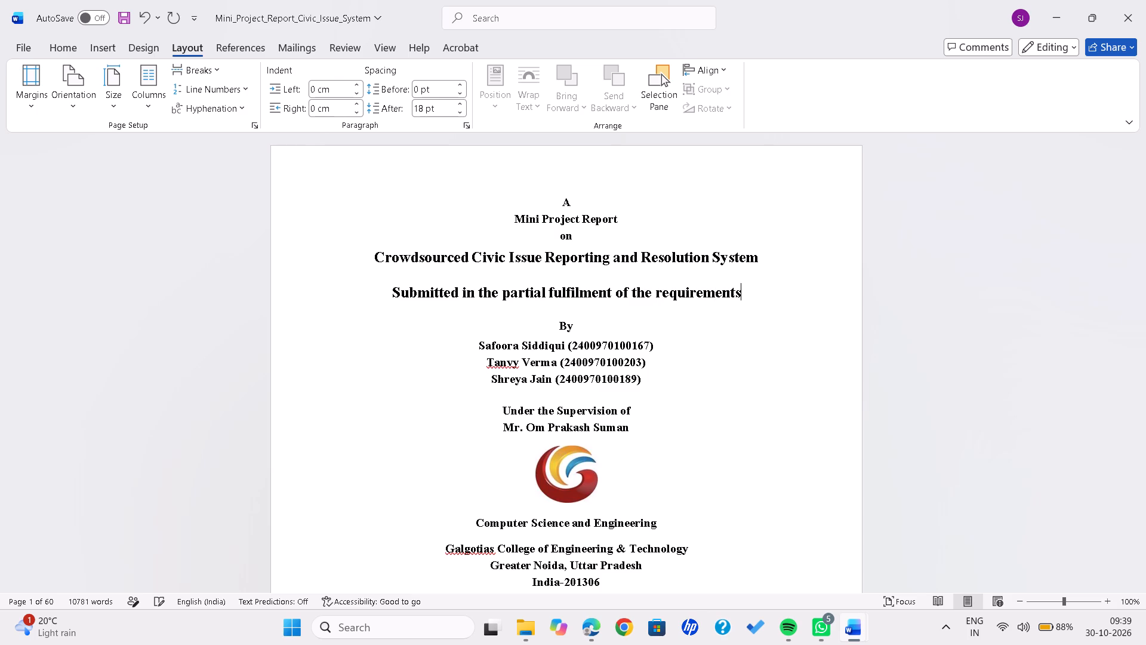
key(space)
text(for the award)
key(space)
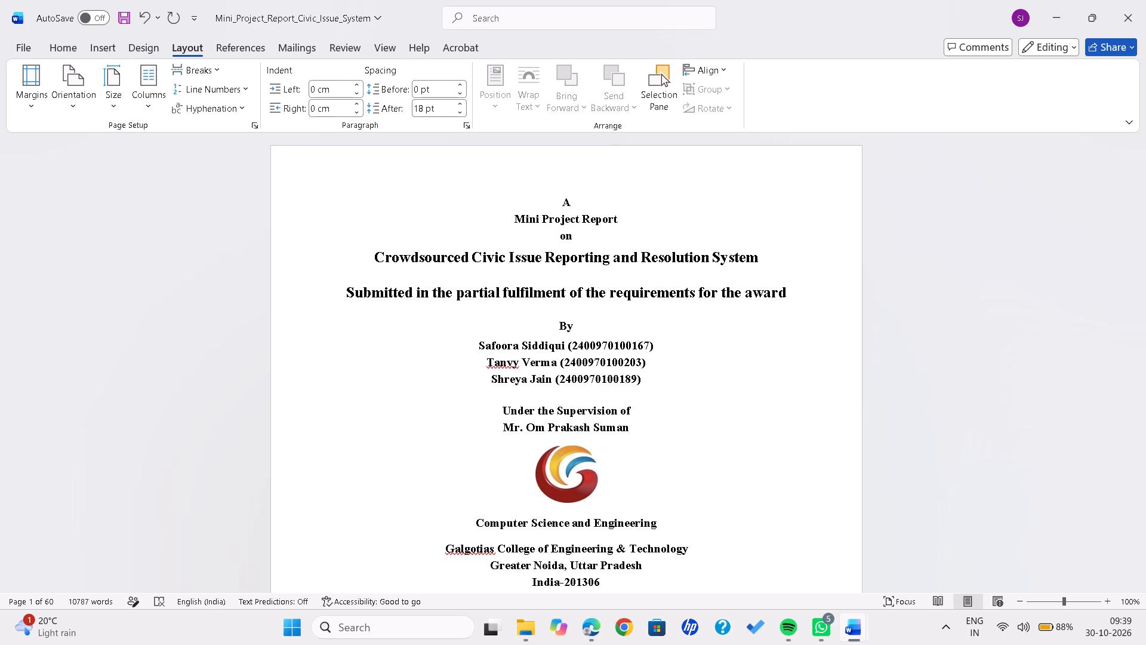
Complete the submission statement with "of the degree of Bachelor of Technology in Computer Science and Engineering".
text(of the degree o)
key(BackSpace)
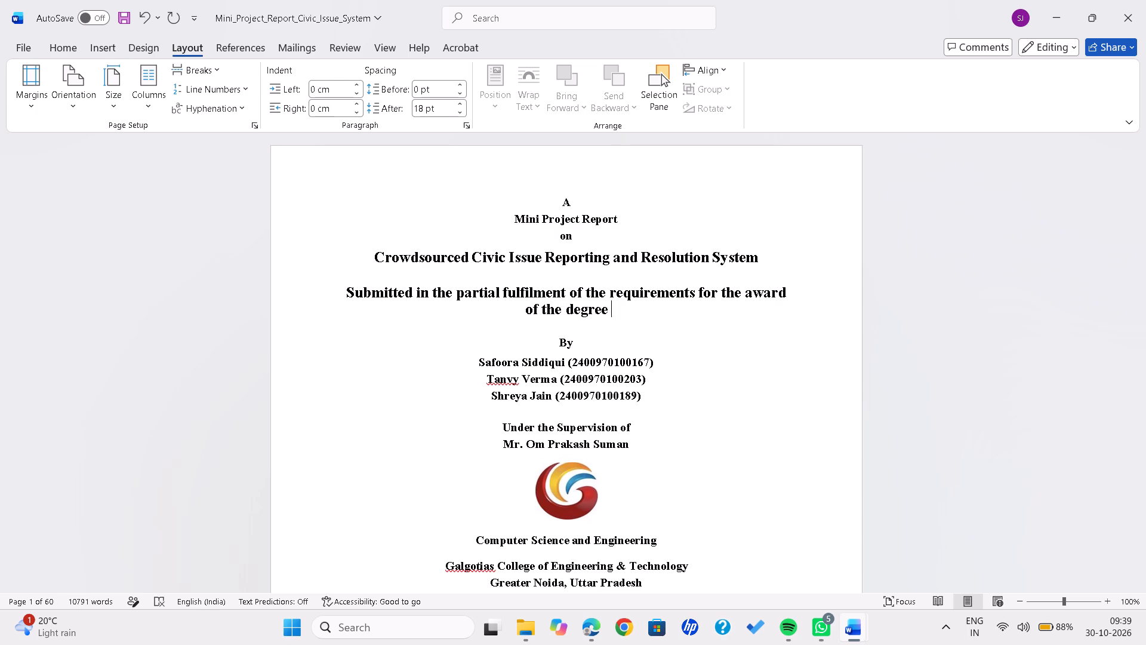
text(of)
key(space)
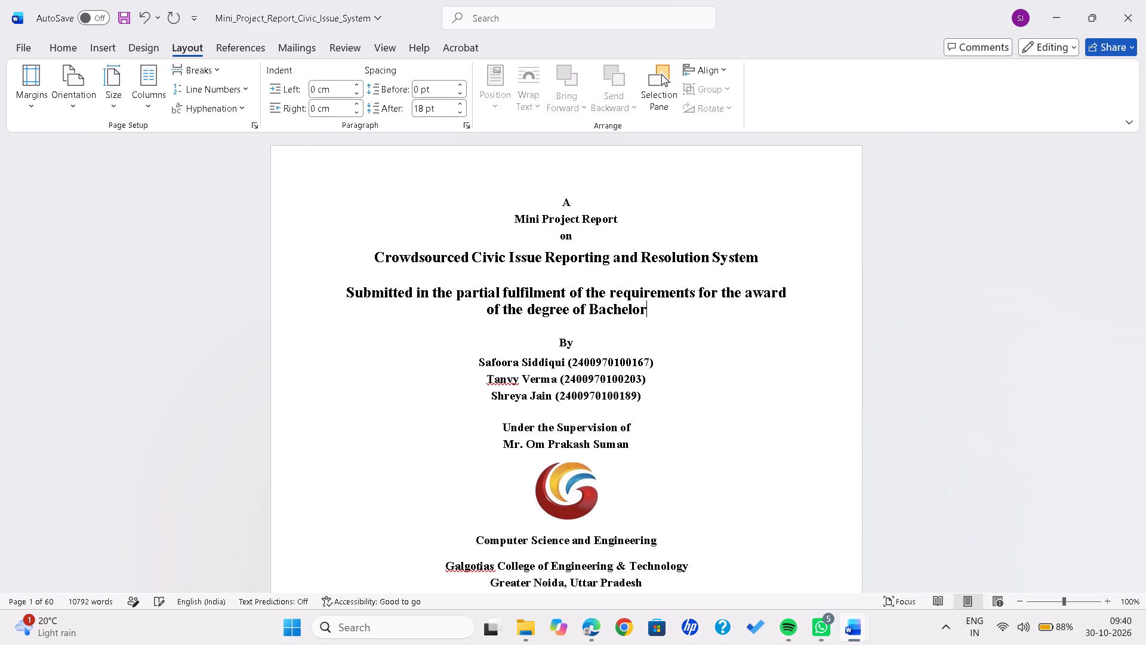
text(in)
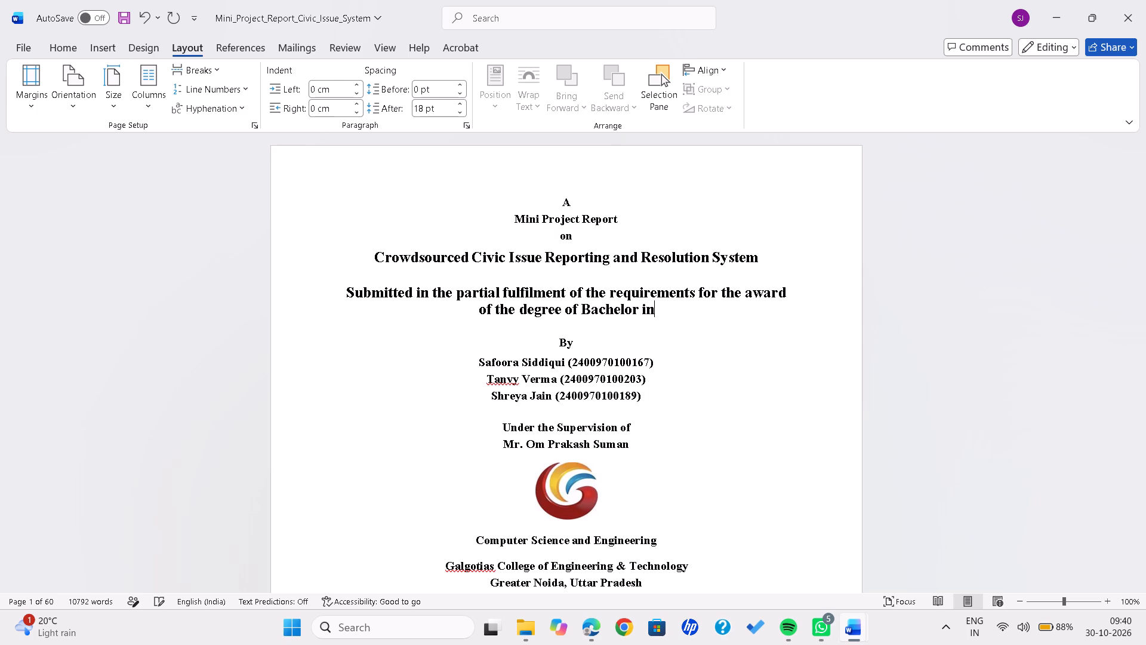
key(space)
key(BackSpace)
key(BackSpace)
key(BackSpace)
text(of)
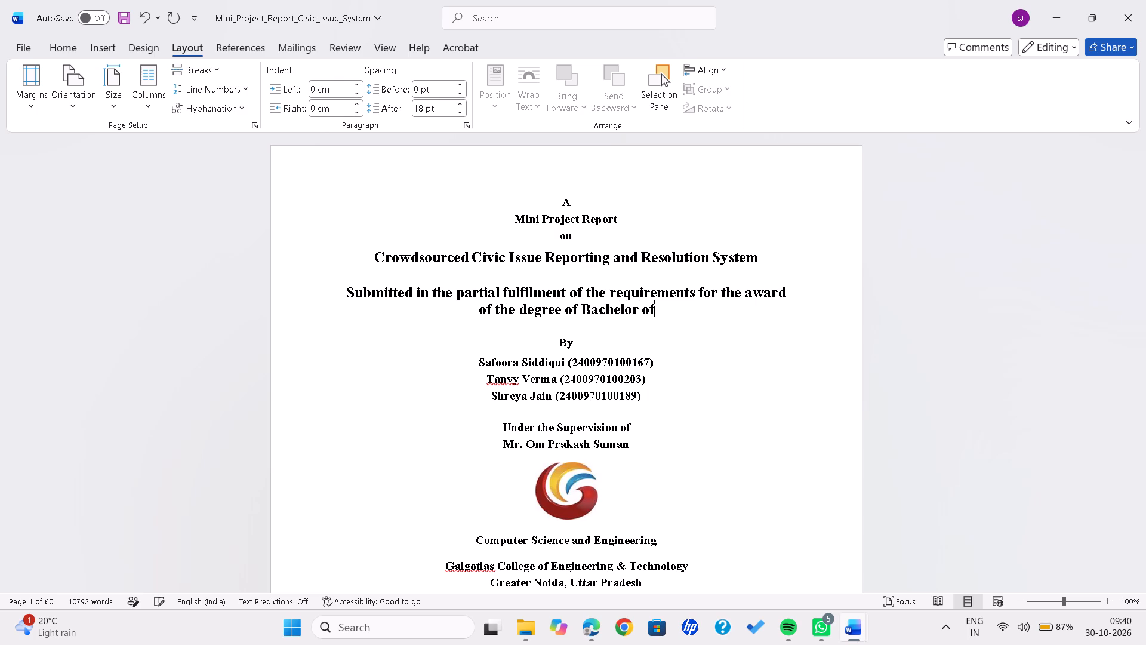
text(echnology)
key(space)
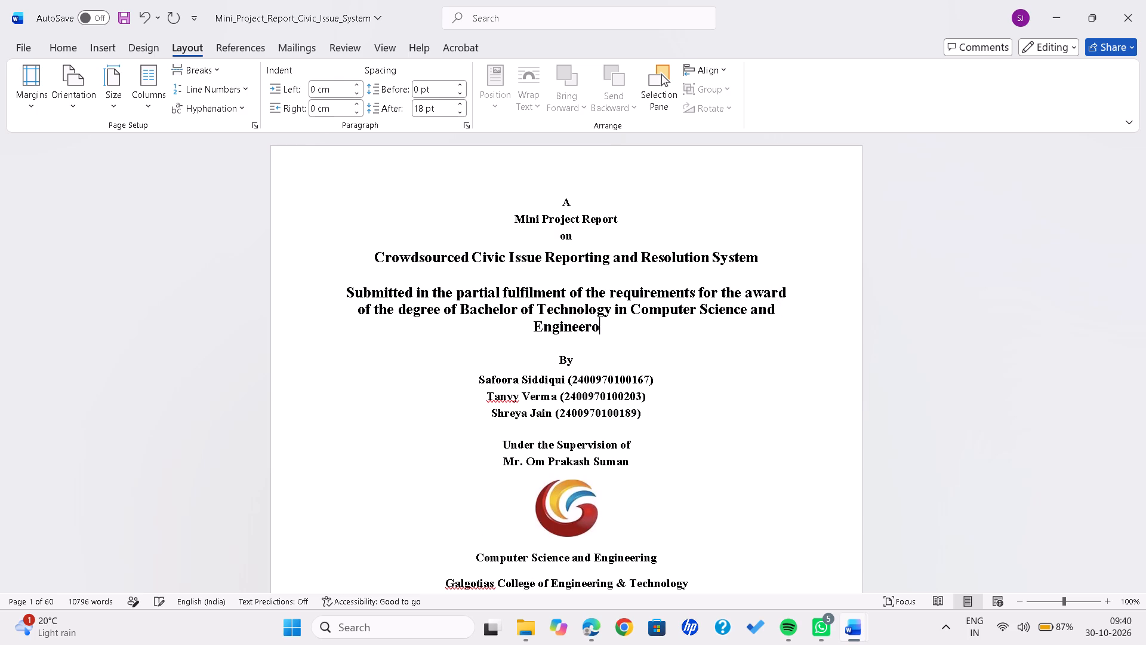
key(BackSpace)
key(BackSpace)
text(ing)
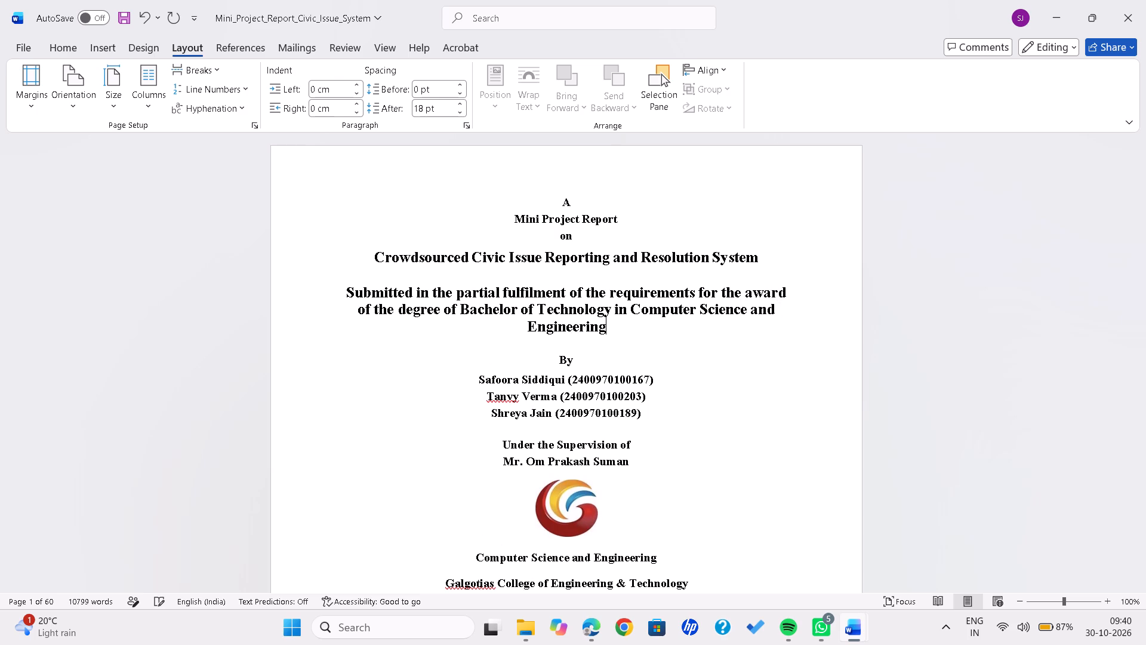
key(space)
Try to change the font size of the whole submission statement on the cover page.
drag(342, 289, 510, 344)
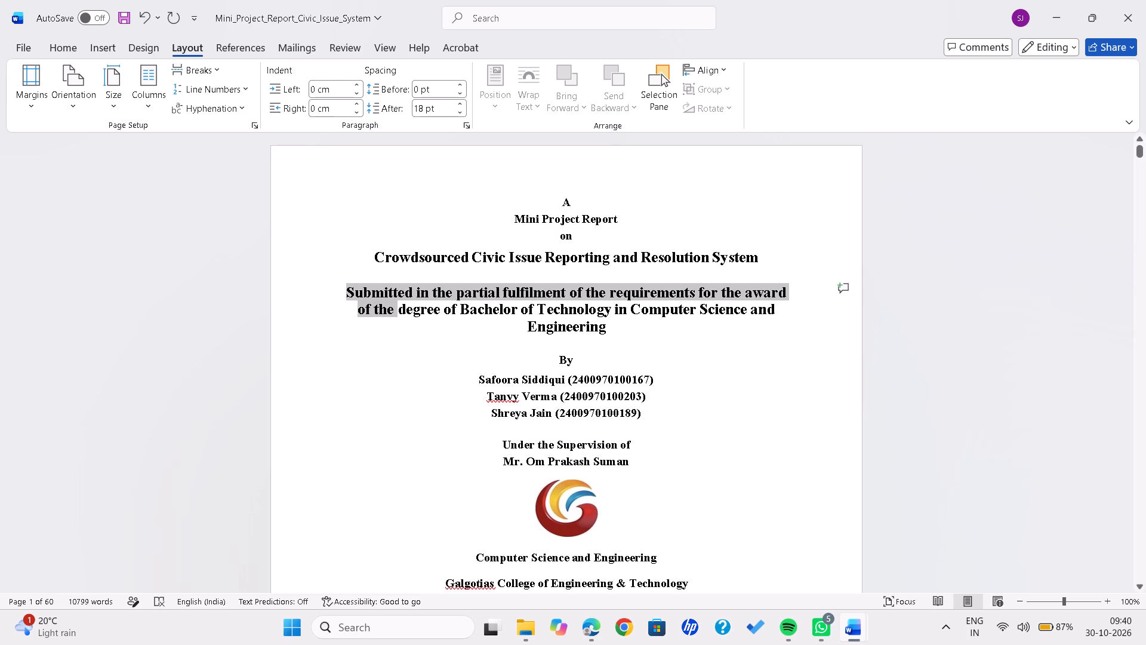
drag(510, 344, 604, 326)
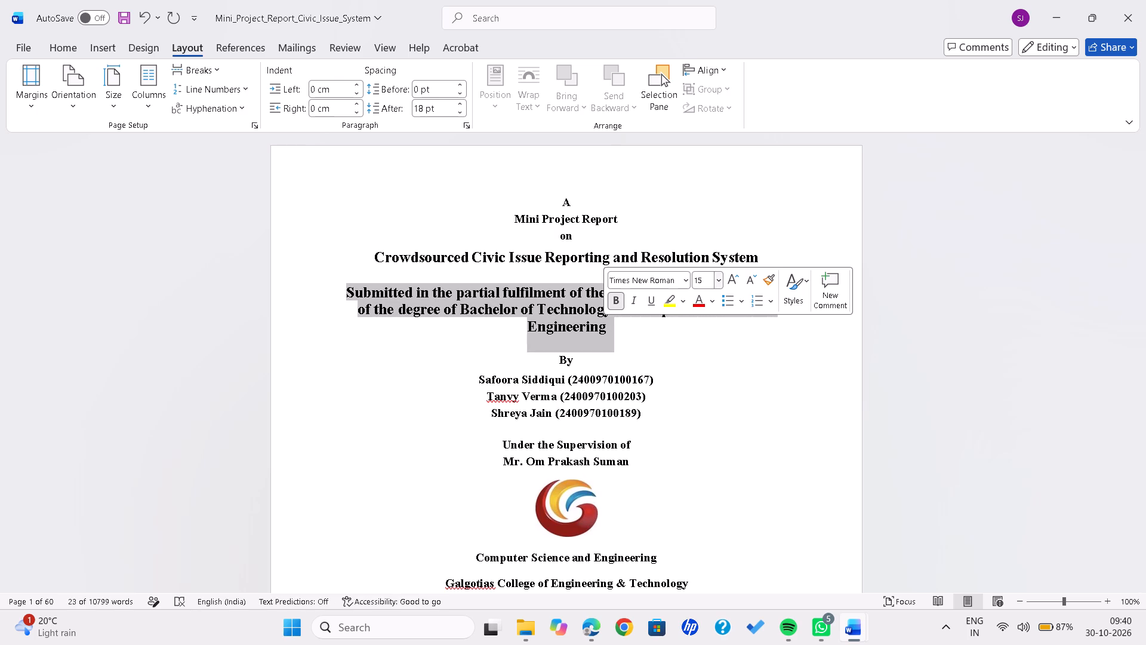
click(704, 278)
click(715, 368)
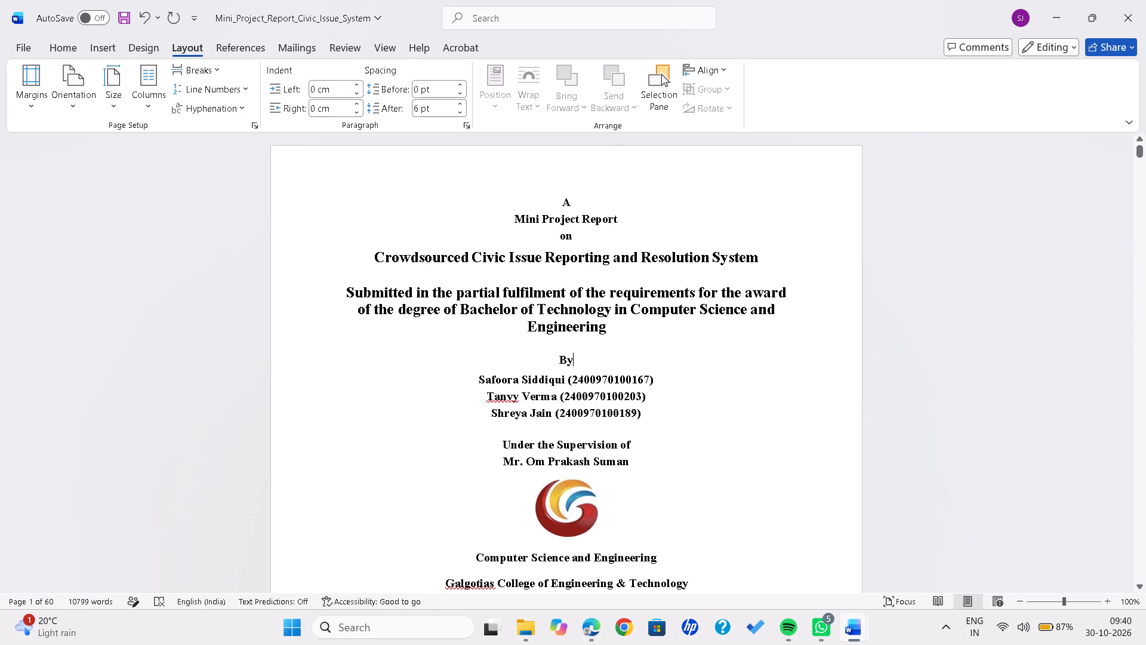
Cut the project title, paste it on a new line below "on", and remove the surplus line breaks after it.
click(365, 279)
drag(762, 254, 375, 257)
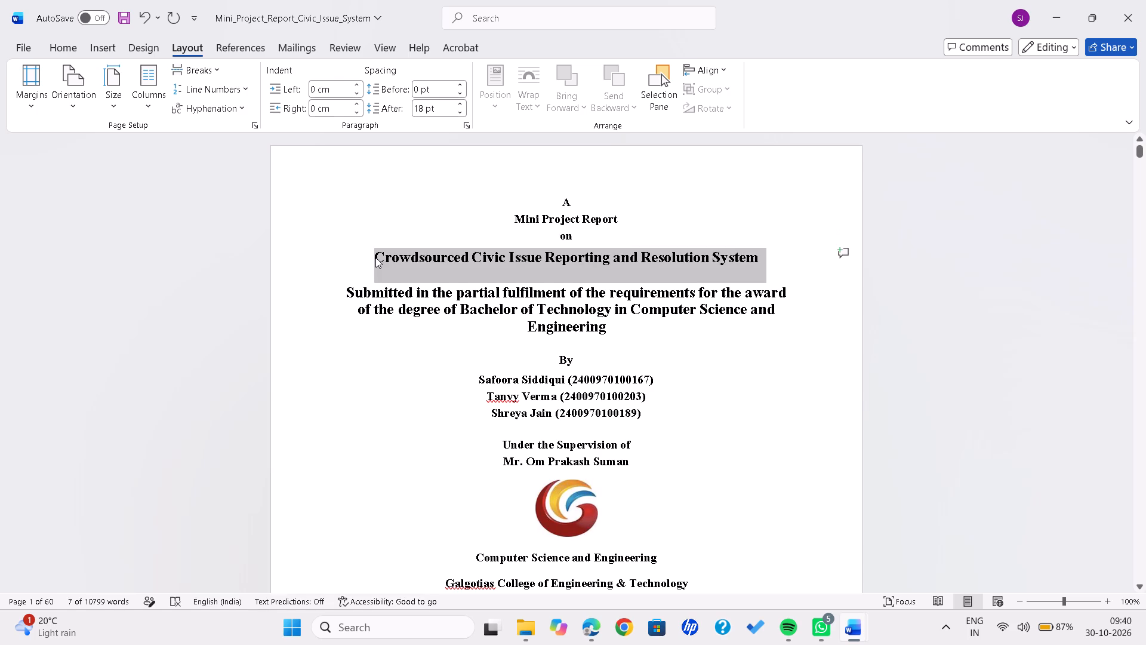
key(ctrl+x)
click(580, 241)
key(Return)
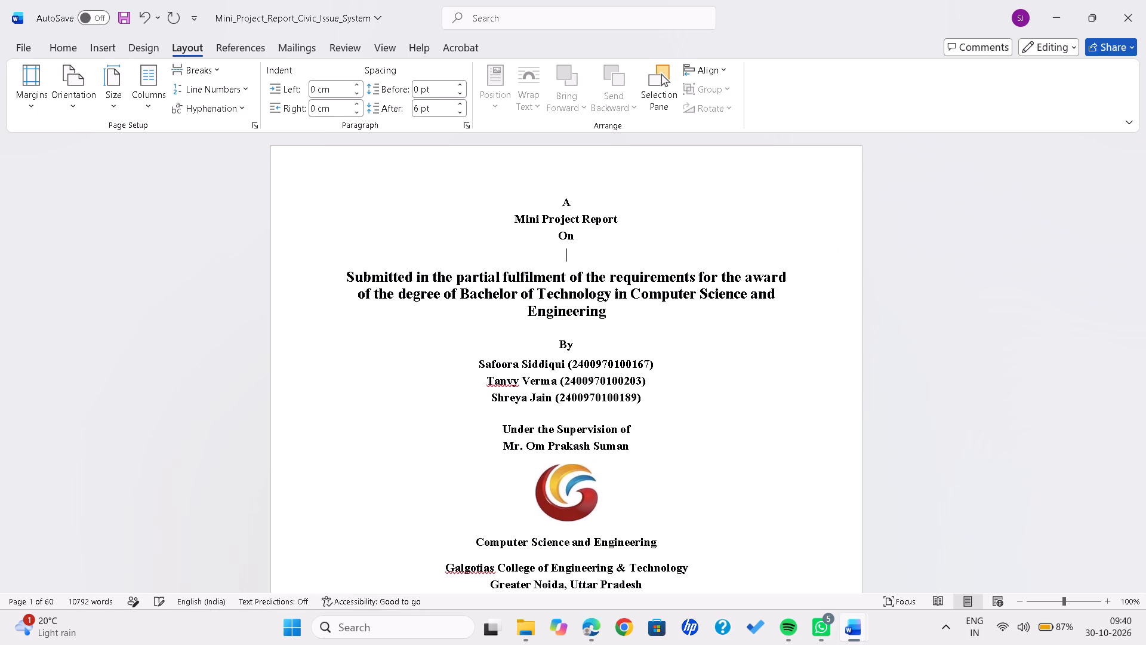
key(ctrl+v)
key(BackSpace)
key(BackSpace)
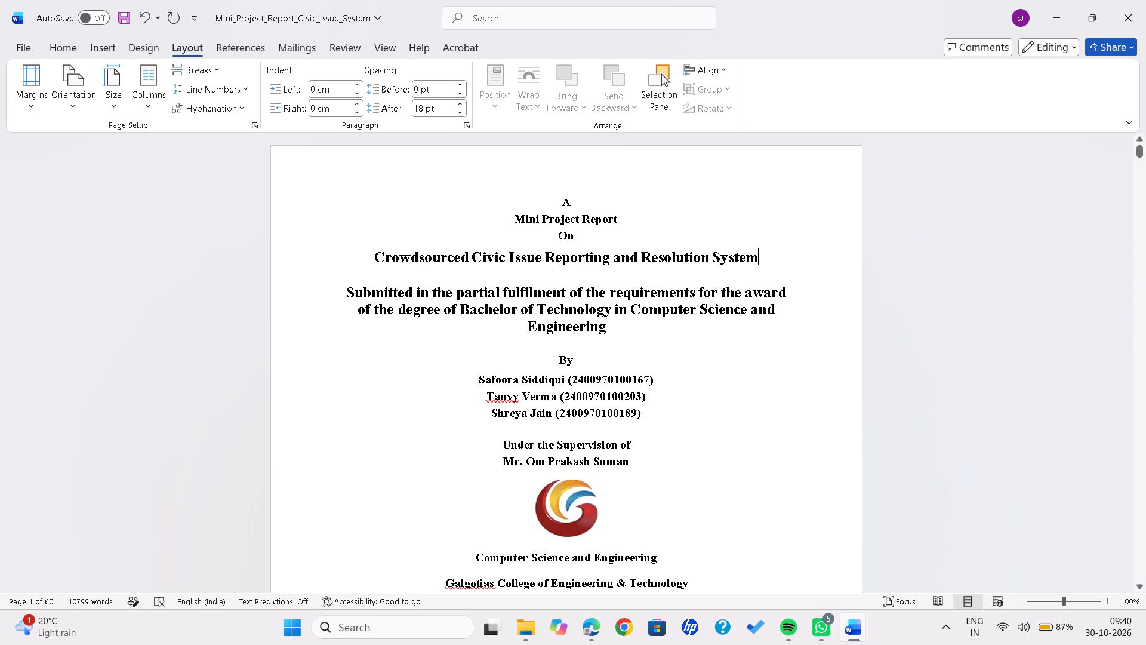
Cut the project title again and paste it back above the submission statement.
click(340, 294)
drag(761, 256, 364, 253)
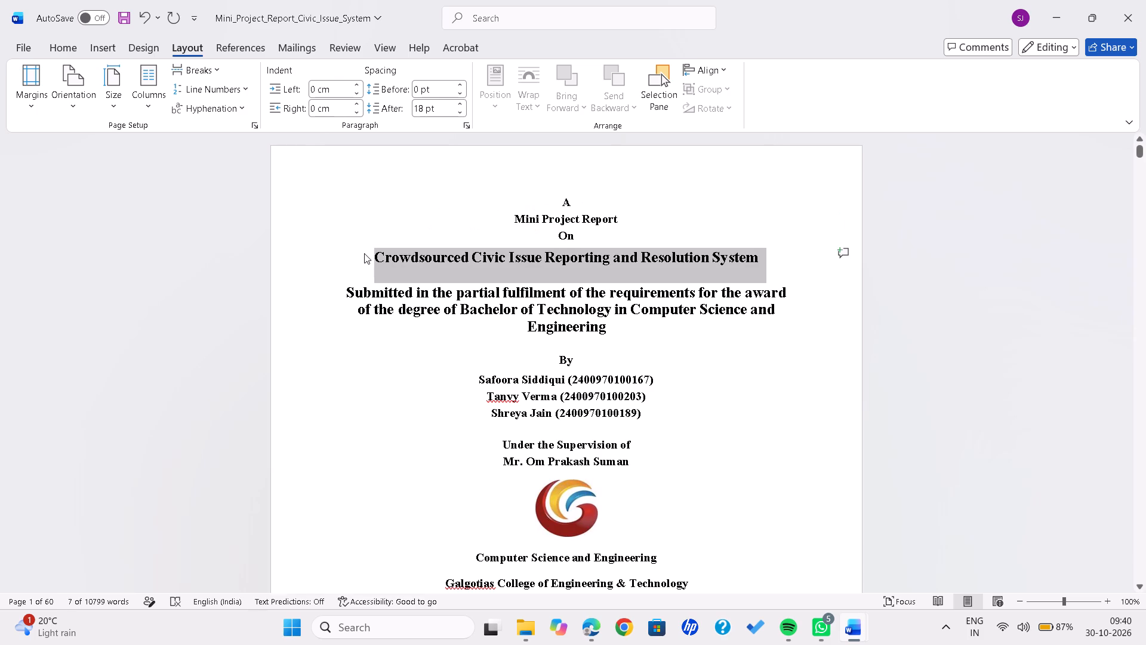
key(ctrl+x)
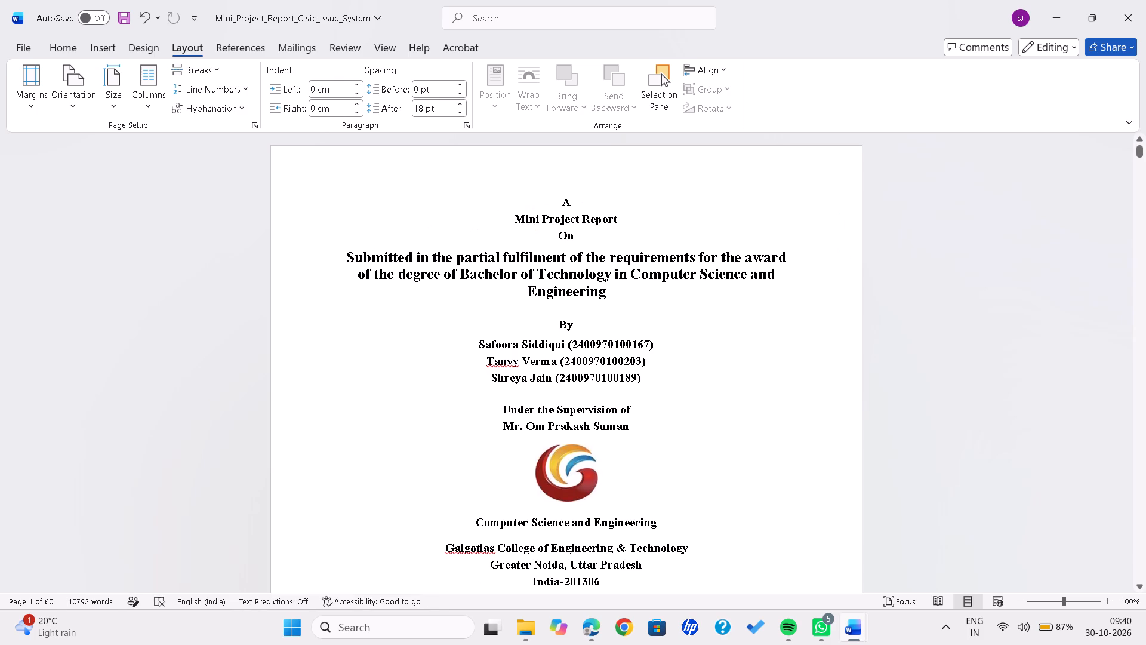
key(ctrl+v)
Copy the project title and paste a second copy directly before the submission statement, preceded by a space.
drag(373, 256, 694, 263)
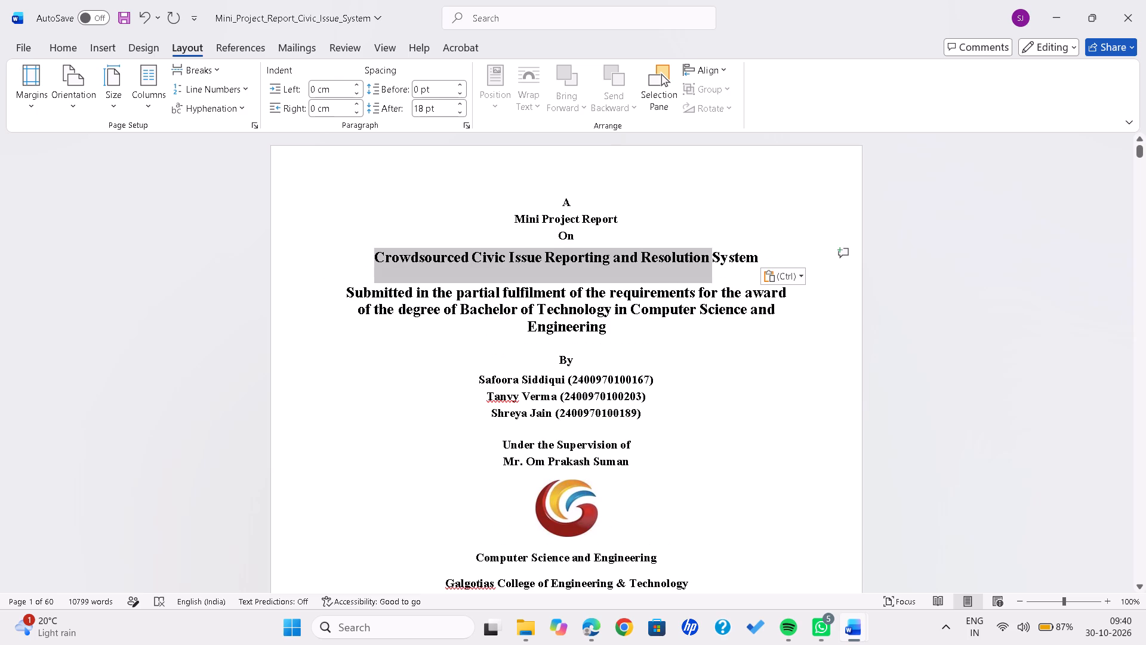
drag(694, 263, 753, 253)
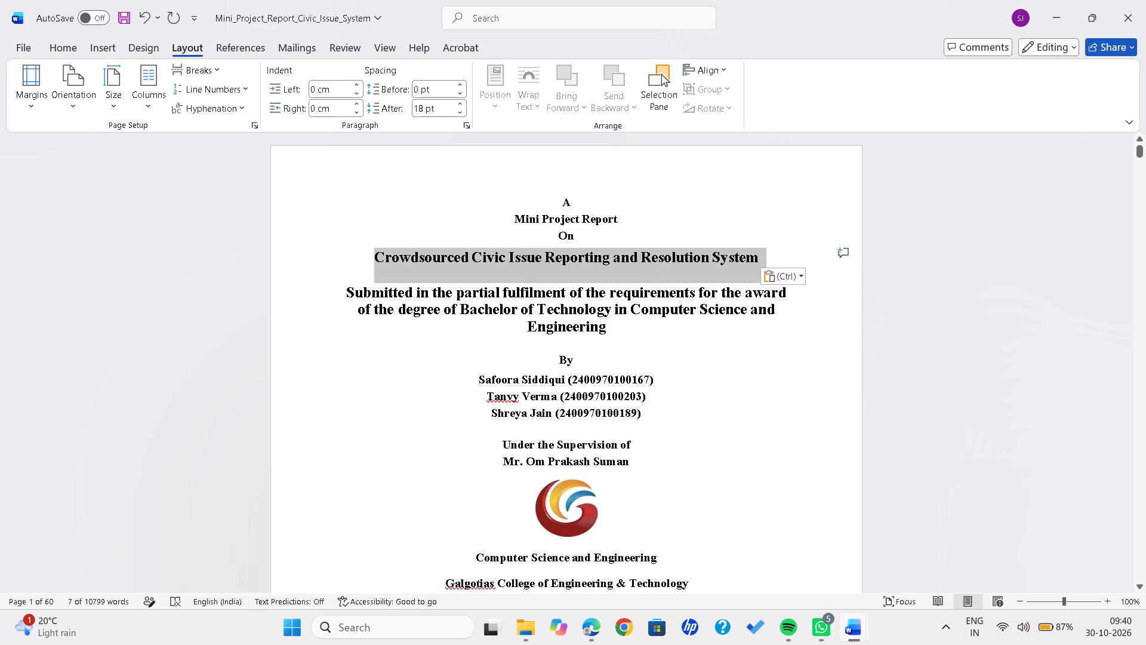
key(ctrl+c)
click(345, 288)
key(space)
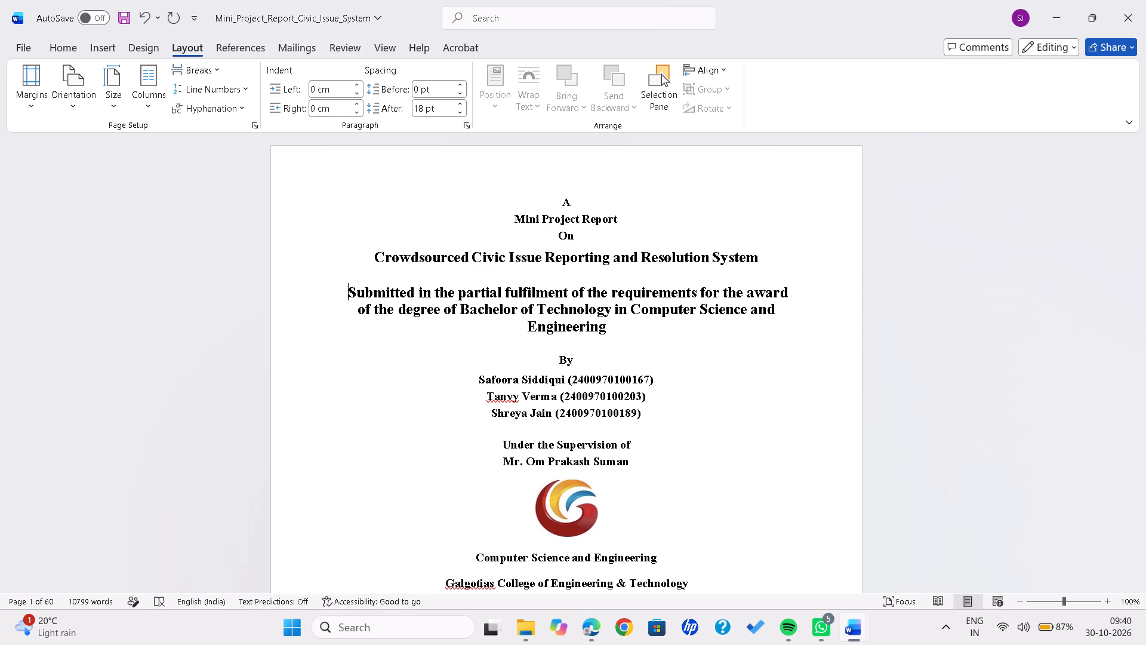
key(ctrl+v)
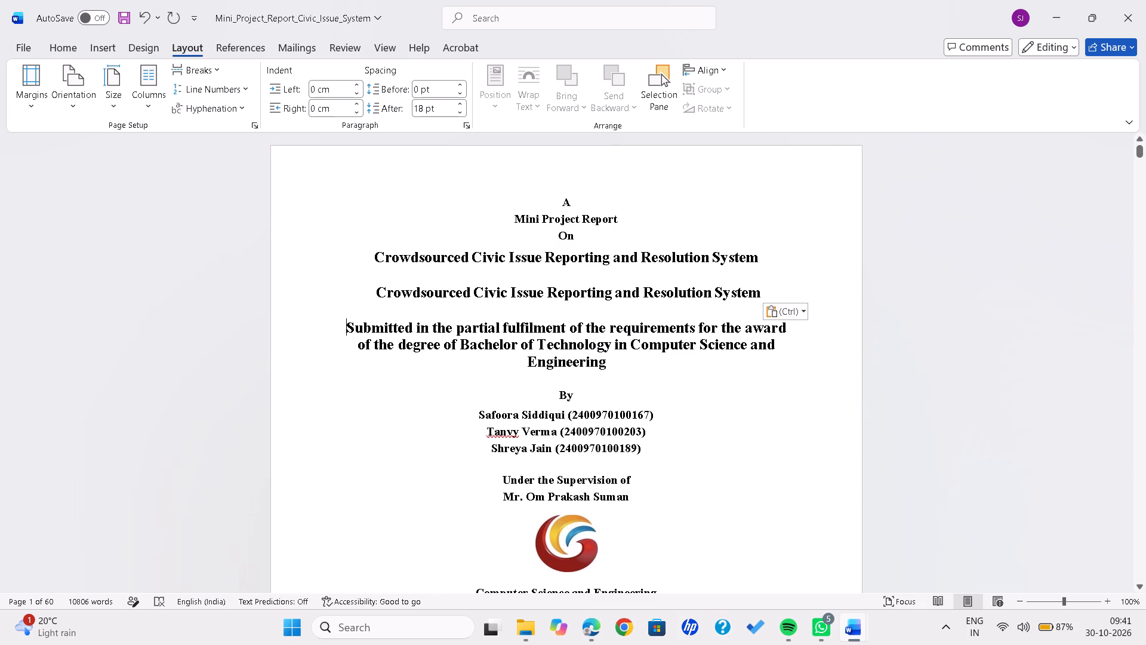
Delete the first of the two project titles and its empty line, keeping "On" as the line above the remaining title.
drag(764, 259, 355, 265)
key(BackSpace)
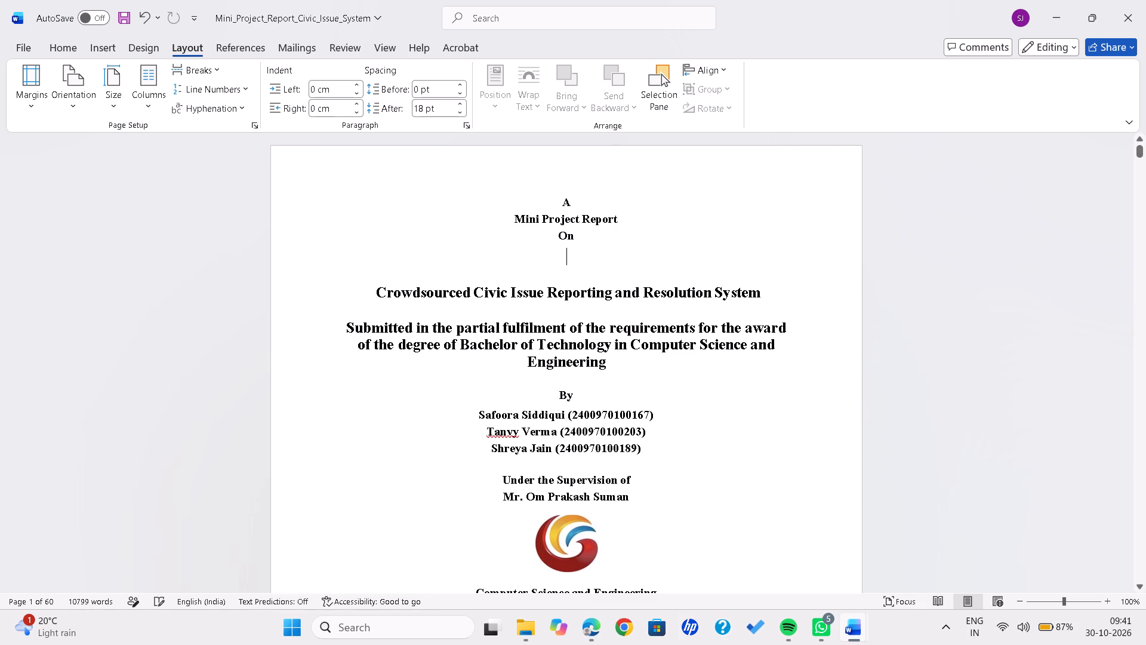
key(BackSpace)
key(BackSpace)
key(BackSpace)
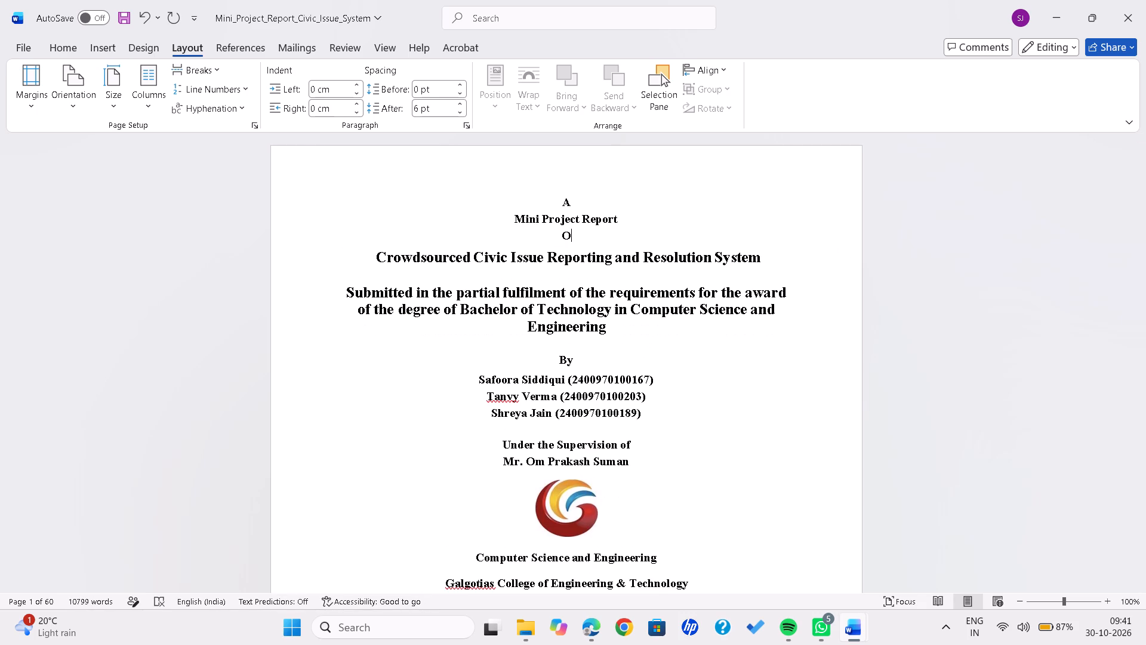
key(n)
Split the submission statement into four lines, with new lines starting at "the award", "Bachelor of Technology in" and "Computer Science and Engineering".
click(719, 294)
key(Return)
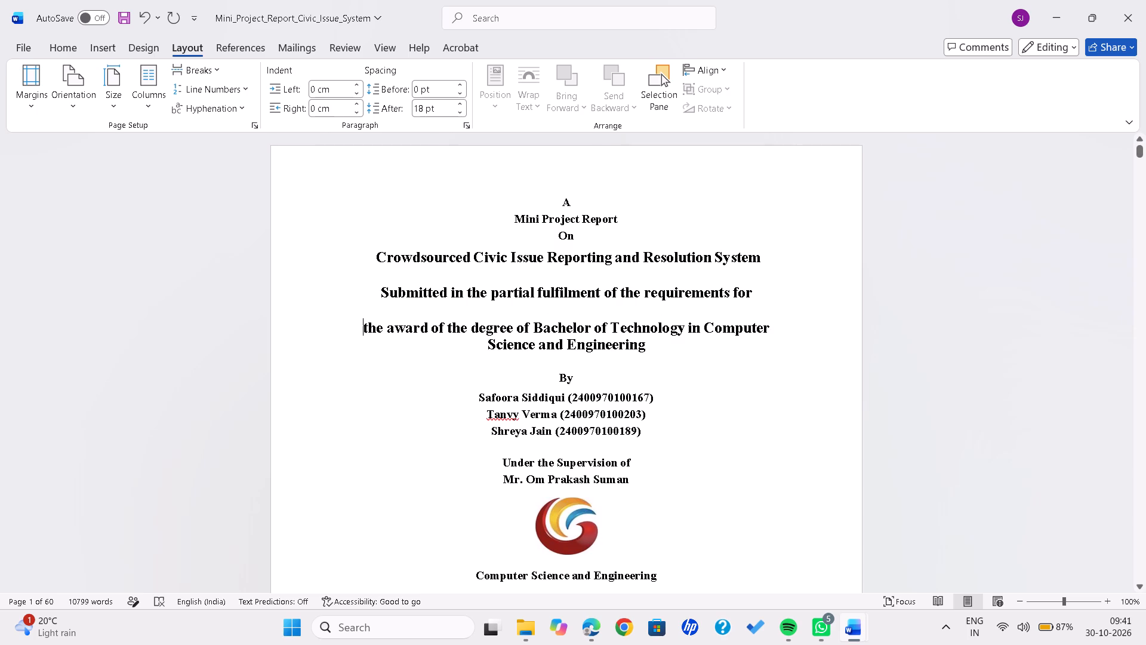
click(537, 324)
key(Return)
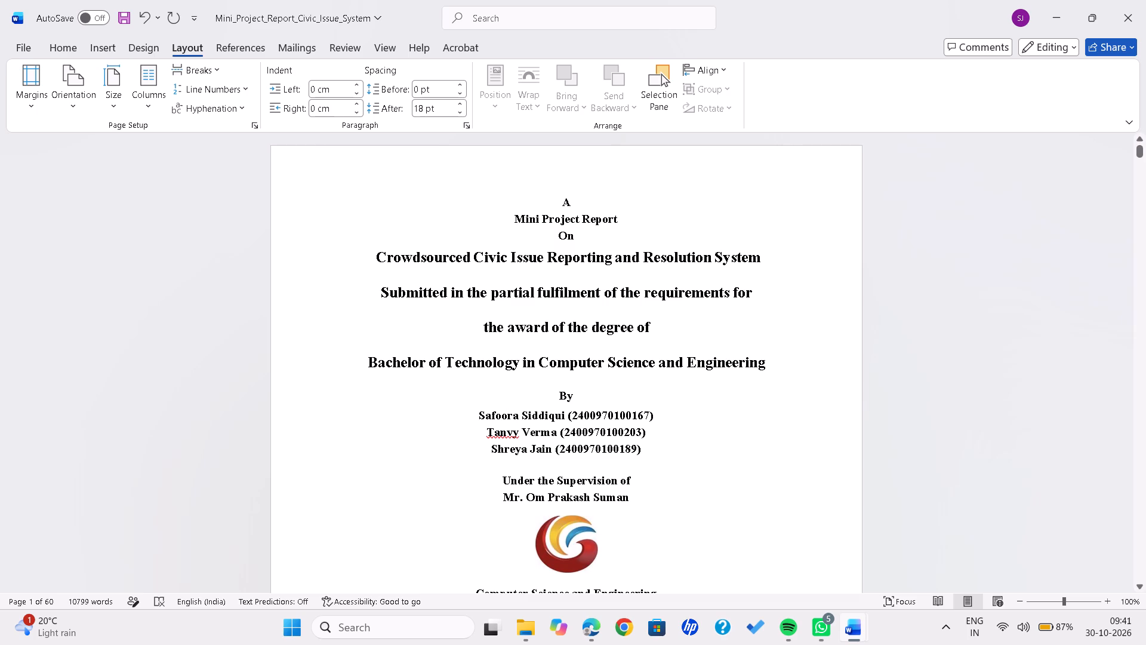
click(539, 358)
key(Return)
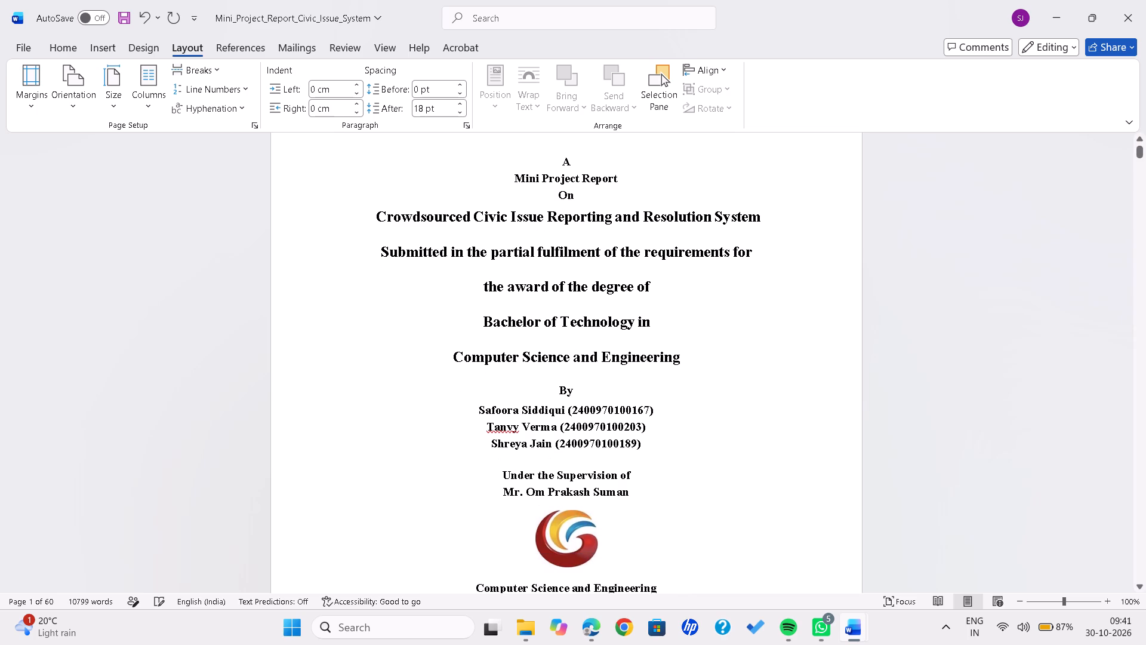
Add the line "Semester-V" below the last student's name on the cover page.
scroll(539, 358, up, 1)
scroll(539, 358, down, 1)
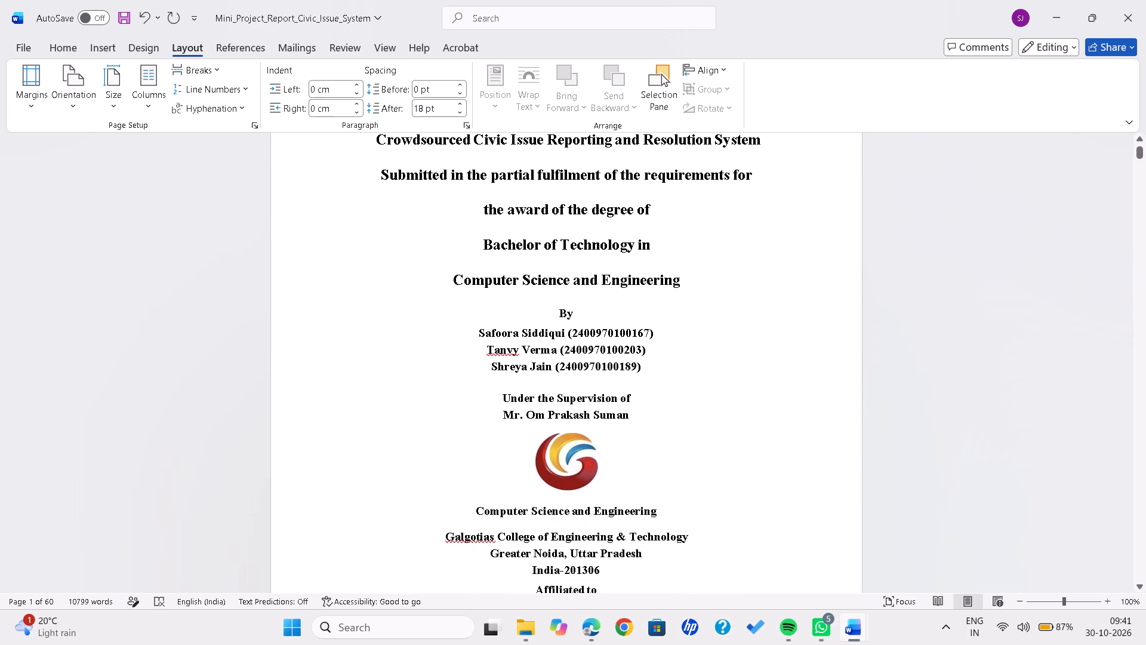
scroll(539, 358, up, 1)
scroll(539, 358, down, 2)
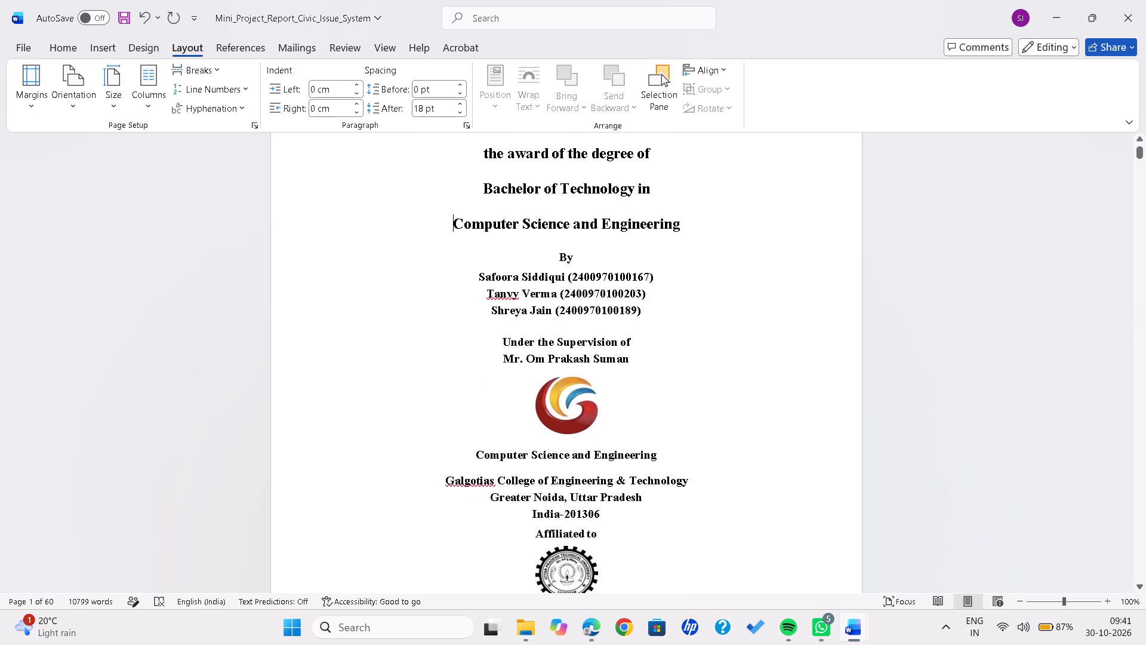
click(548, 333)
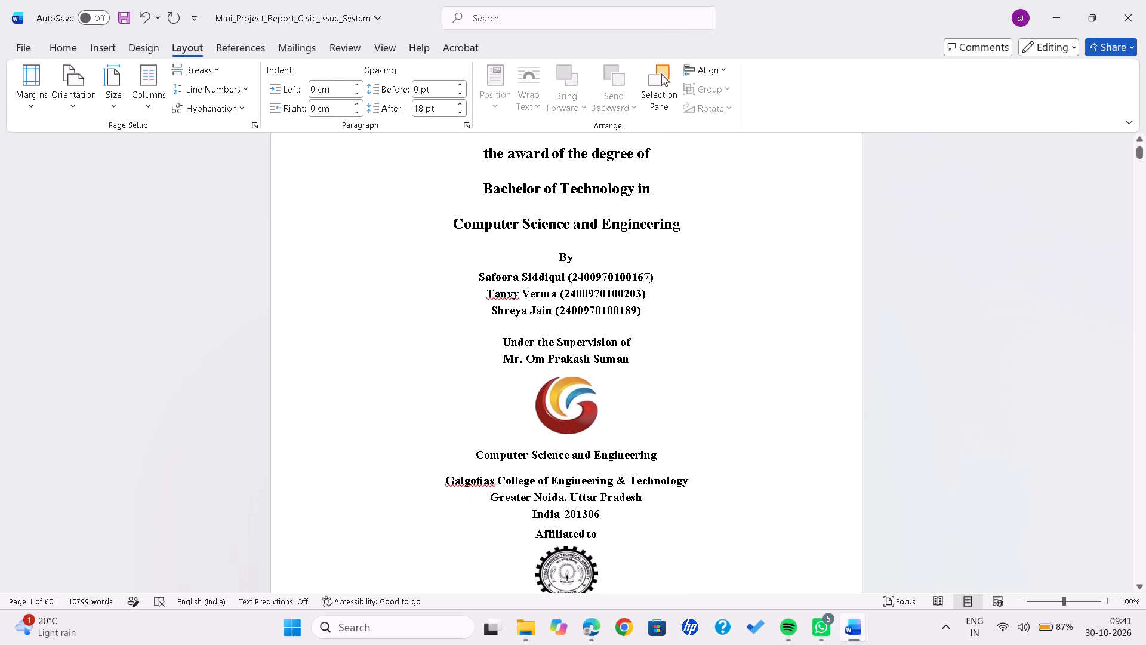
click(648, 311)
key(Return)
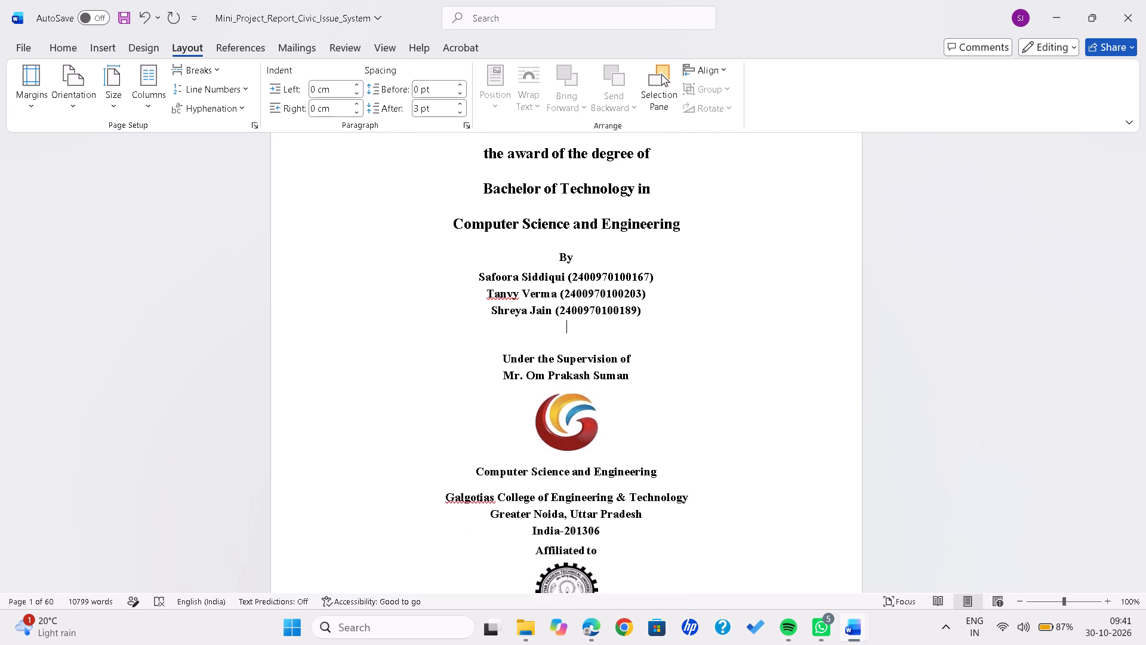
text(emester)
key(space)
key(BackSpace)
key(minus)
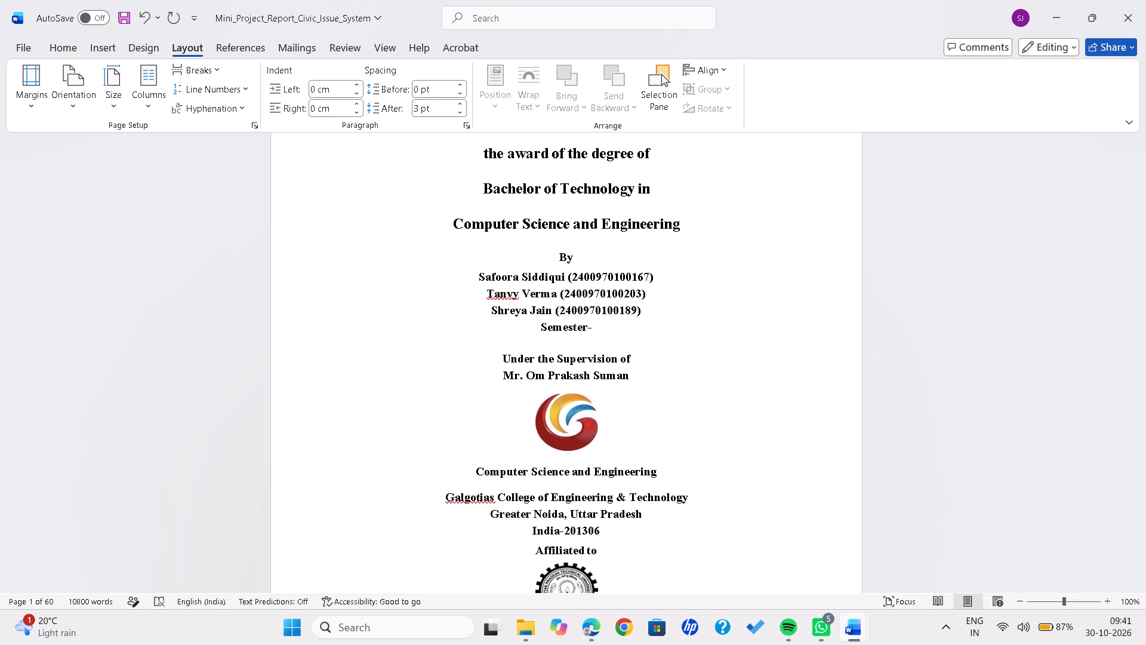
key(v)
Replace the date line at the end of the cover page with "(2026-2027)" on its own line below the university address.
scroll(602, 371, down, 2)
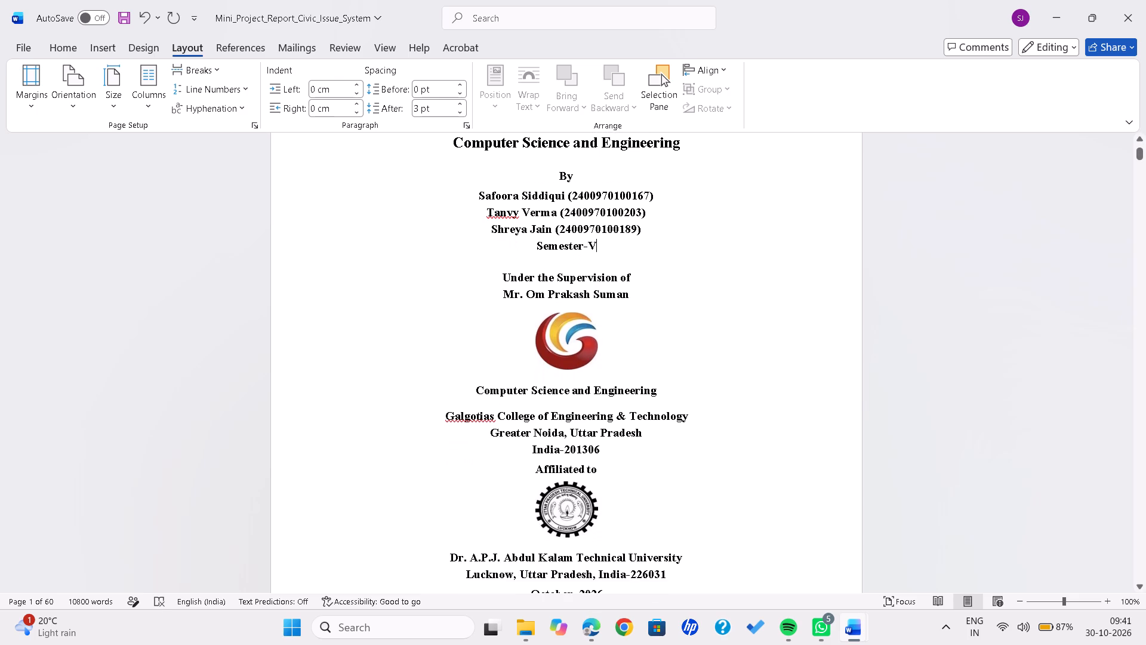
scroll(602, 371, down, 2)
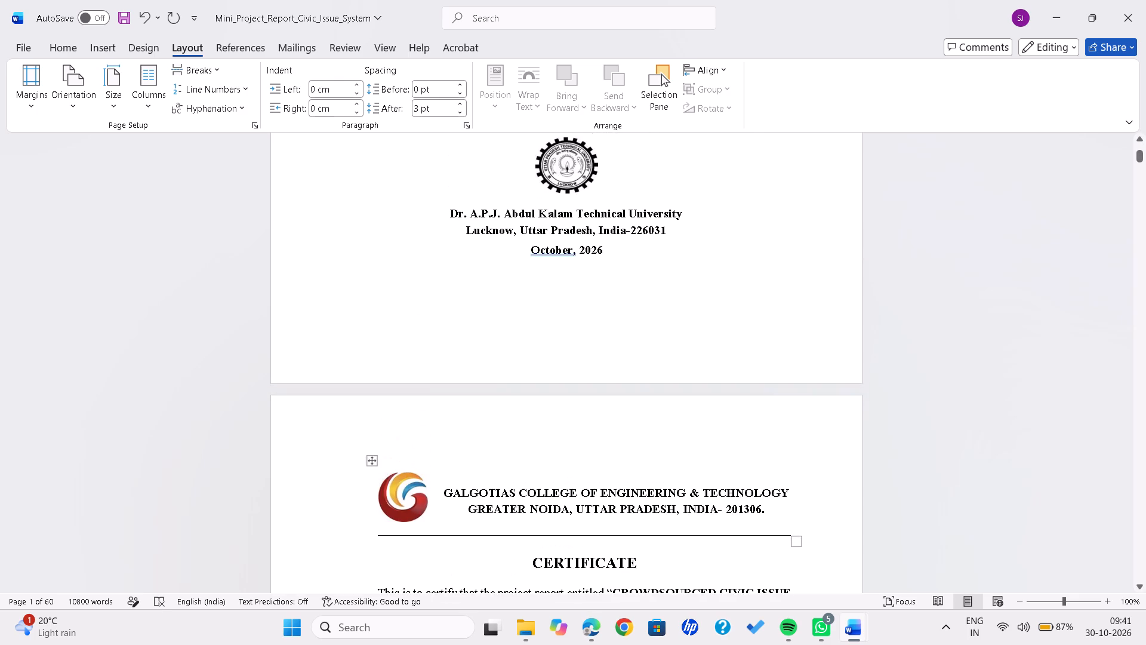
scroll(602, 371, up, 1)
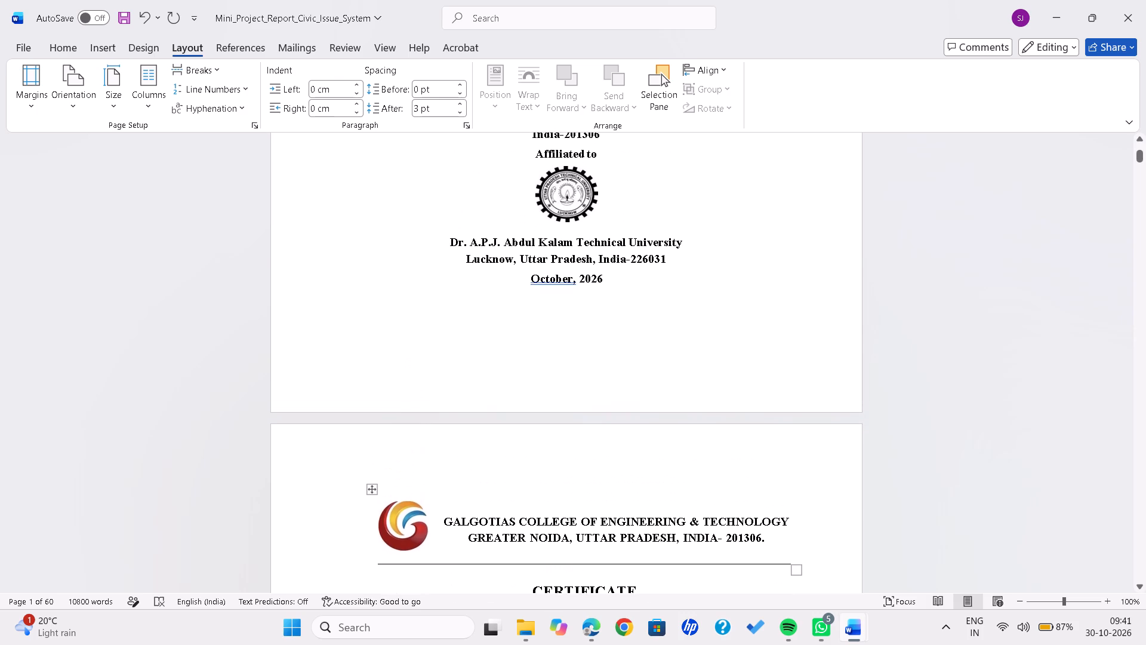
scroll(602, 371, up, 1)
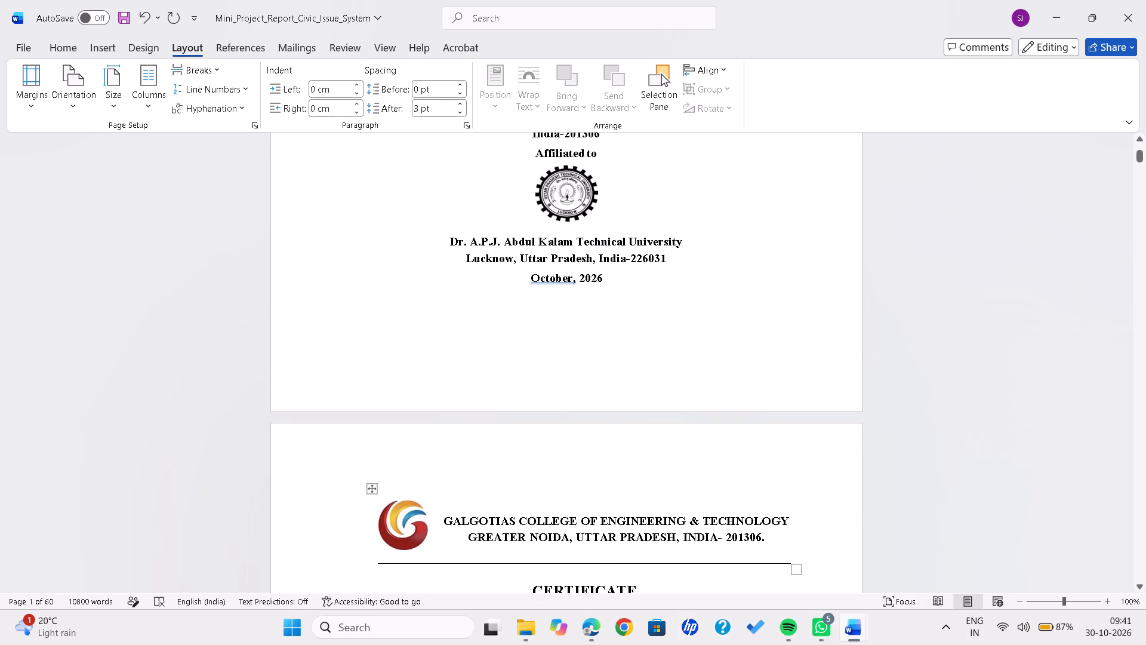
click(608, 277)
key(BackSpace)
key(BackSpace)
key(BackSpace)
key(BackSpace)
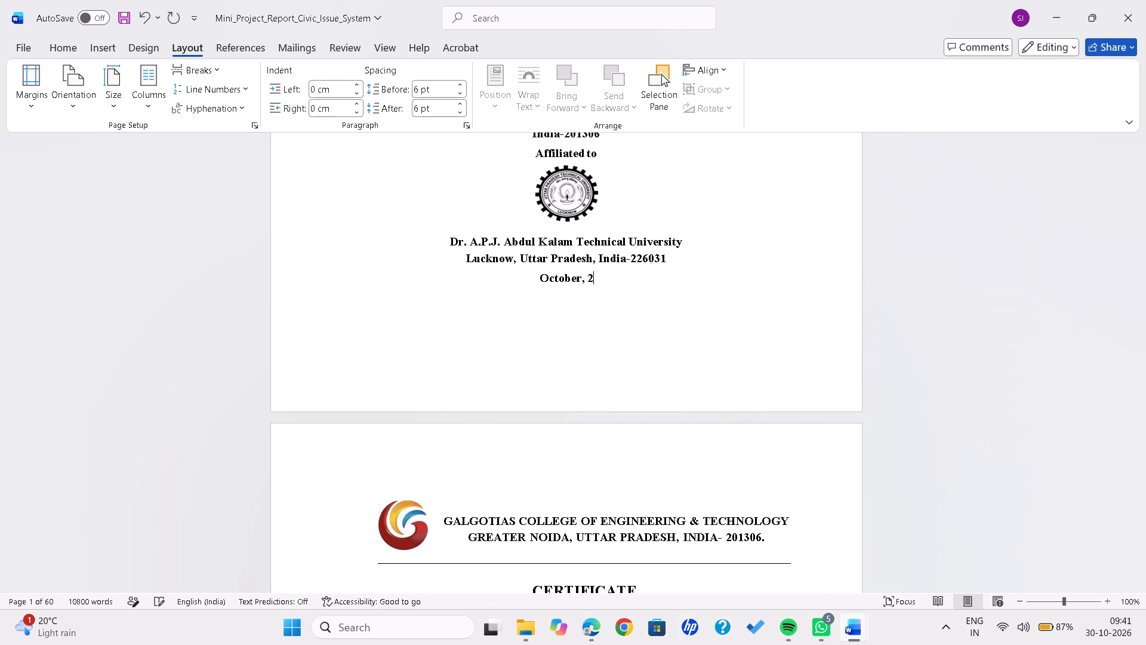
key(BackSpace)
key(BackSpace)
key(BackSpace)
key(BackSpace)
key(BackSpace)
key(BackSpace)
key(BackSpace)
key(BackSpace)
key(BackSpace)
key(BackSpace)
key(Return)
key(shift+parenleft)
text(2026)
text(-2027)
key(shift+parenright)
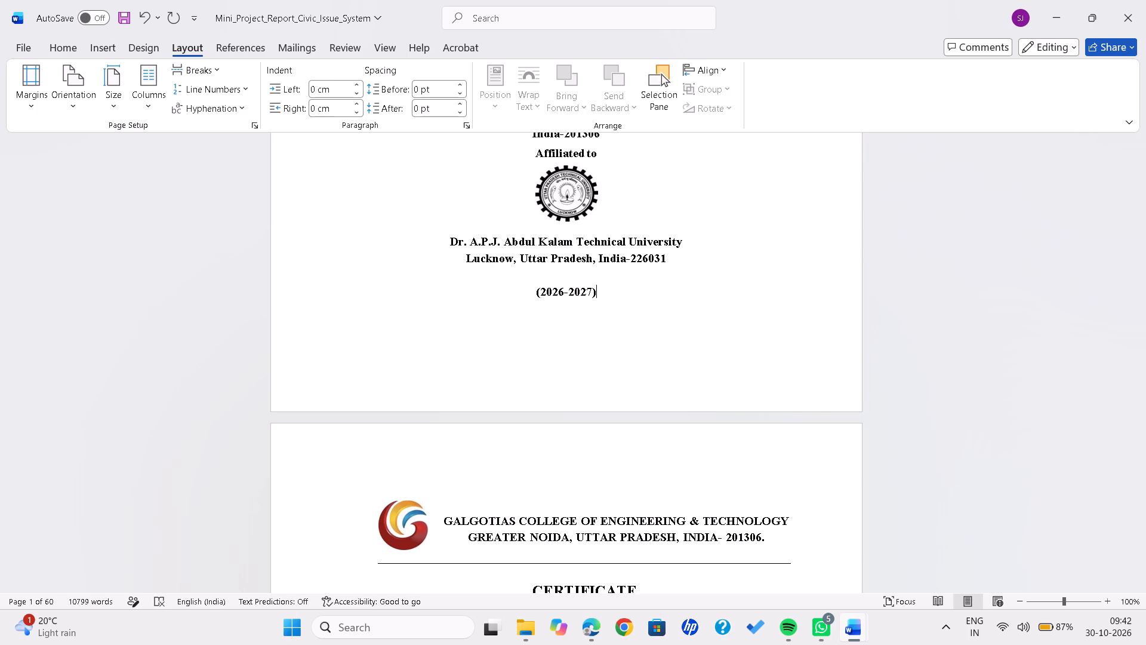
scroll(592, 278, up, 1)
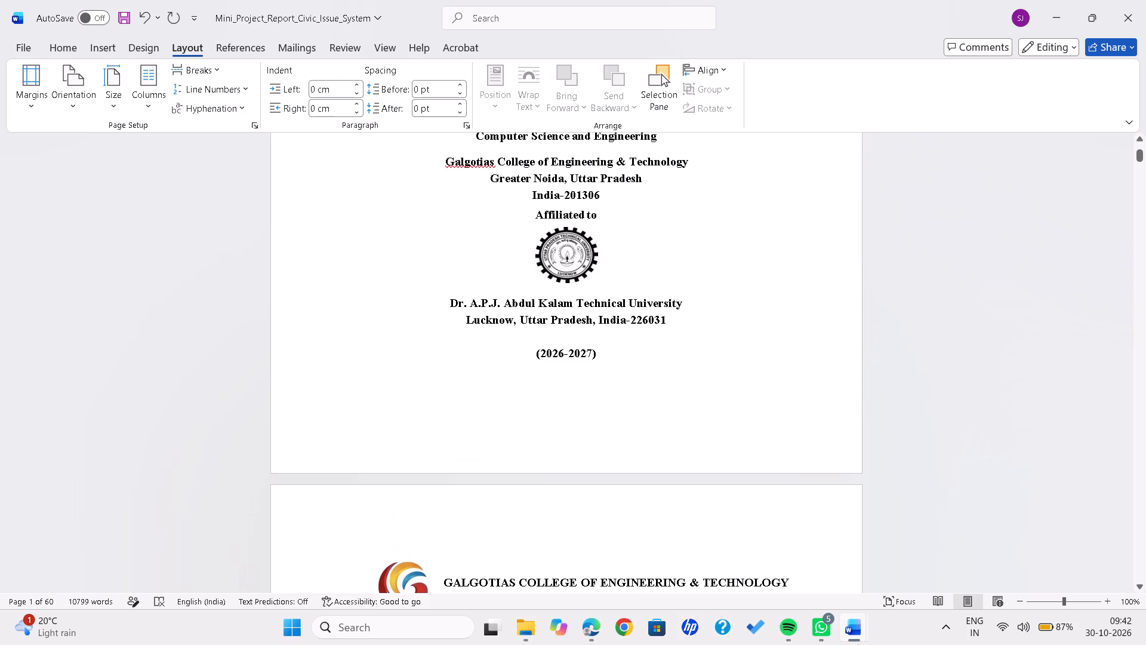
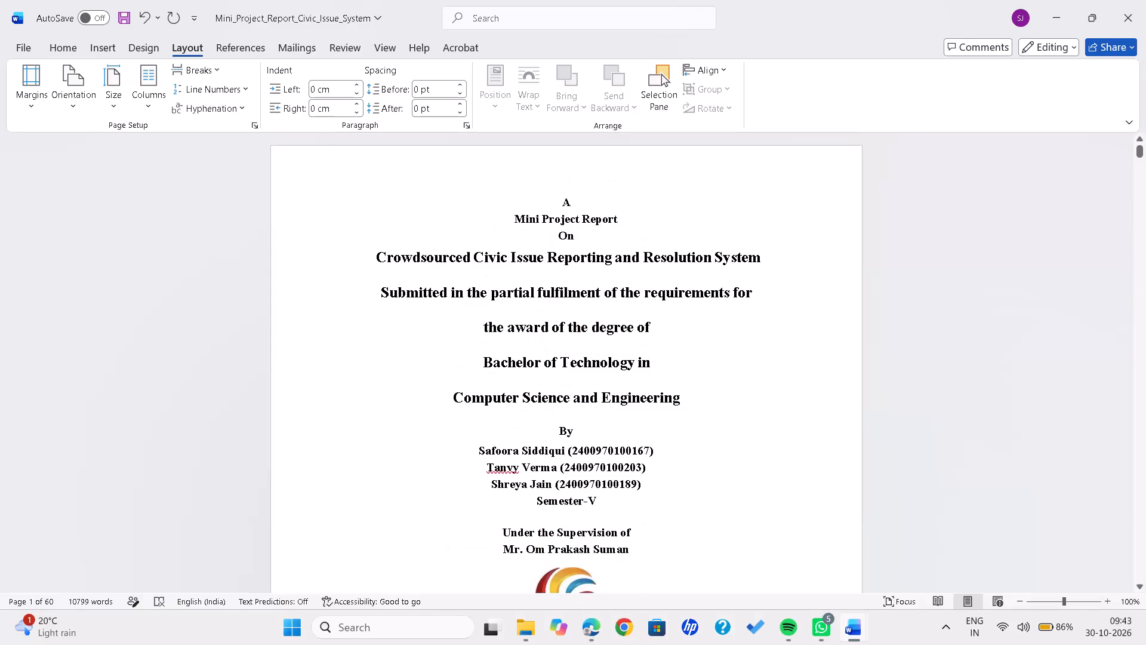
Turn on AutoSave for the mini project report, choosing OneDrive - Personal as the upload location.
scroll(536, 344, down, 1)
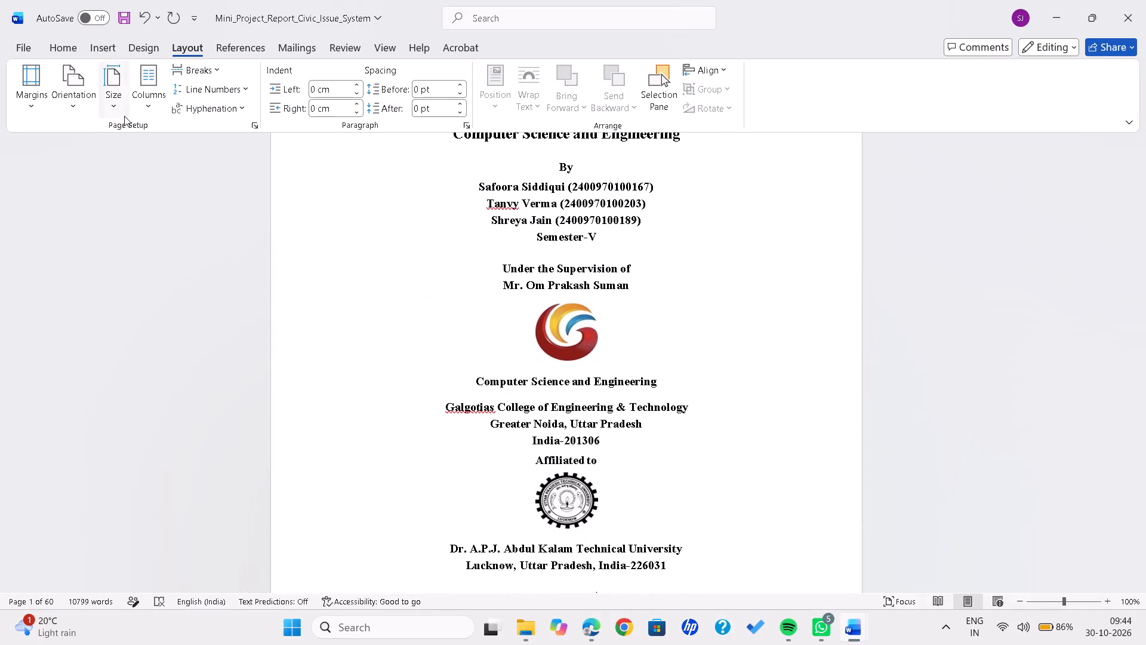
click(91, 24)
drag(507, 265, 512, 250)
click(512, 250)
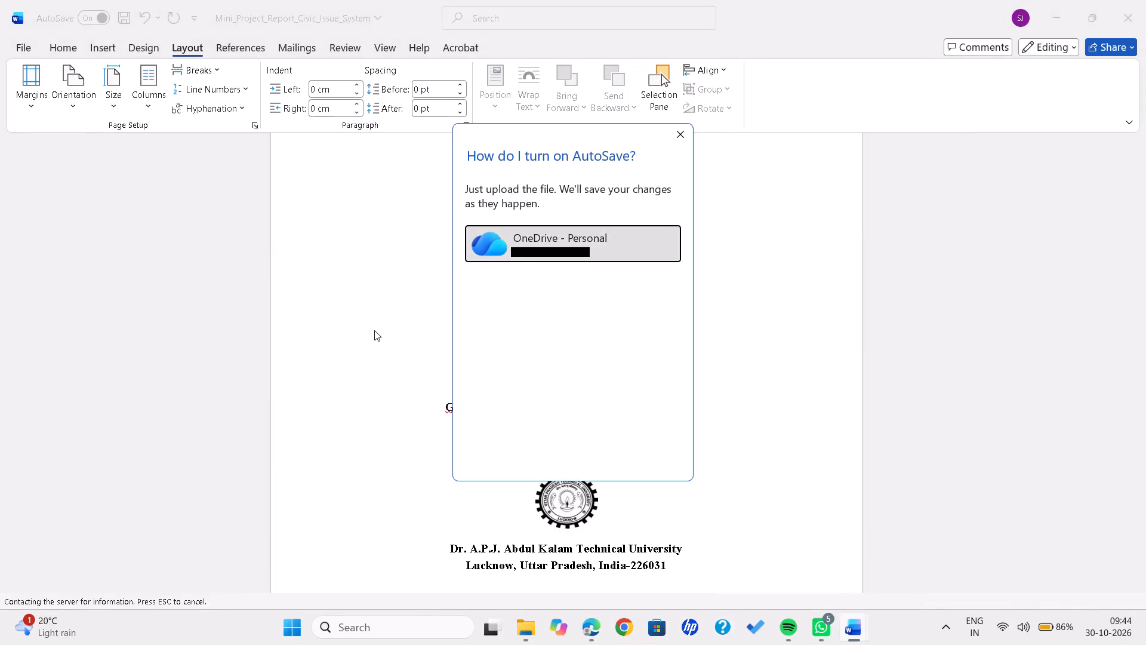
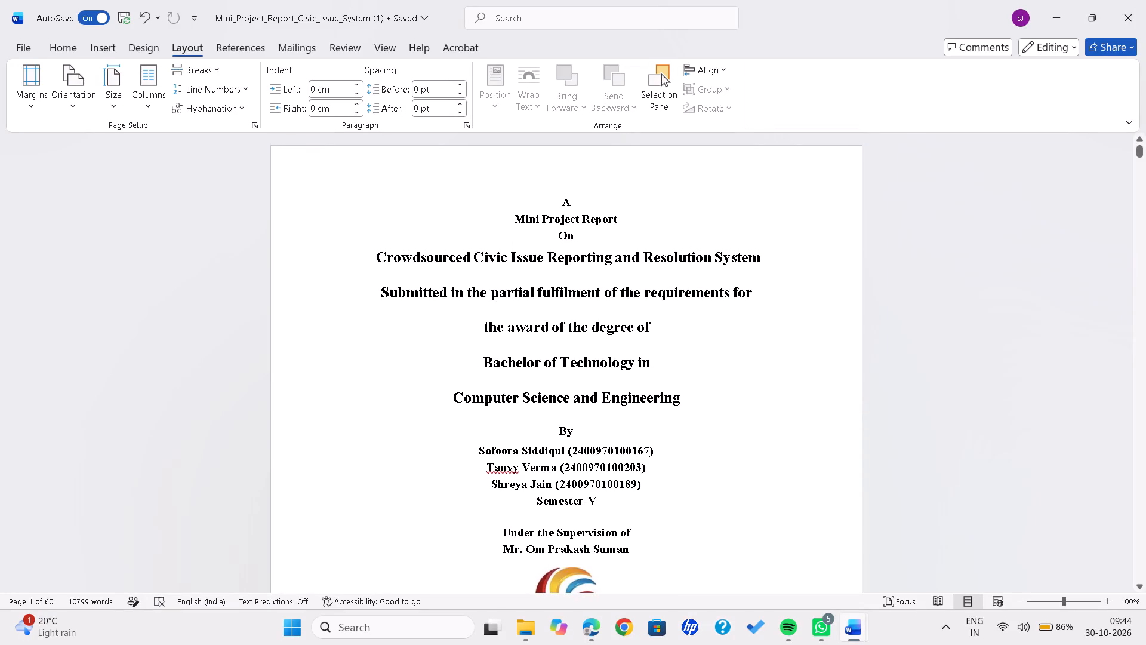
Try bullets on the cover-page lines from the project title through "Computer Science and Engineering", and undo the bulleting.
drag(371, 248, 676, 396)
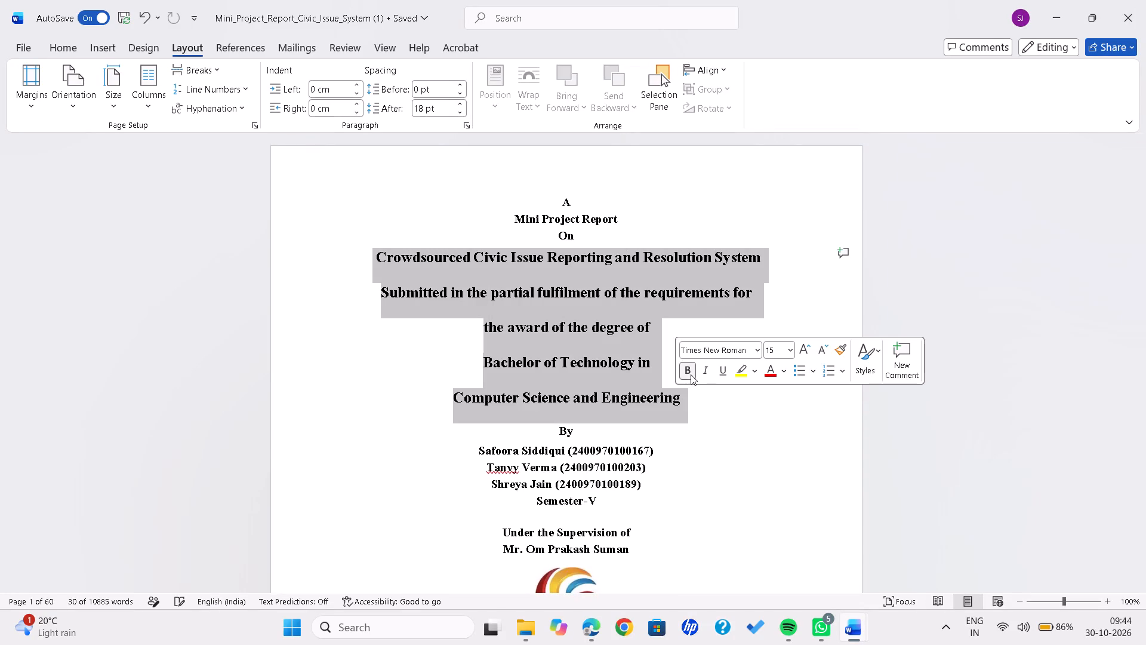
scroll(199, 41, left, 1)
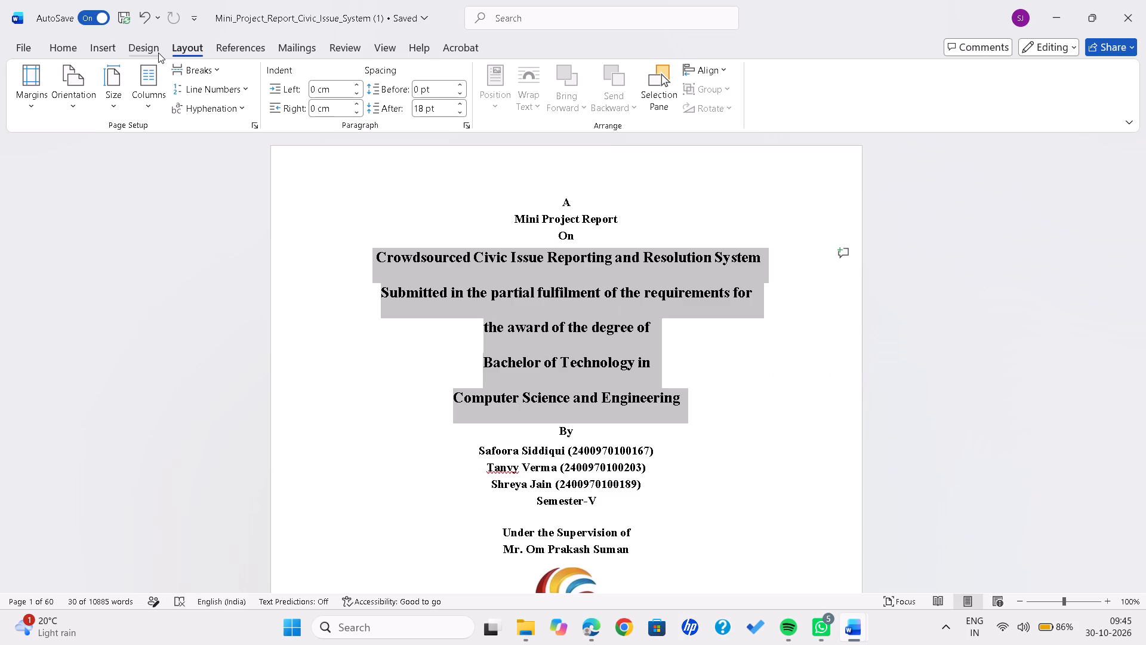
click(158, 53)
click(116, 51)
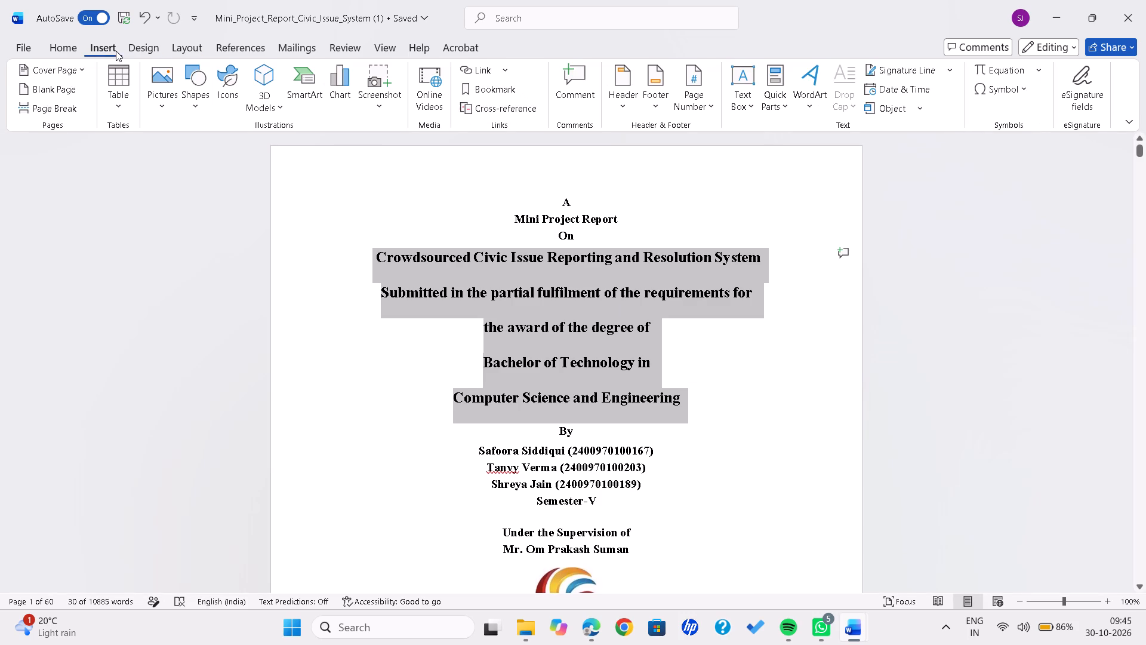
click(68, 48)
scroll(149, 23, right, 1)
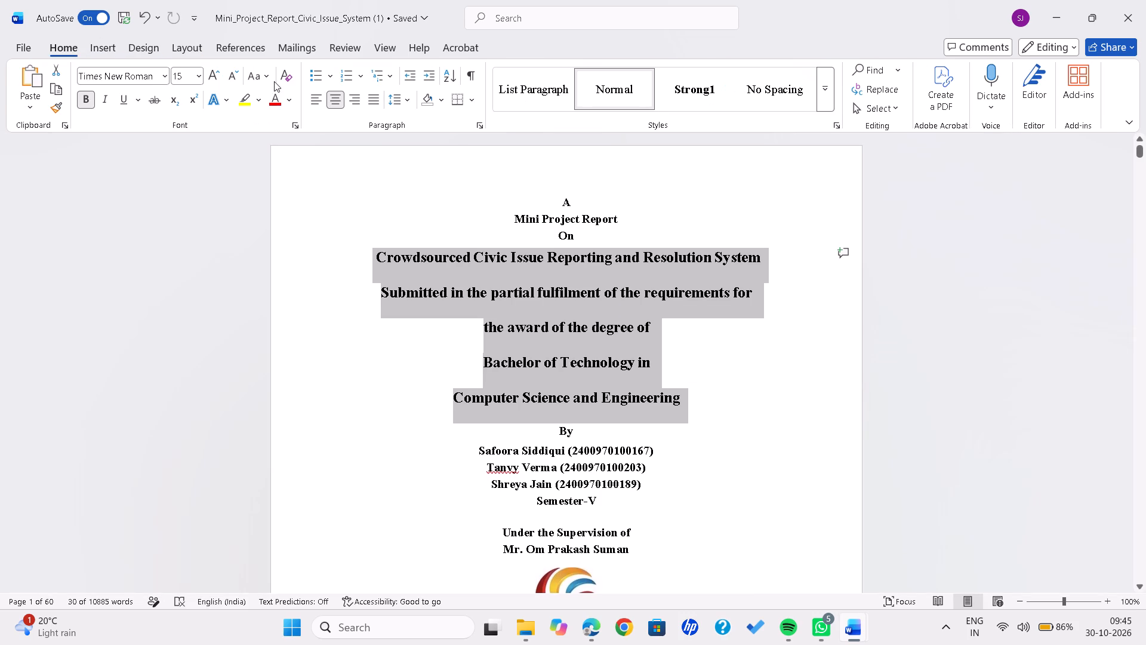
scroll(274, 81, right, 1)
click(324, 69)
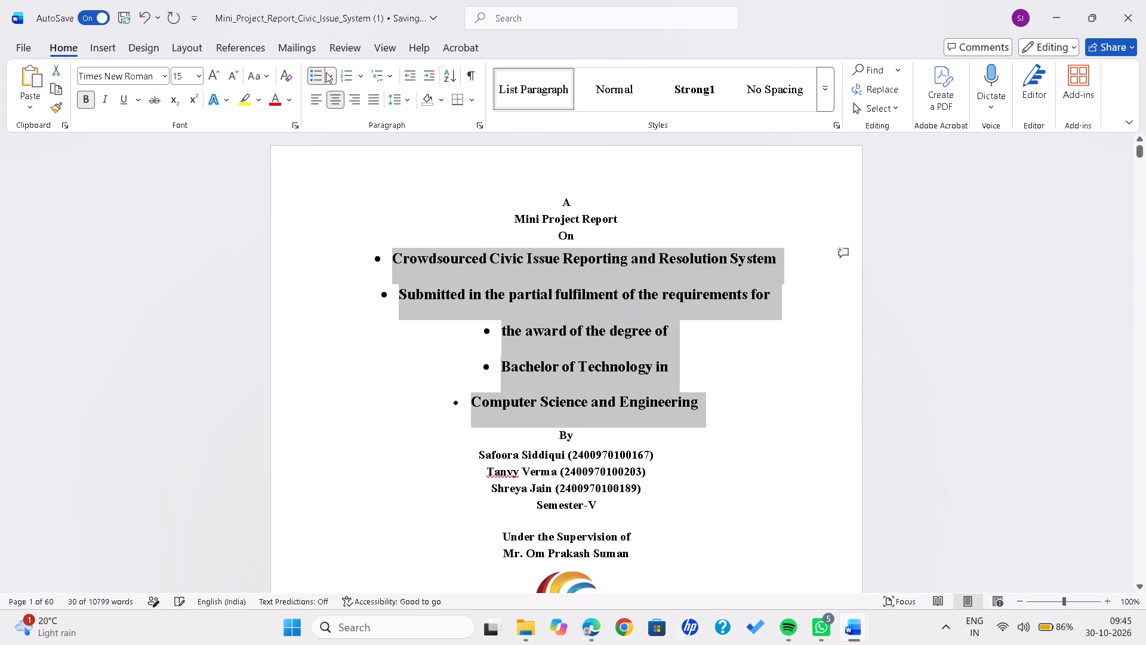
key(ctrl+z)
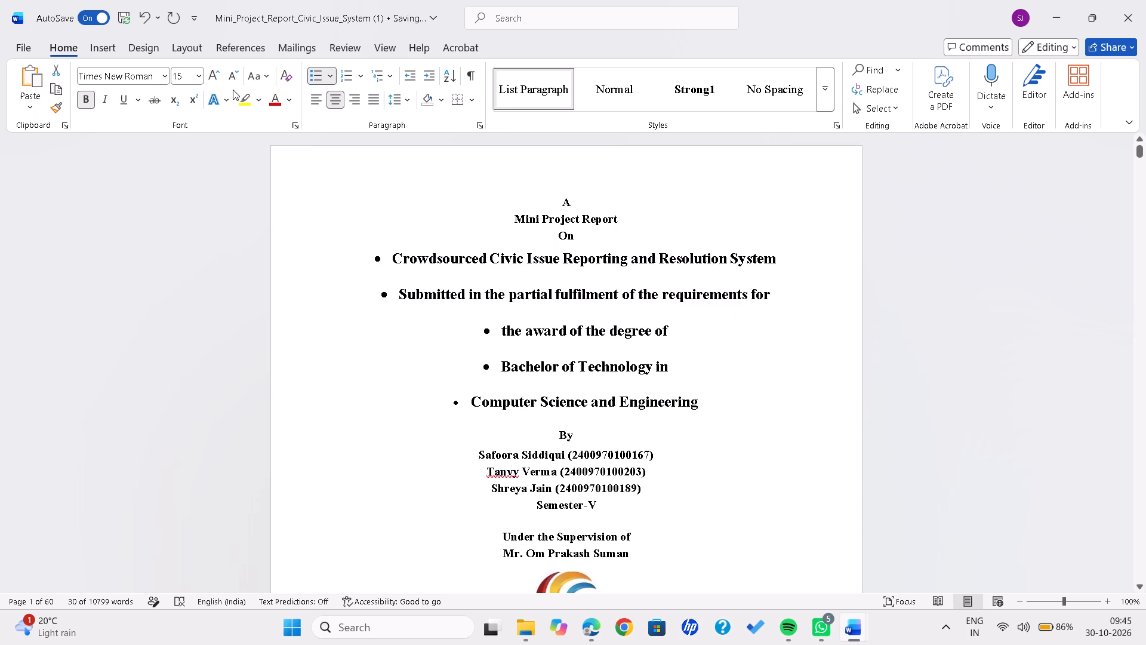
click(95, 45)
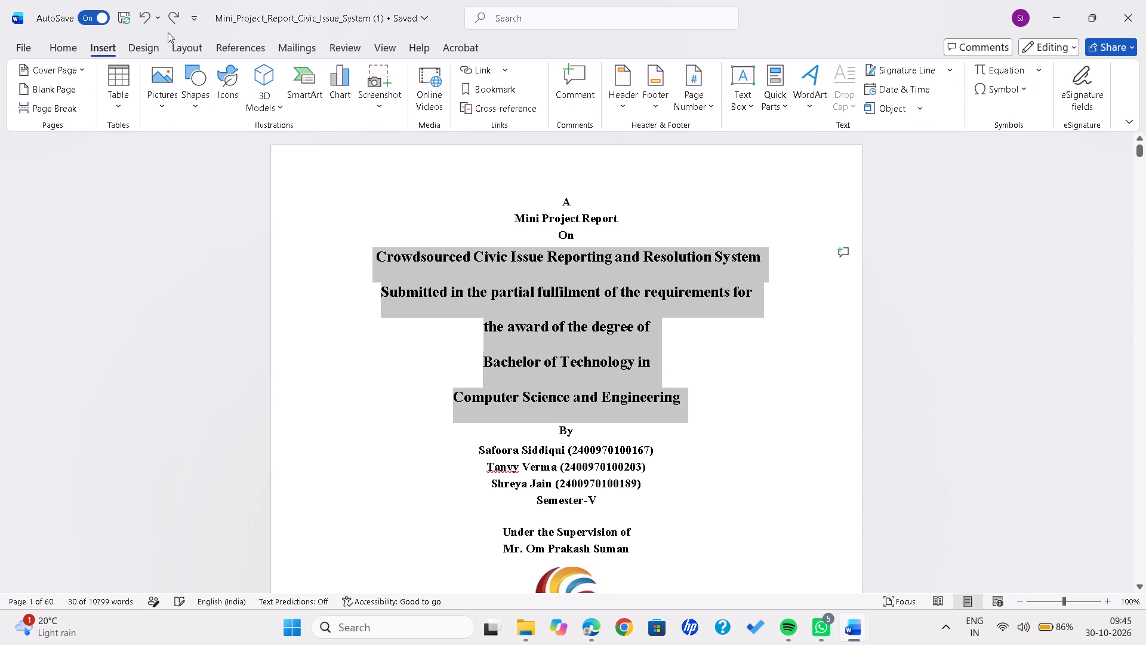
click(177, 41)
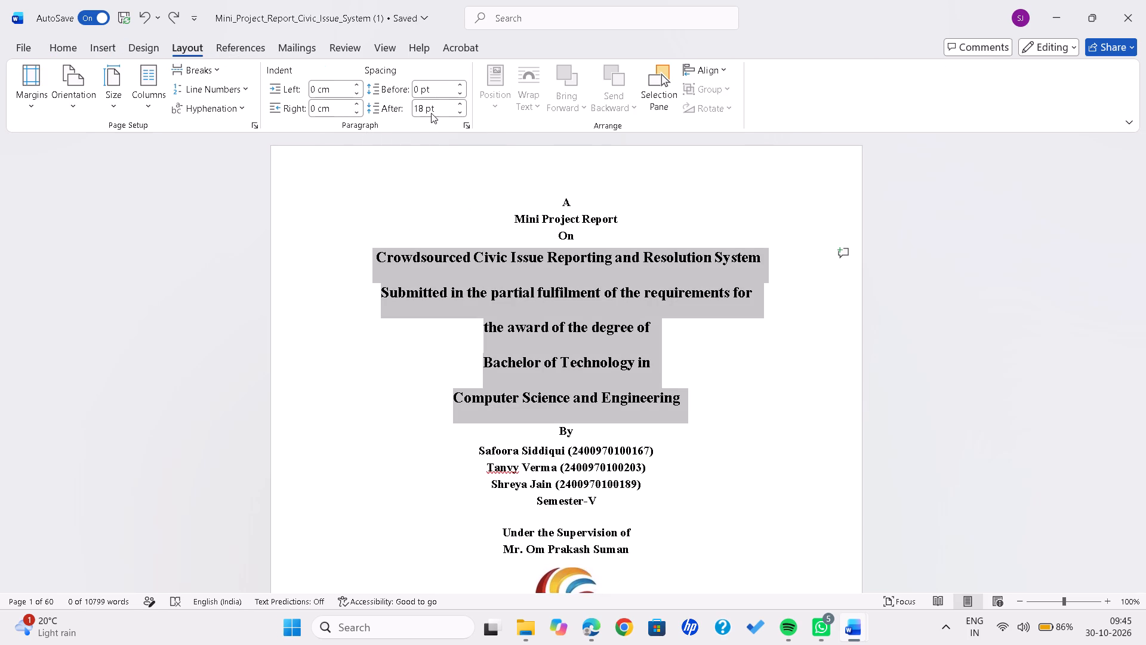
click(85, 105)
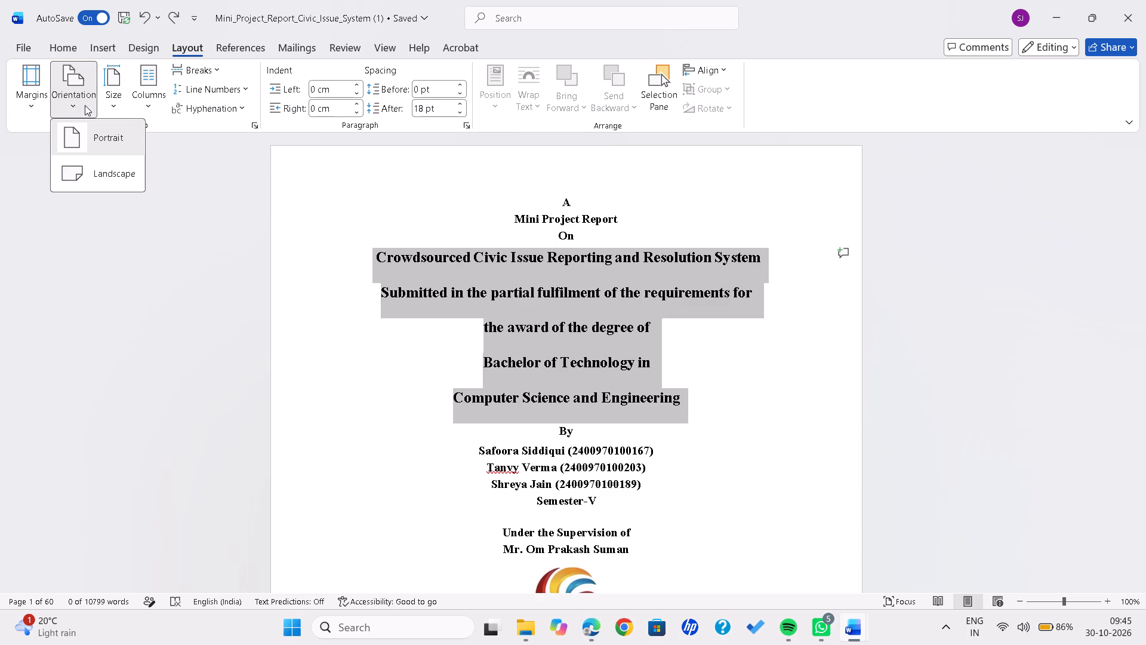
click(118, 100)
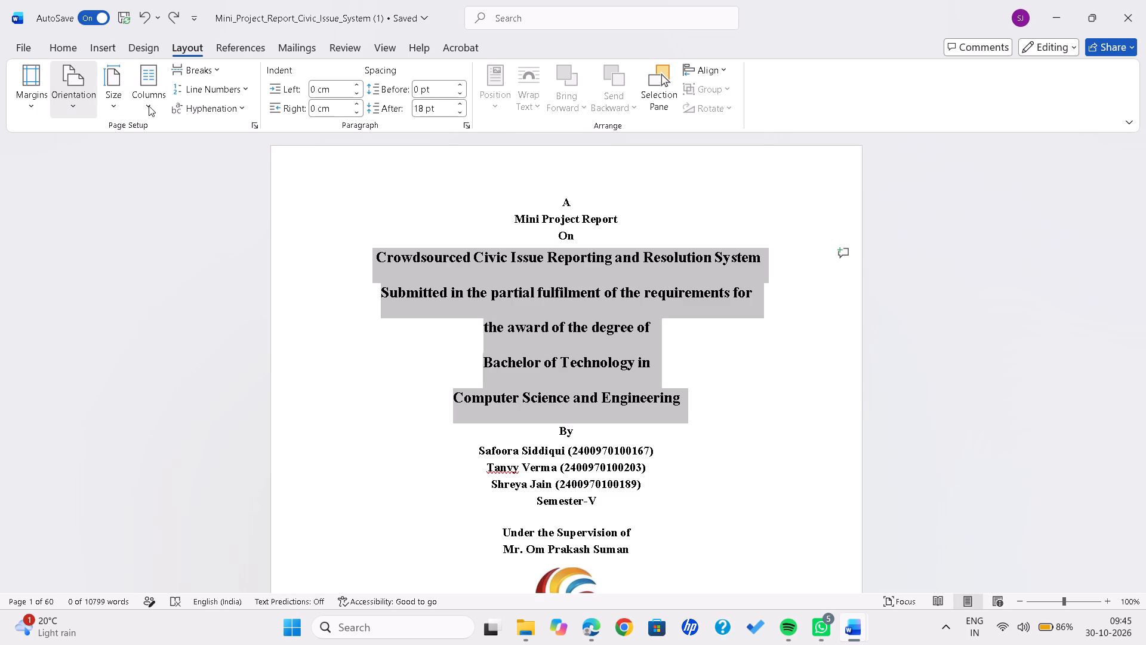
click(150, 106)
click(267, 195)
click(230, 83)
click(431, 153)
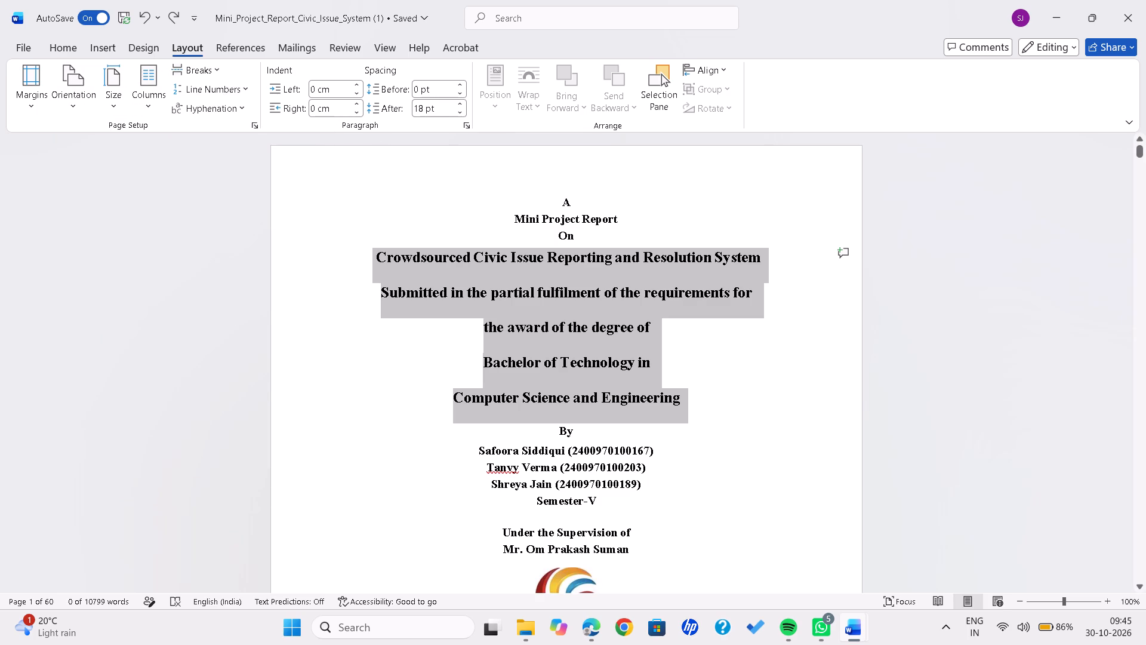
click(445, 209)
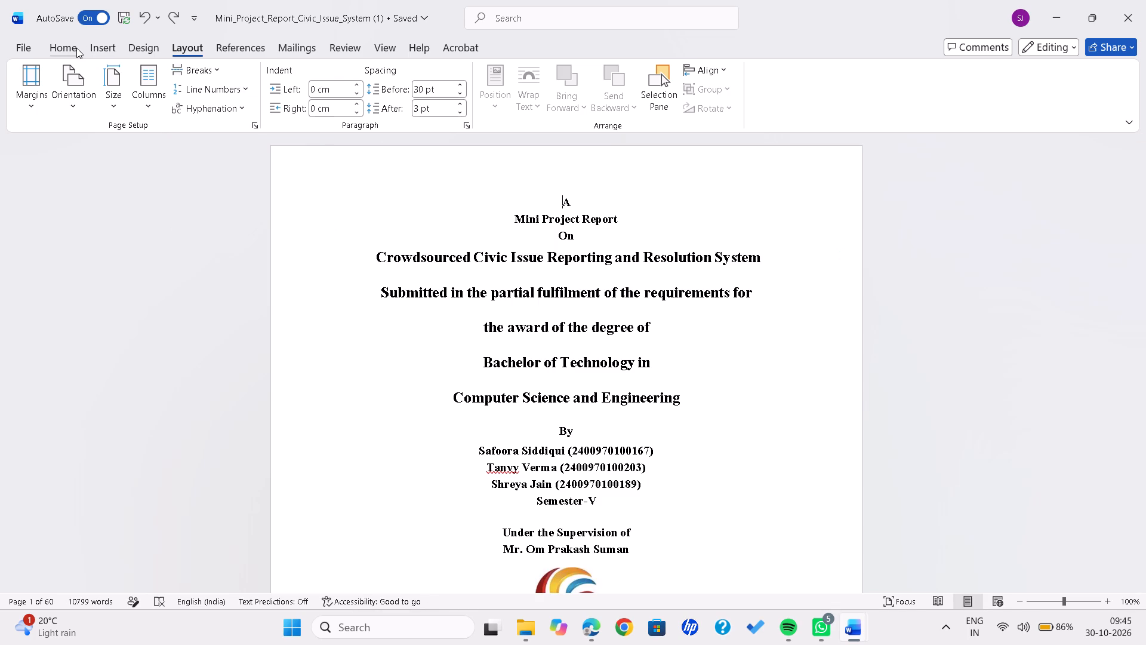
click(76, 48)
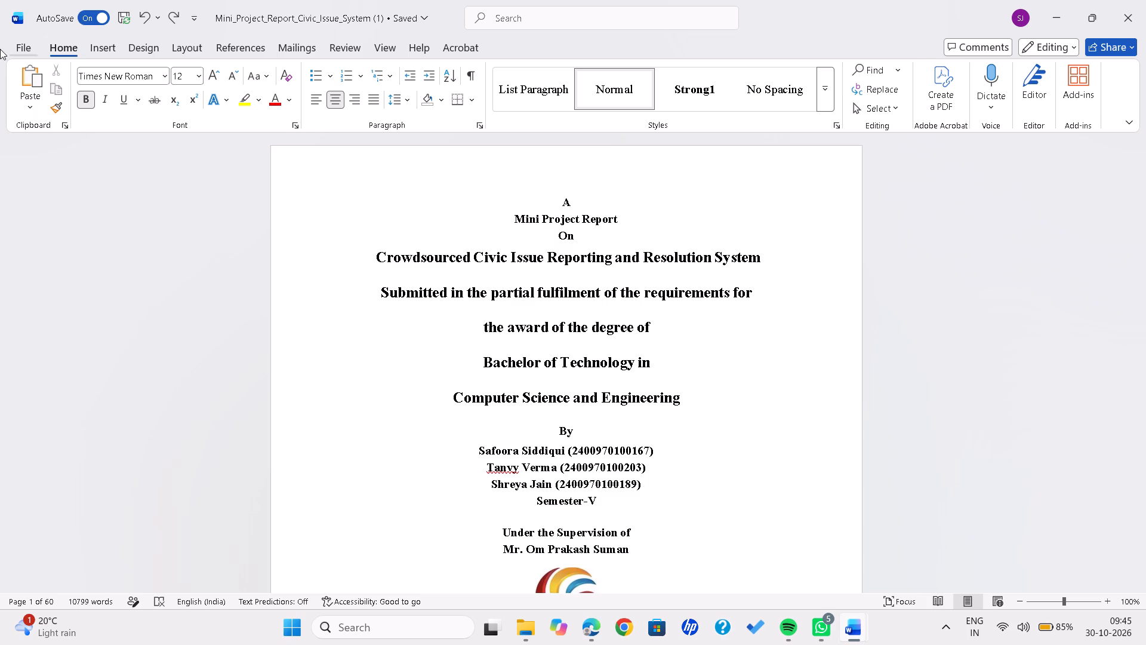
Print the whole report with Microsoft Print to PDF, saving the output in Downloads as "report".
click(17, 43)
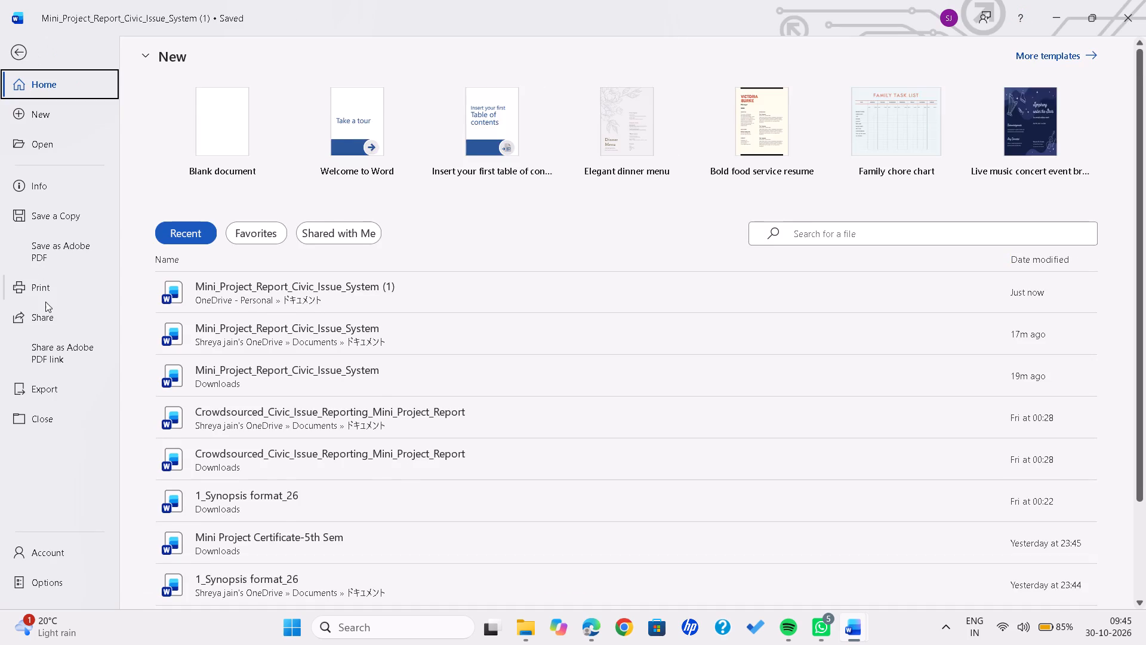
click(47, 288)
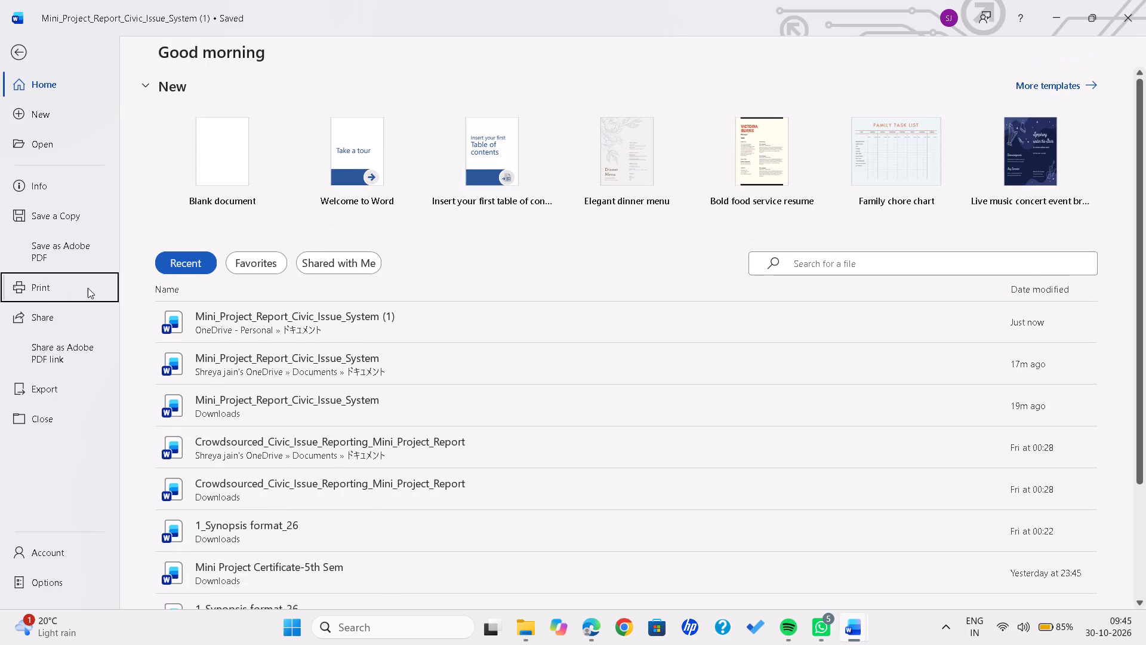
click(88, 288)
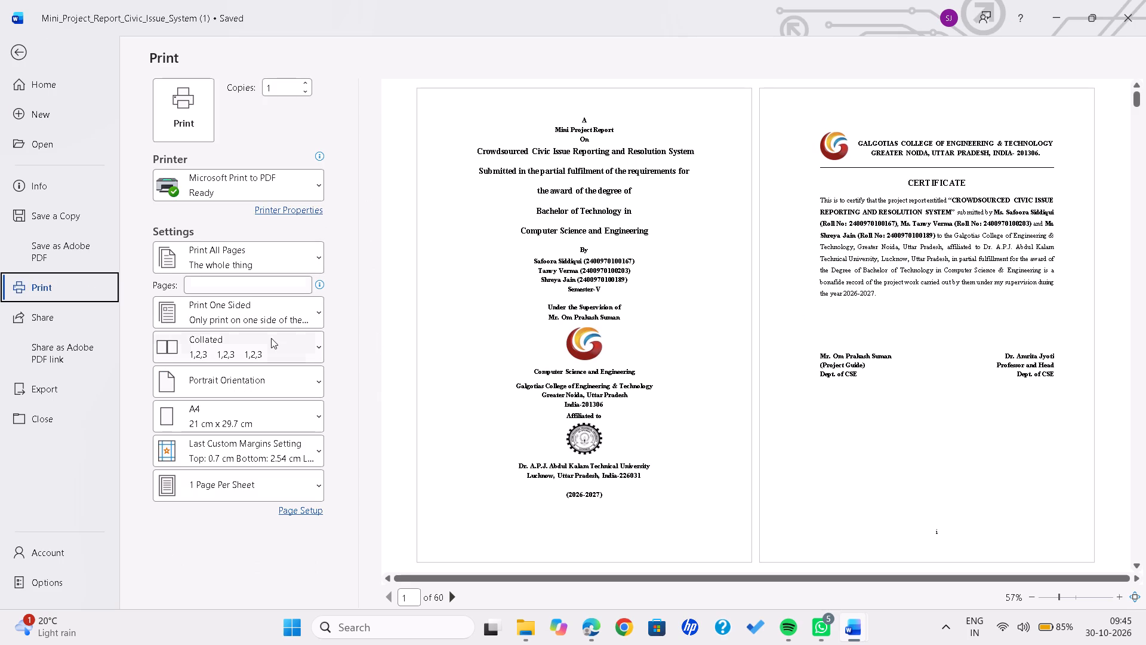
click(189, 129)
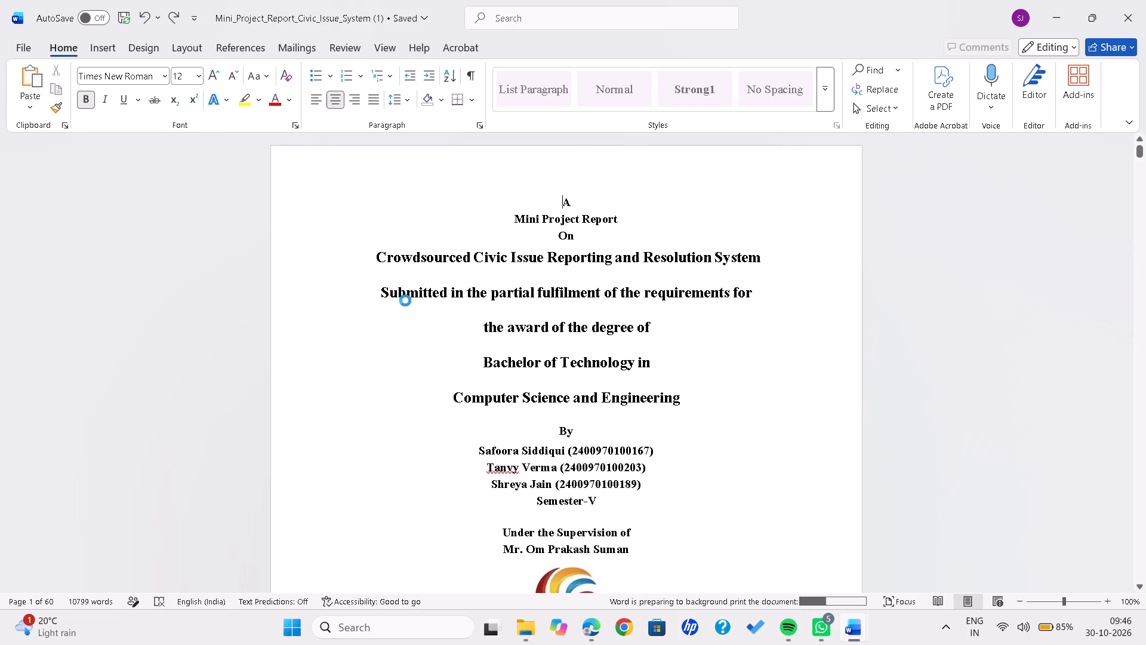
text(re)
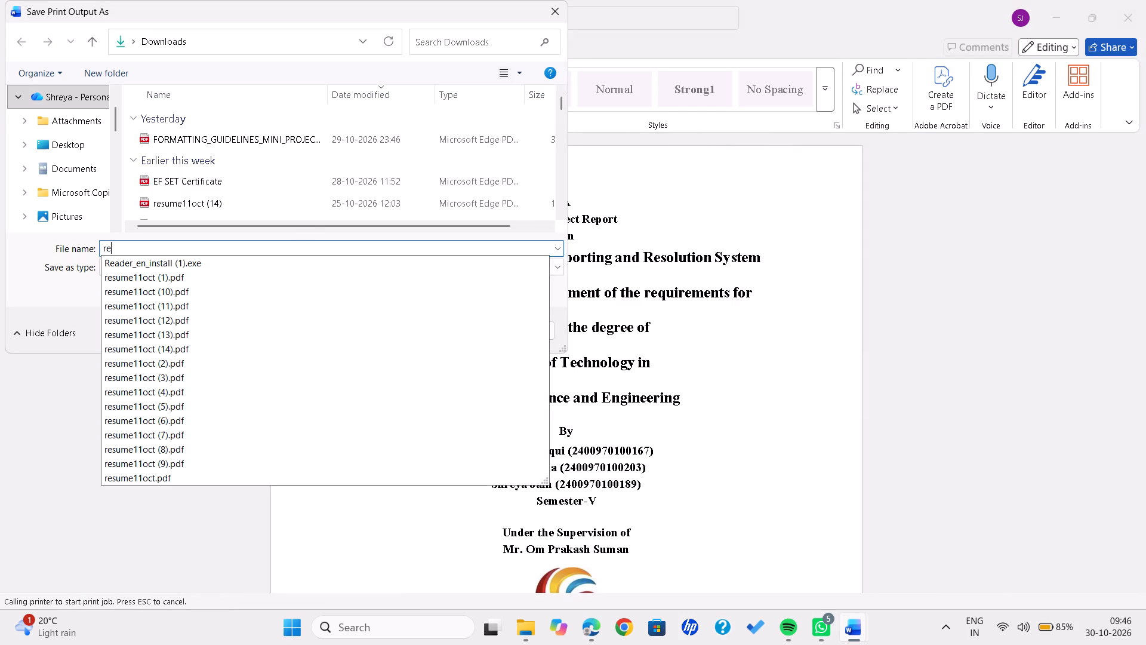
text(poer)
key(BackSpace)
key(BackSpace)
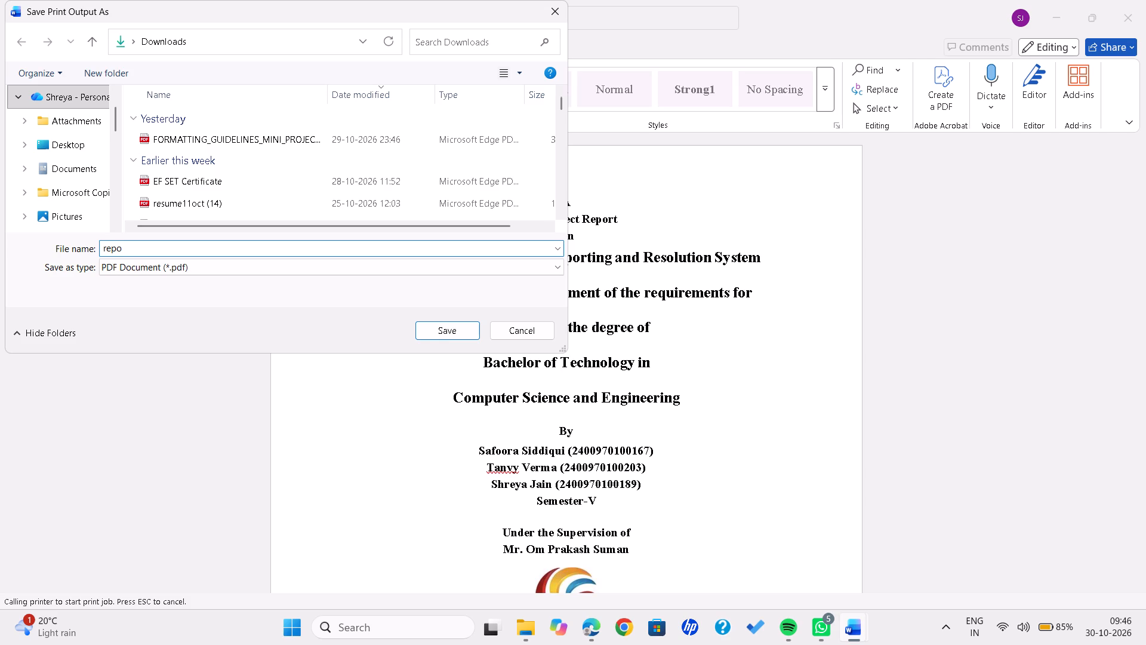
text(rt)
key(Return)
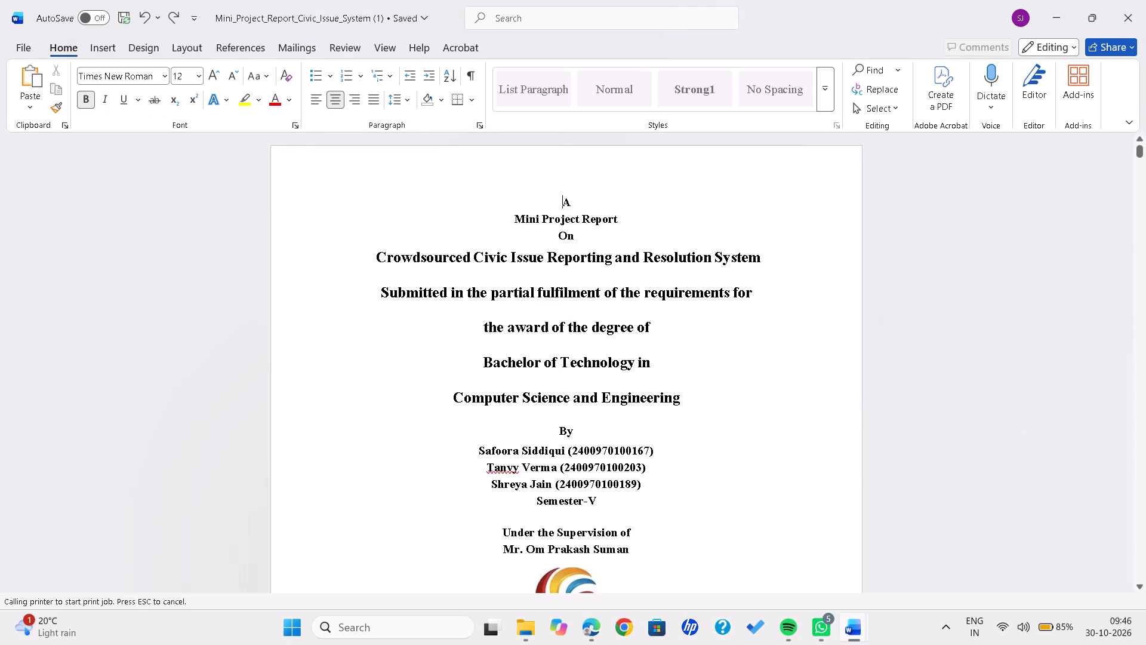
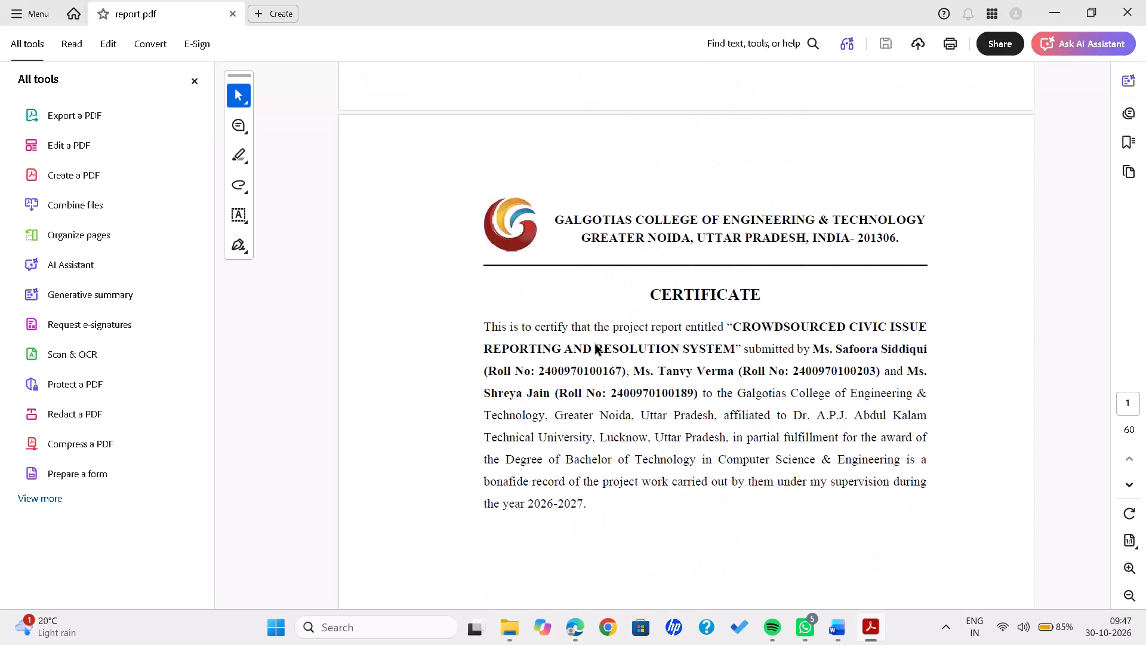
Close the report PDF in Adobe Acrobat and return to the report document in Word.
click(1145, 0)
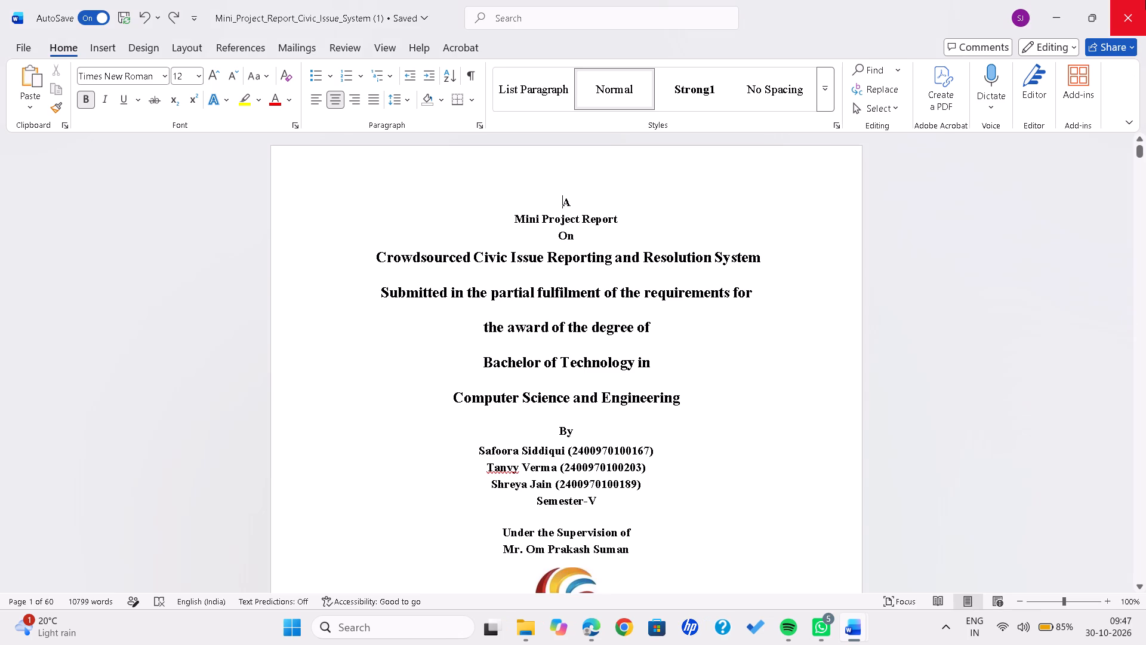
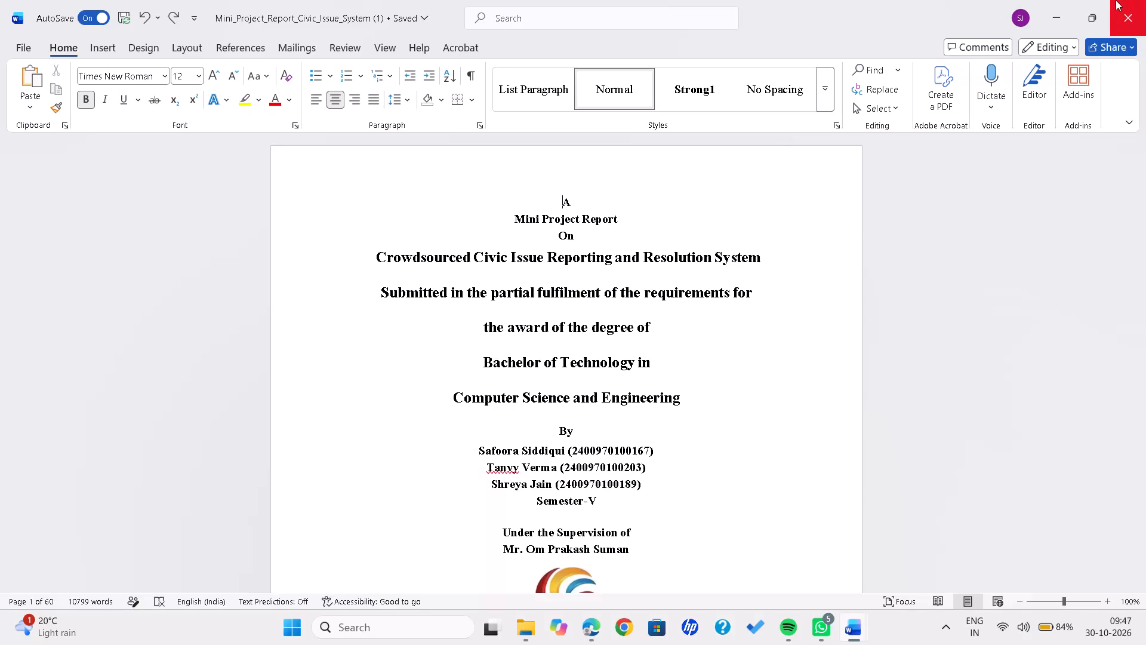
Switch to the Downloads folder in File Explorer and open the report PDF in Microsoft Edge.
click(1057, 0)
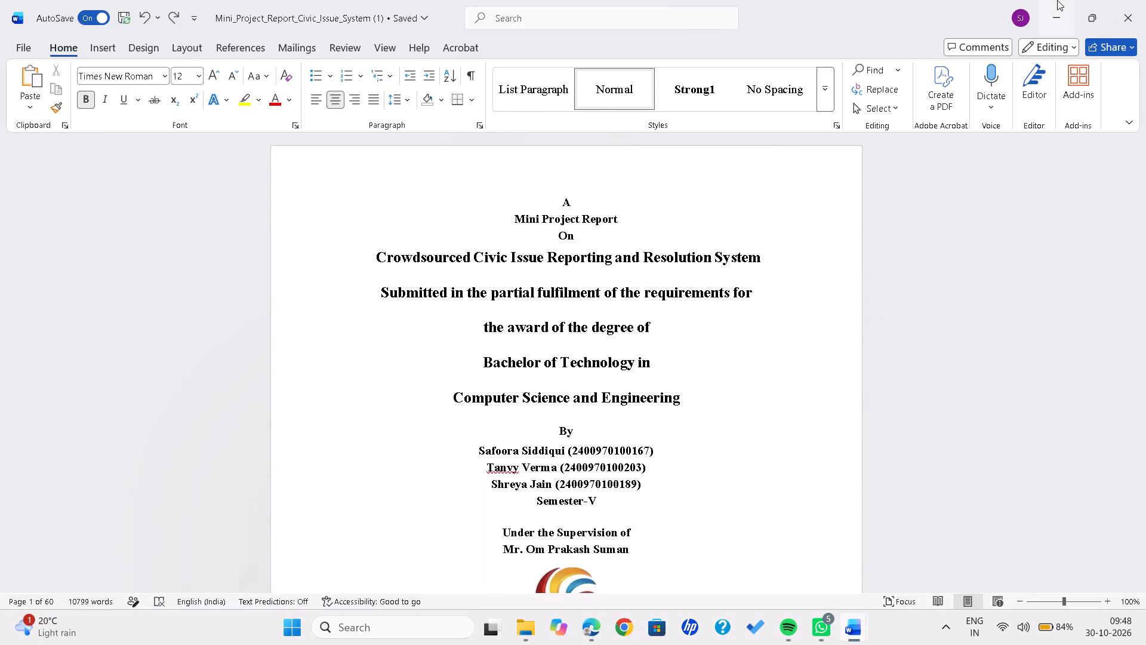
click(1065, 0)
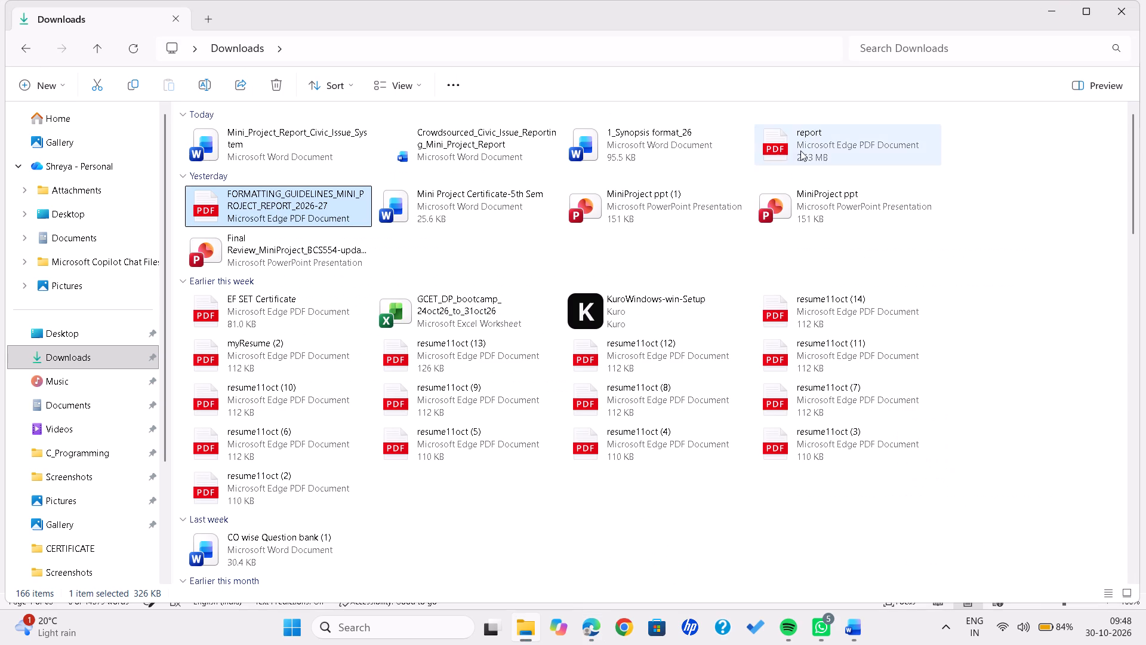
click(64, 348)
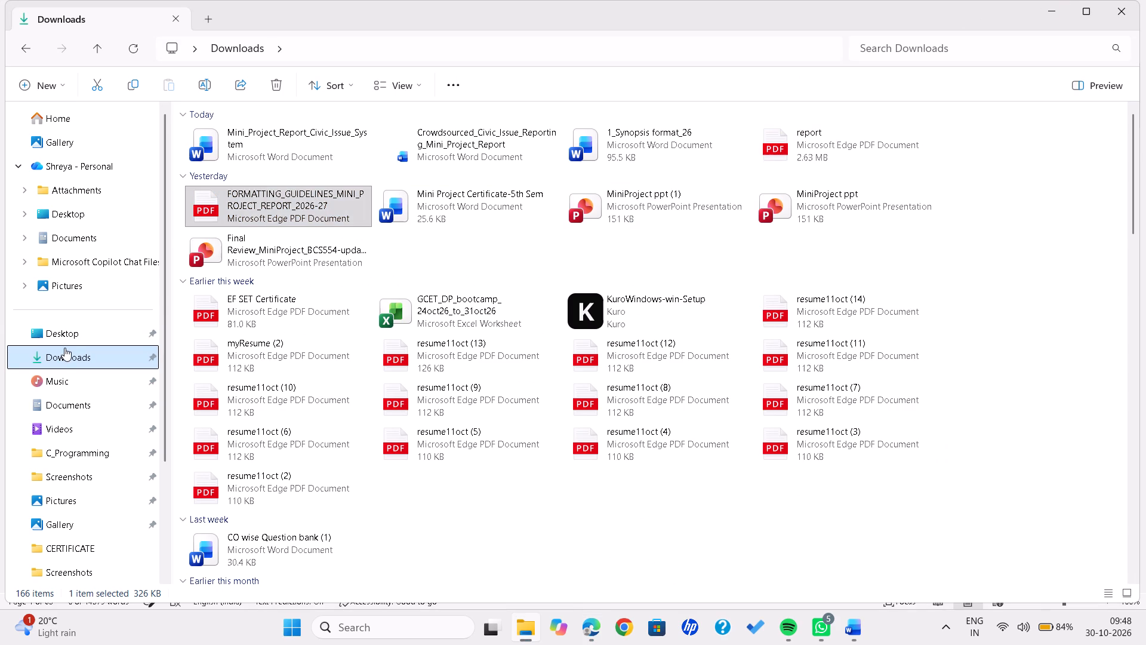
scroll(312, 234, up, 4)
double_click(254, 142)
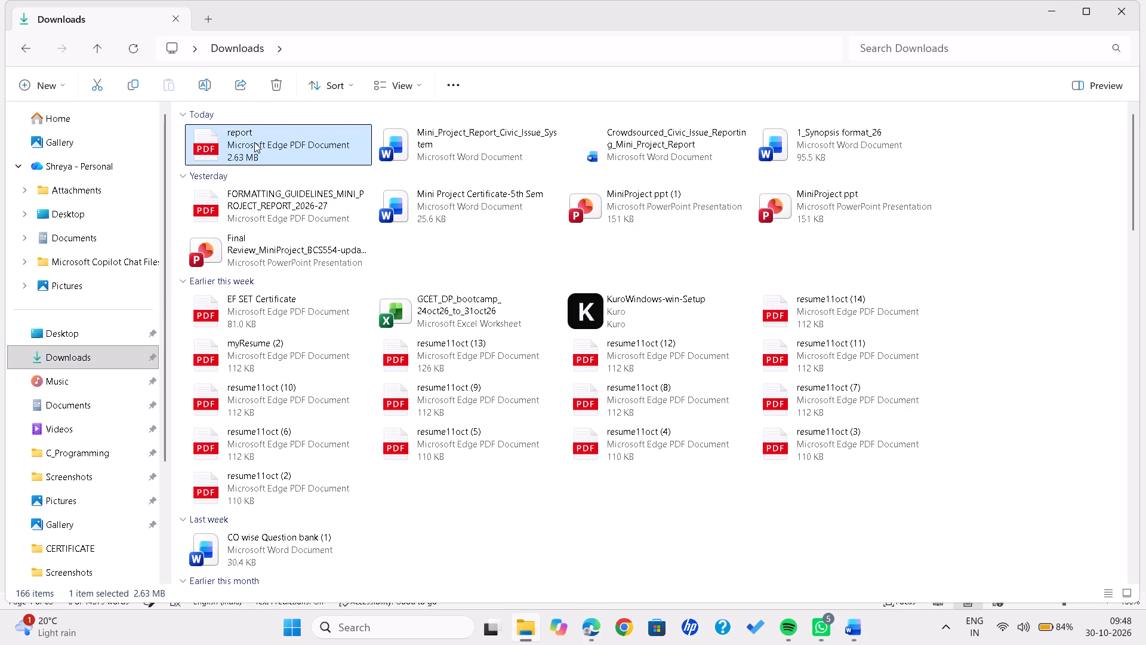
Review the front matter of the report PDF: title page, certificate, acknowledgement and abstract, including their page numbering.
scroll(565, 538, down, 1)
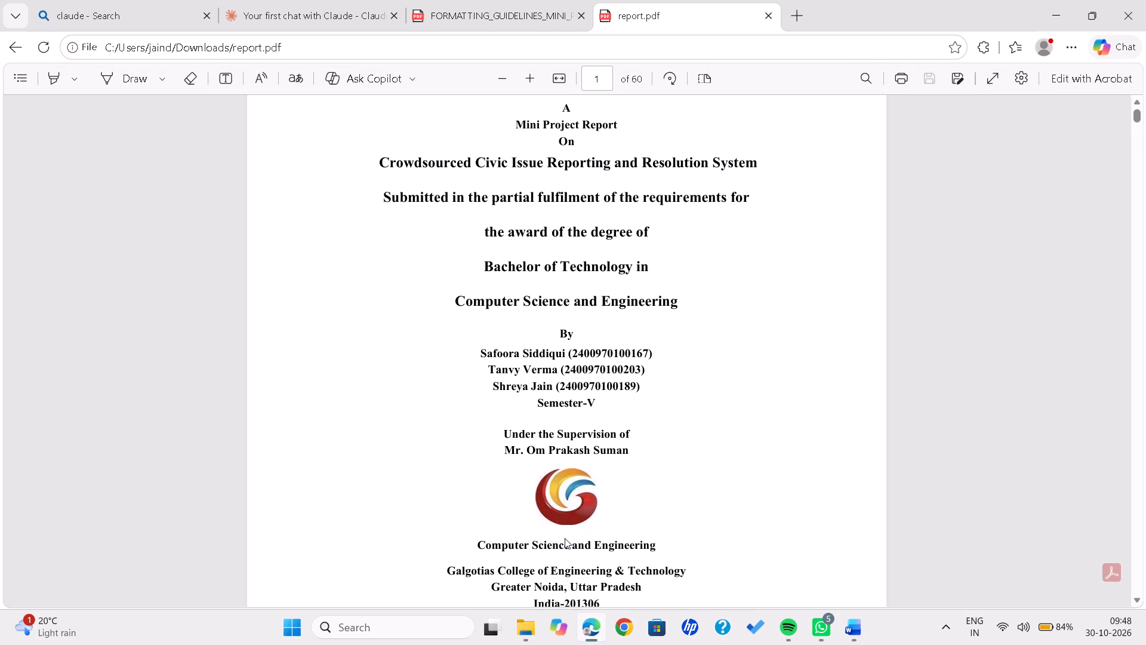
scroll(565, 538, down, 4)
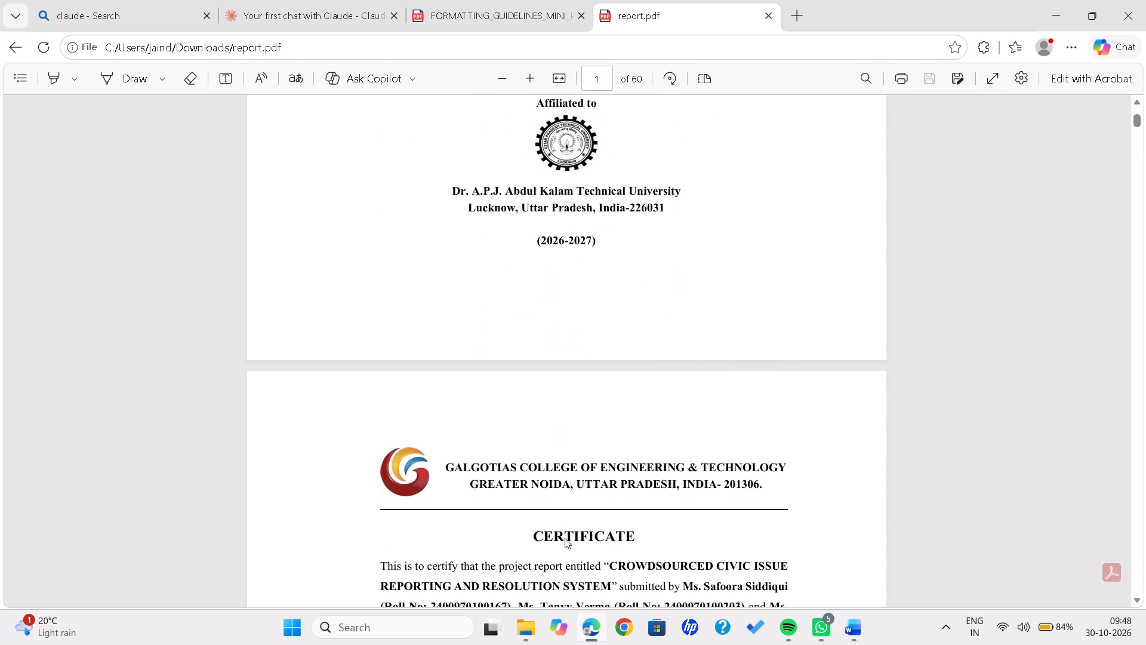
scroll(565, 538, down, 1)
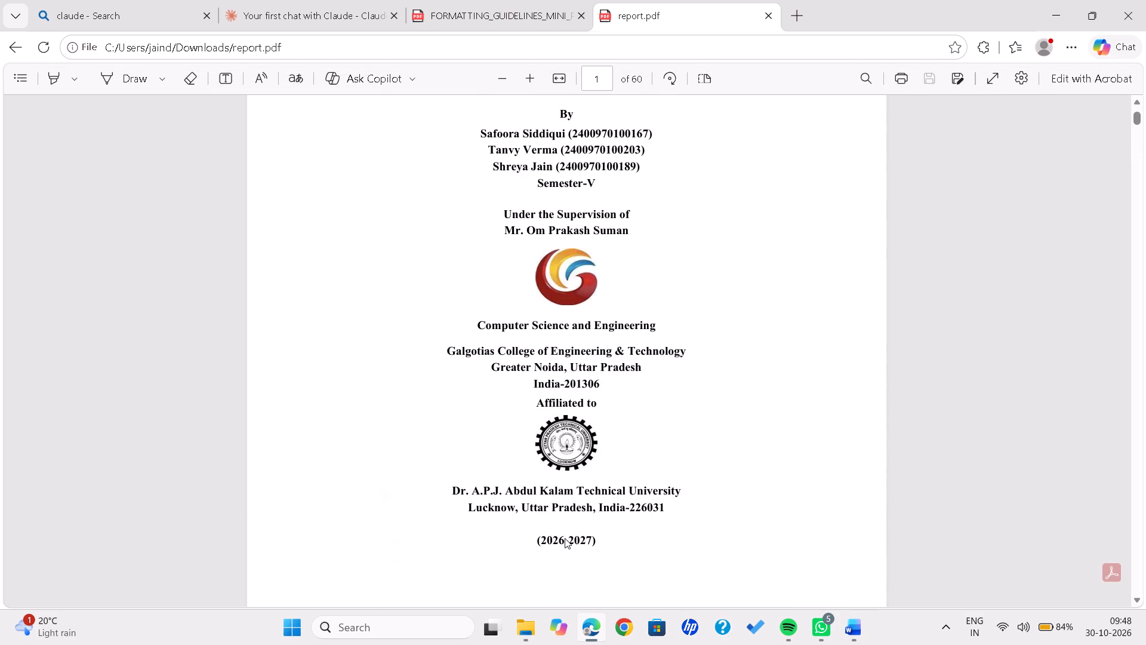
scroll(565, 538, down, 6)
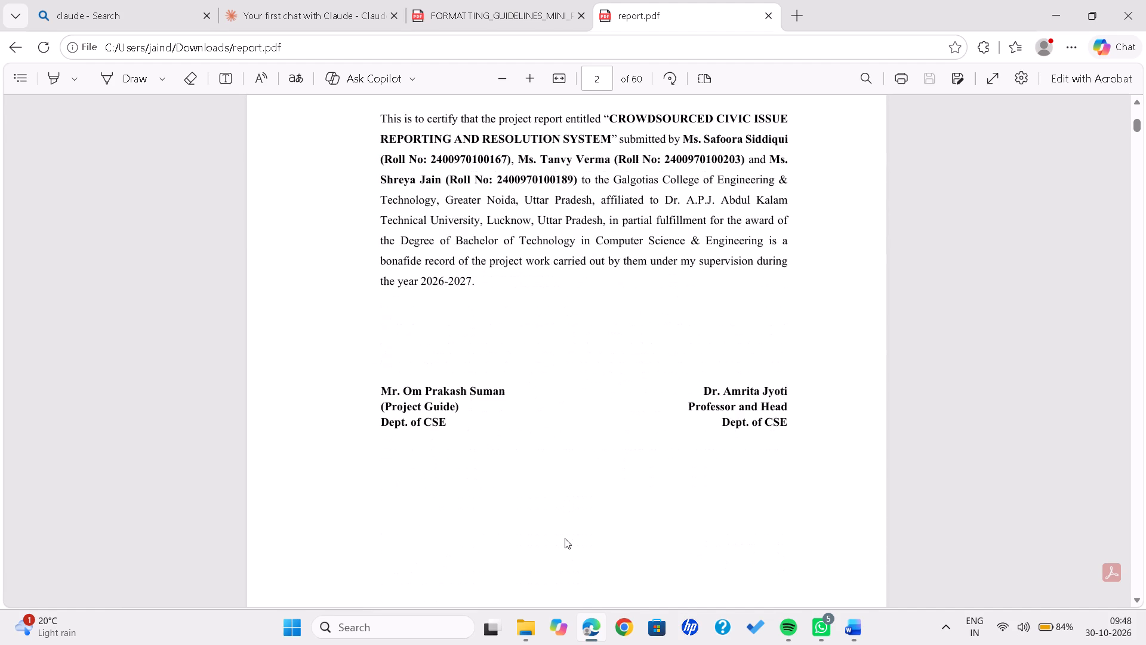
scroll(565, 538, down, 1)
scroll(565, 538, up, 4)
scroll(565, 538, down, 6)
scroll(565, 538, up, 1)
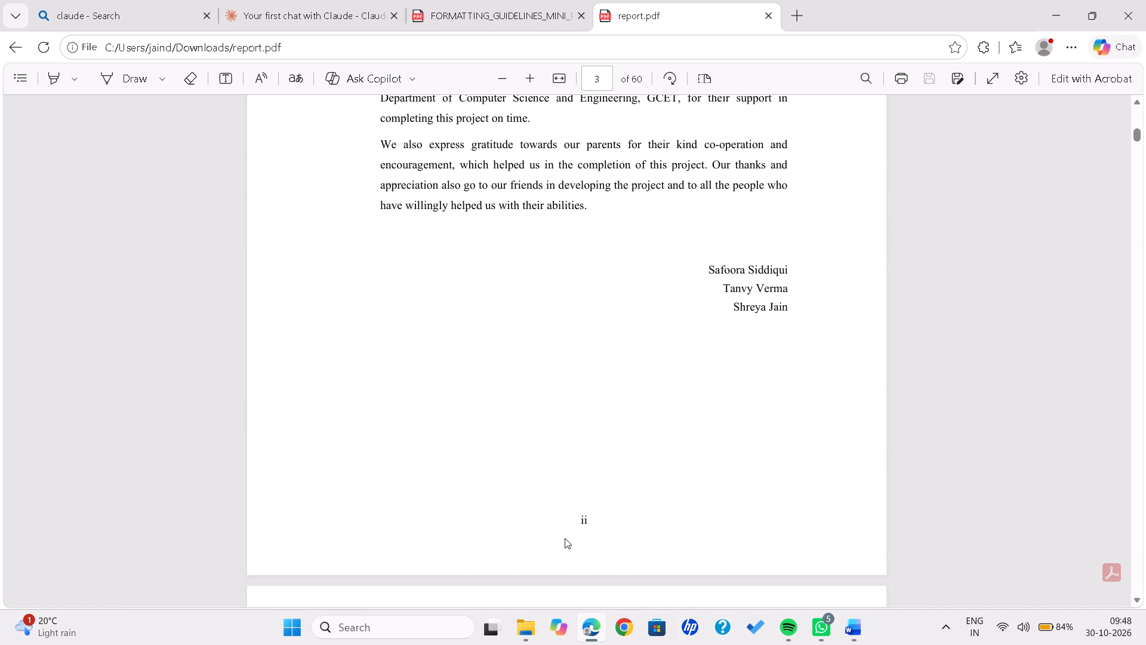
scroll(565, 538, up, 3)
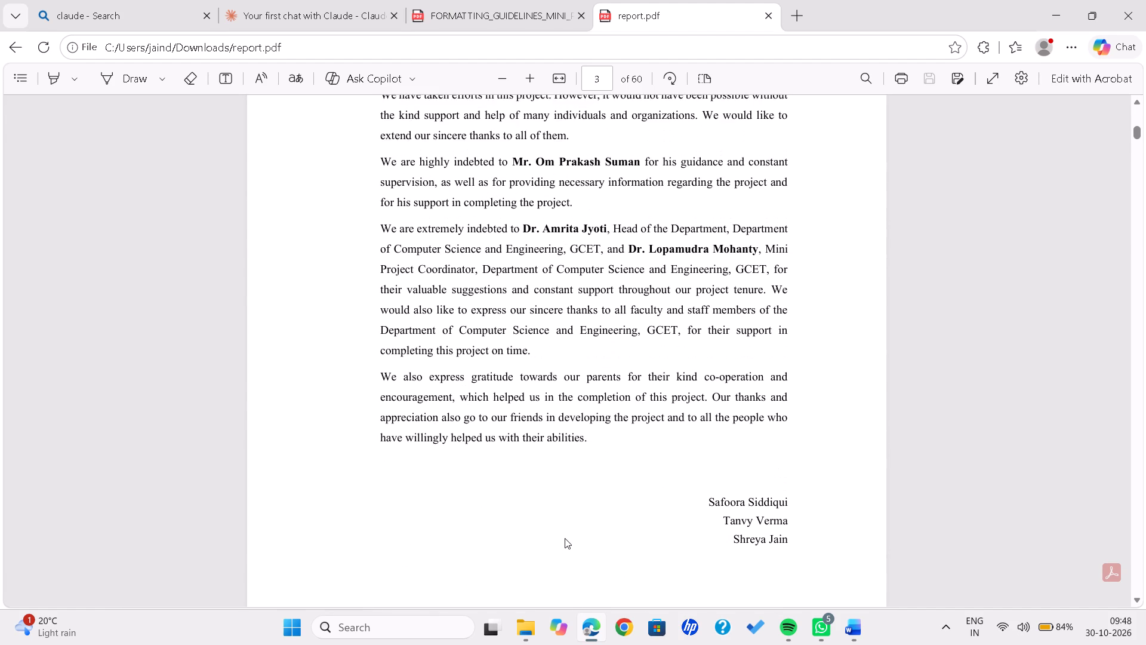
scroll(565, 538, up, 1)
scroll(564, 497, down, 2)
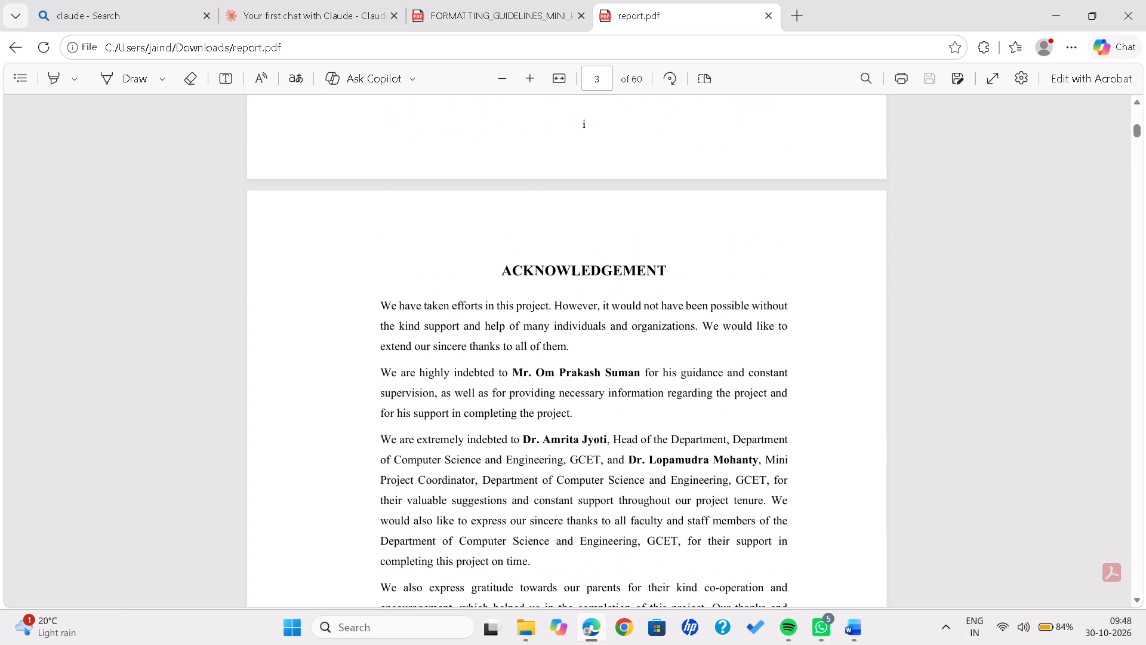
scroll(605, 517, down, 4)
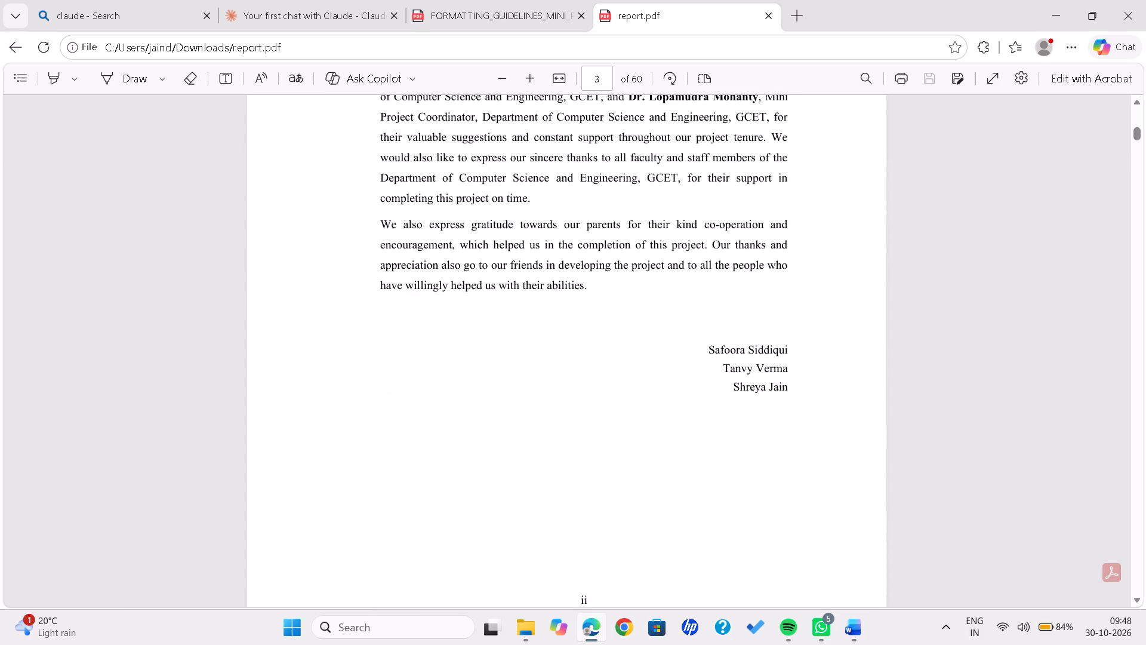
scroll(605, 517, down, 5)
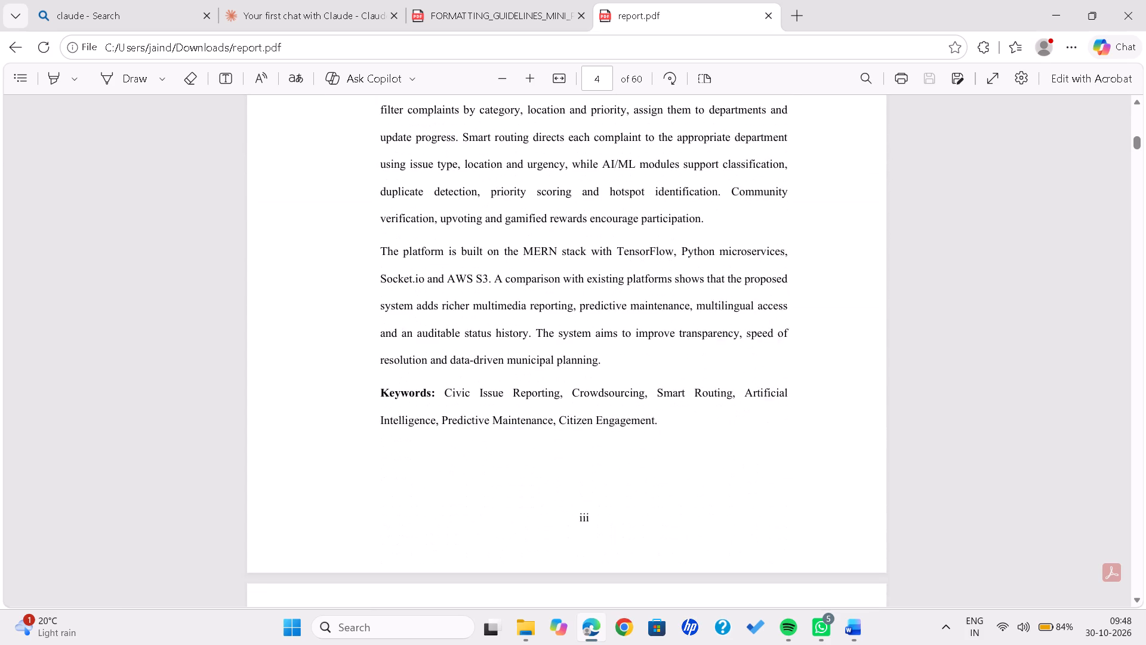
scroll(605, 517, down, 8)
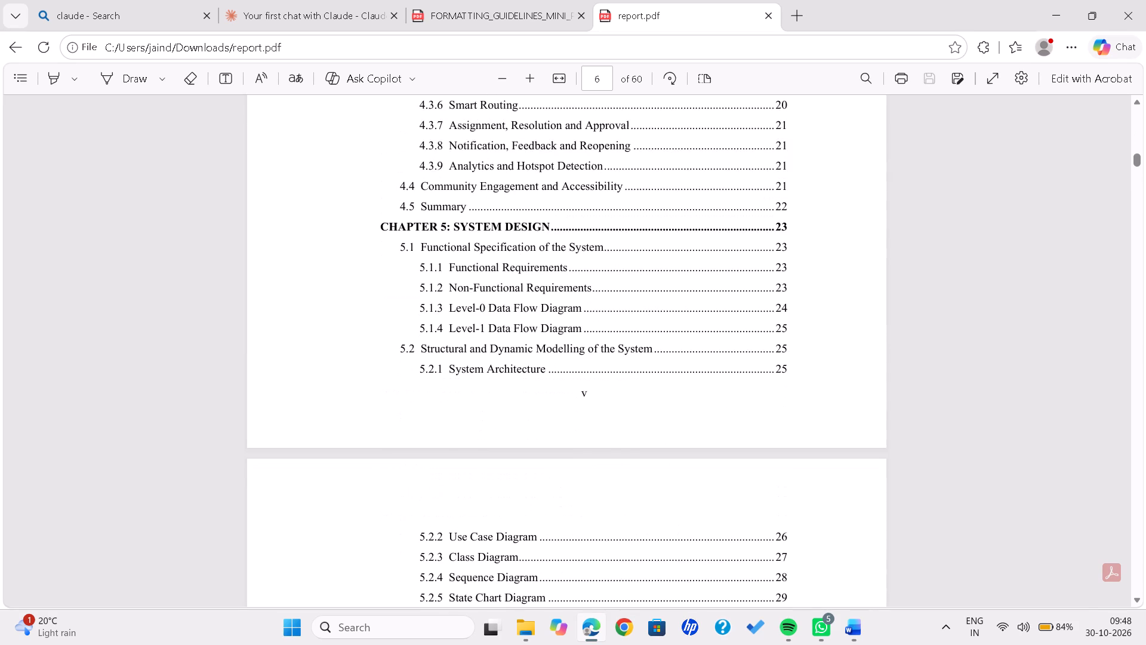
scroll(605, 517, down, 5)
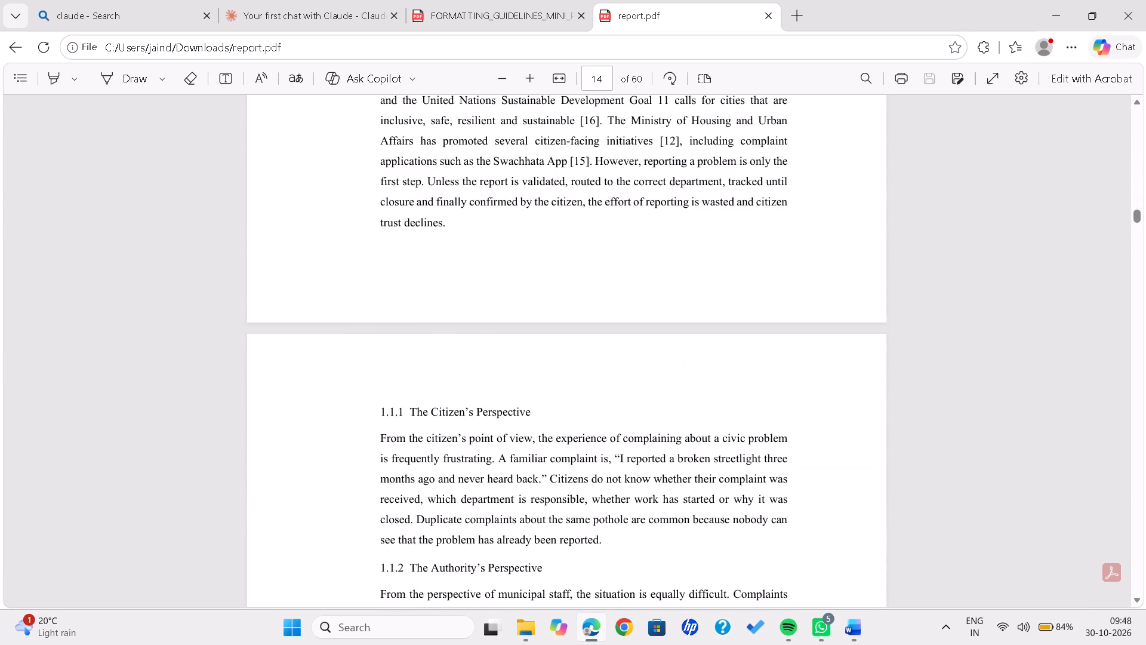
scroll(605, 517, down, 10)
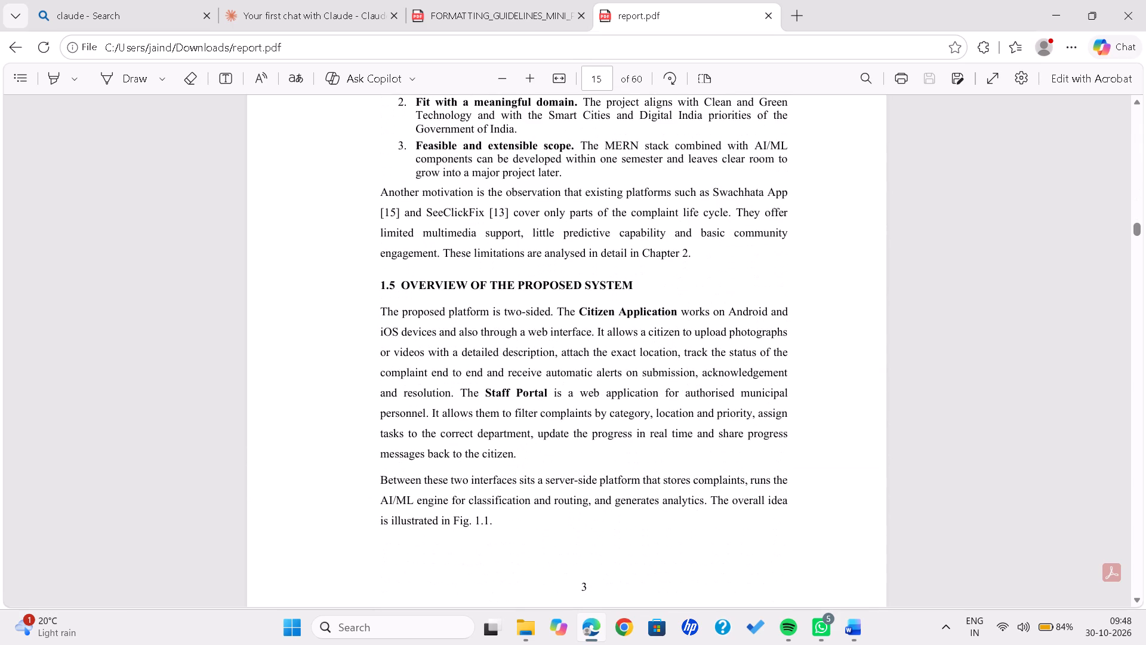
scroll(605, 517, down, 20)
scroll(605, 517, down, 13)
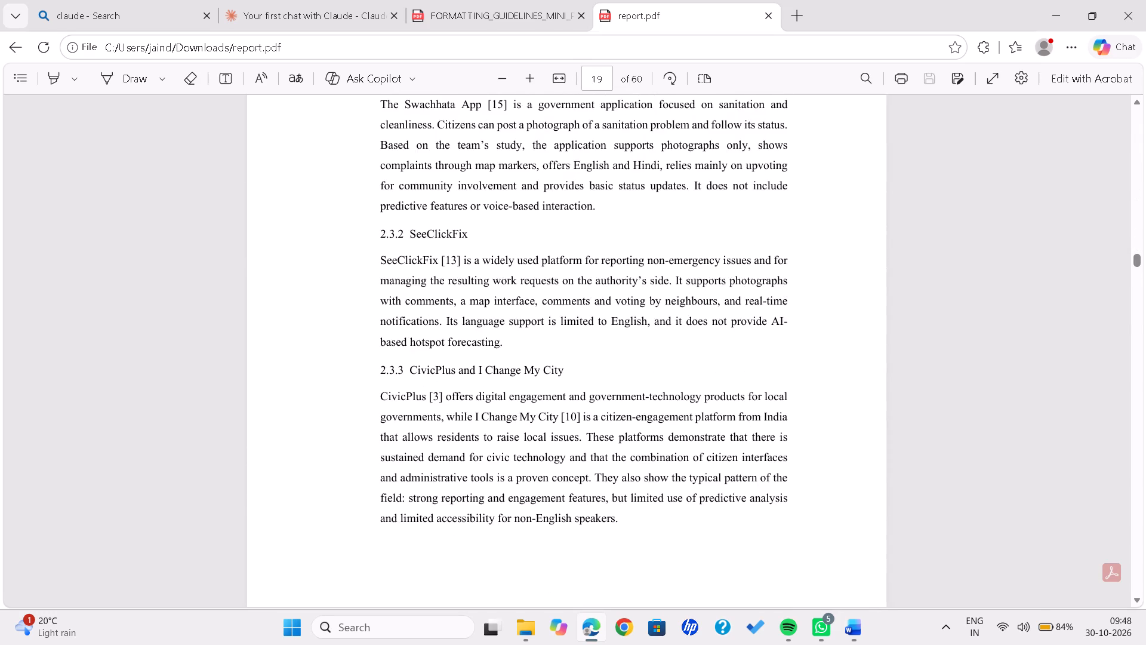
scroll(605, 517, down, 20)
scroll(605, 517, down, 10)
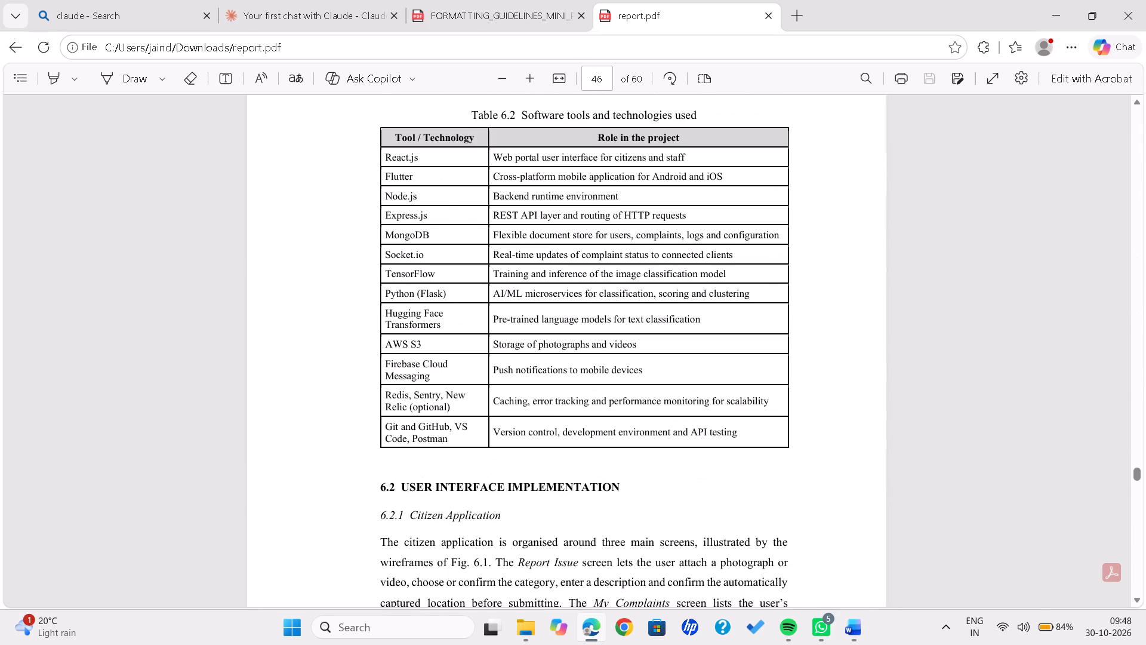
scroll(605, 517, down, 20)
scroll(605, 517, down, 14)
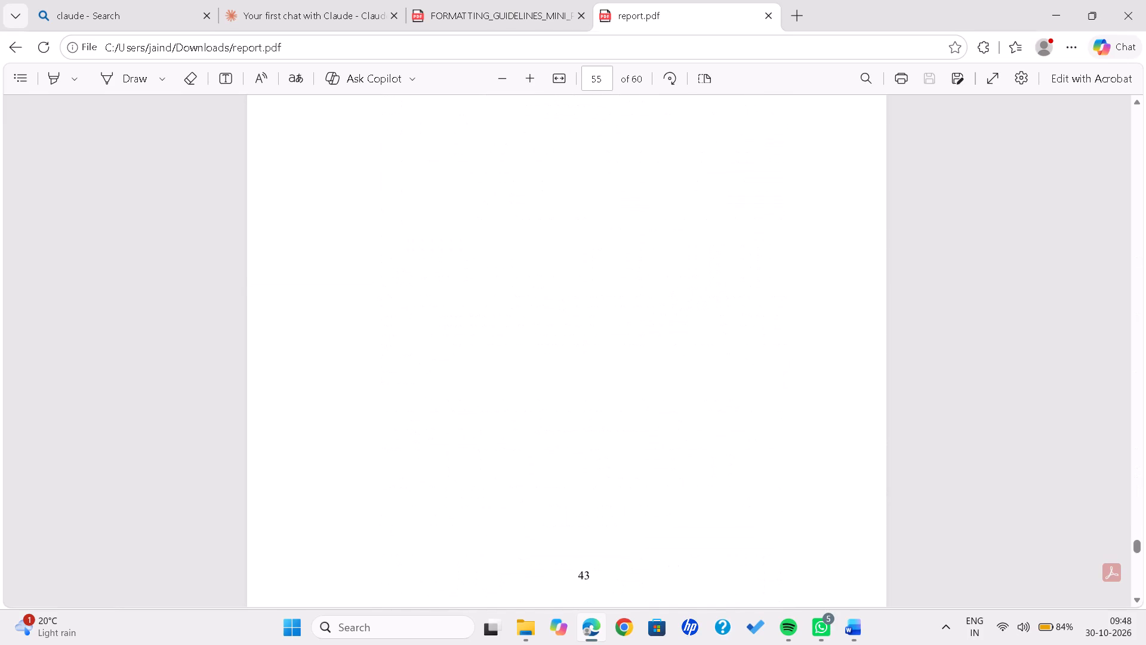
scroll(605, 517, up, 6)
scroll(605, 517, down, 7)
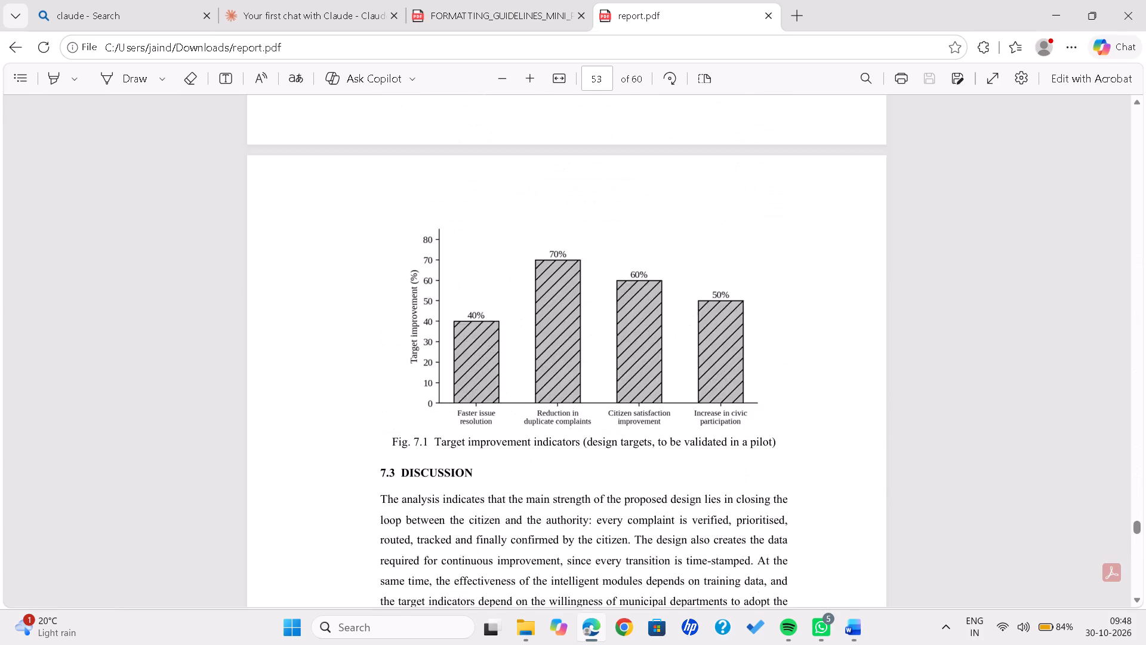